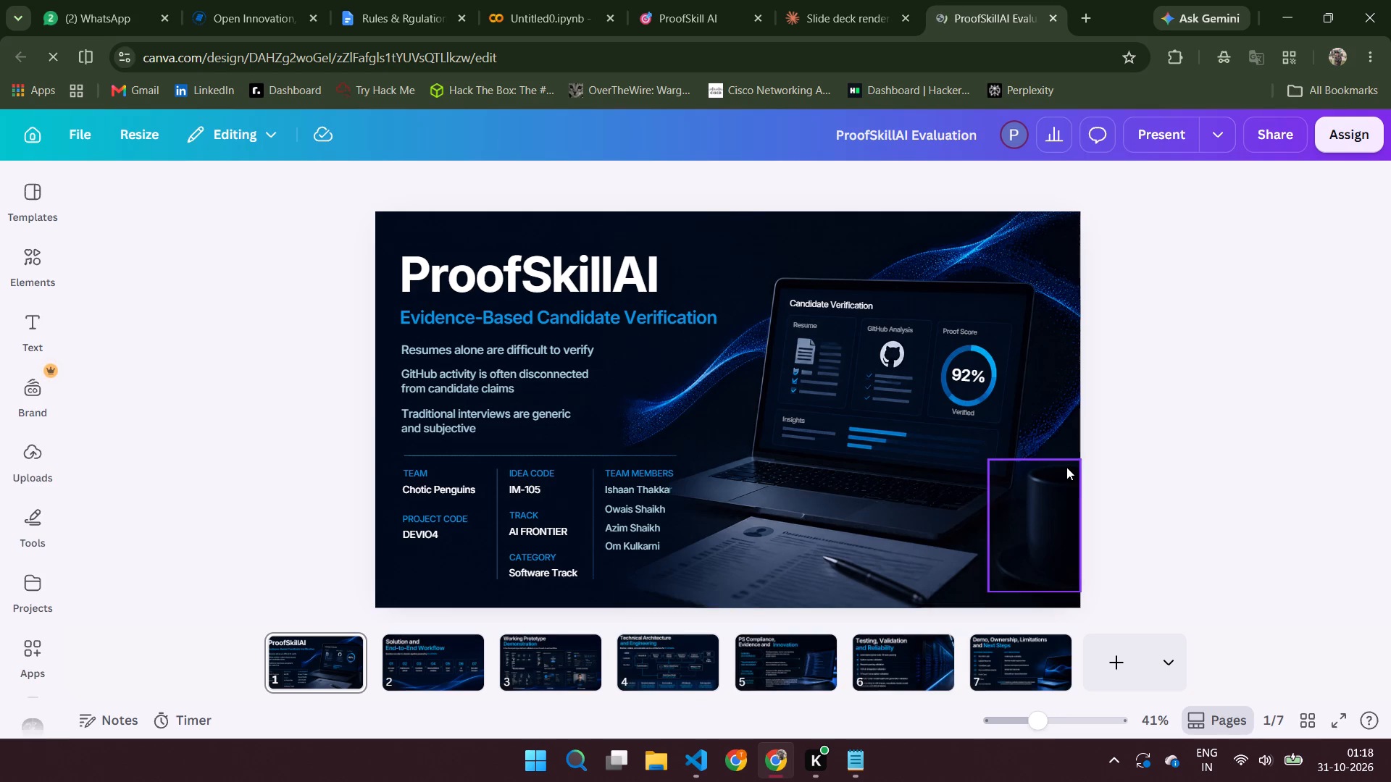
# Replace the first team member's name on the cover slide and widen its text box to fit one line.
pyautogui.tripleClick(638, 492)
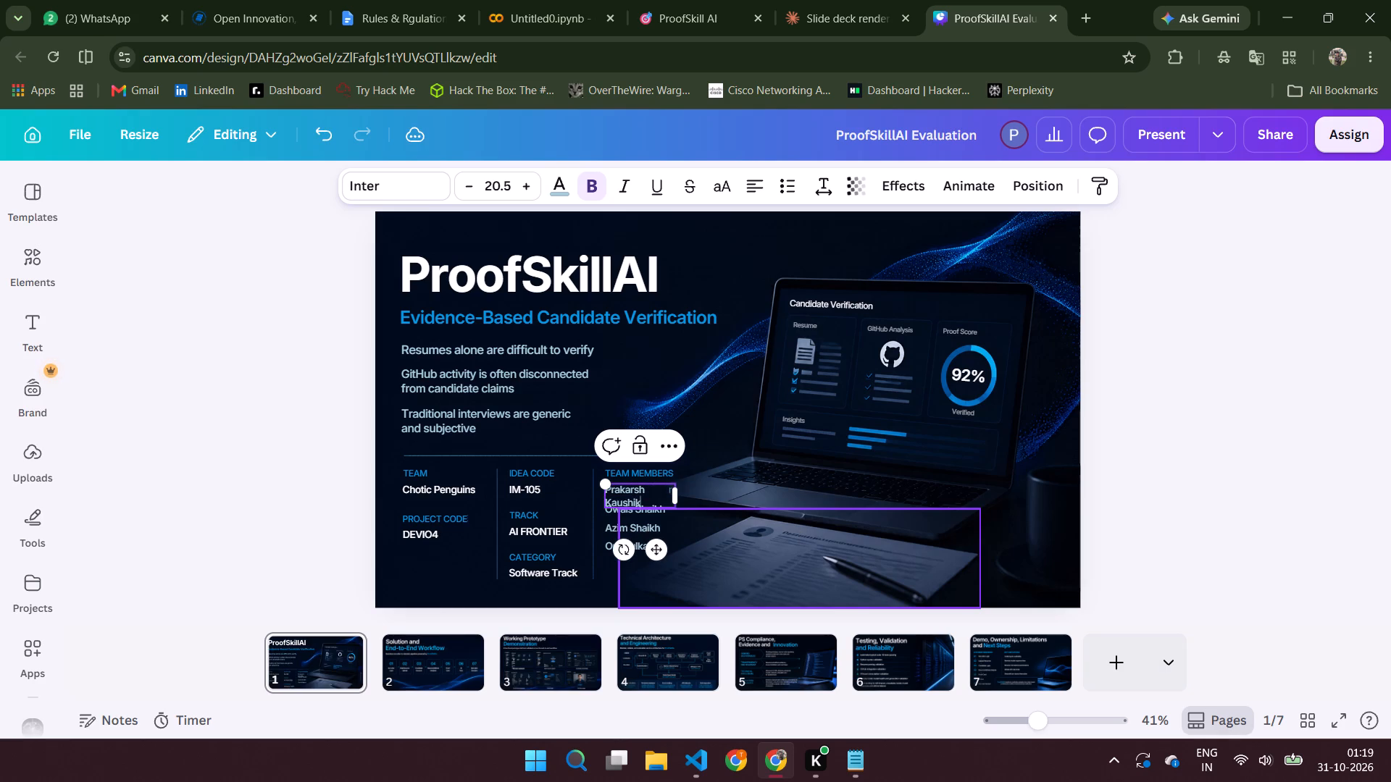
pyautogui.doubleClick(672, 492)
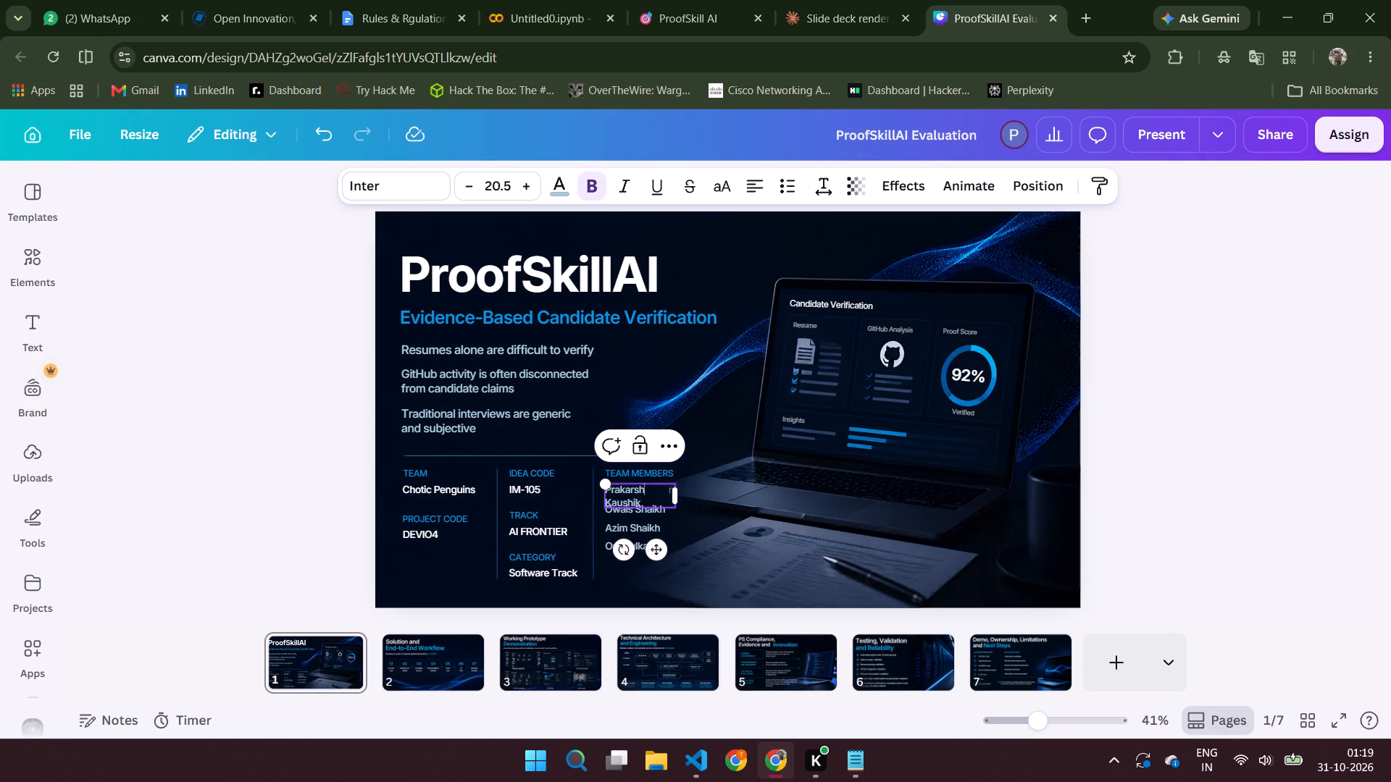
pyautogui.moveTo(677, 495); pyautogui.dragTo(700, 495)
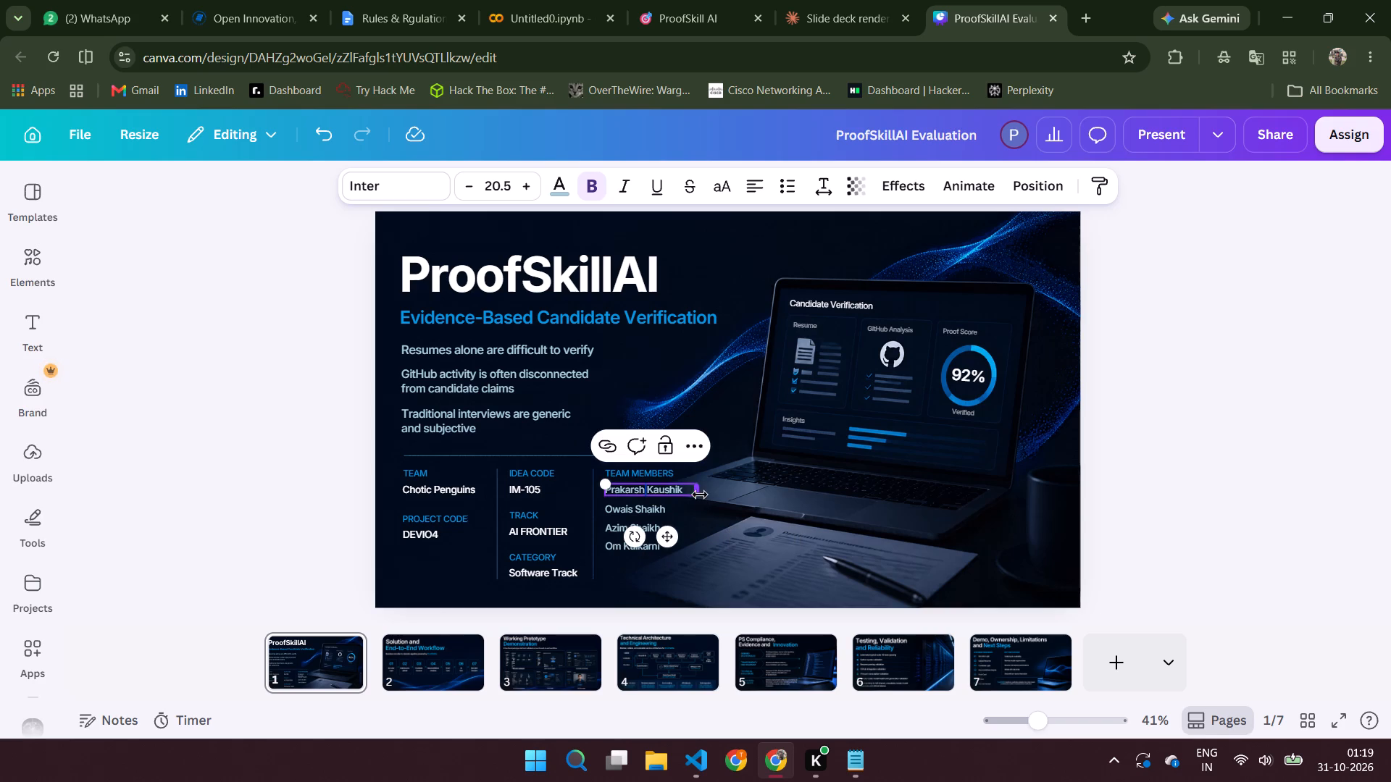
# Replace the second team member's name on the cover slide and widen its text box to fit one line.
pyautogui.tripleClick(625, 506)
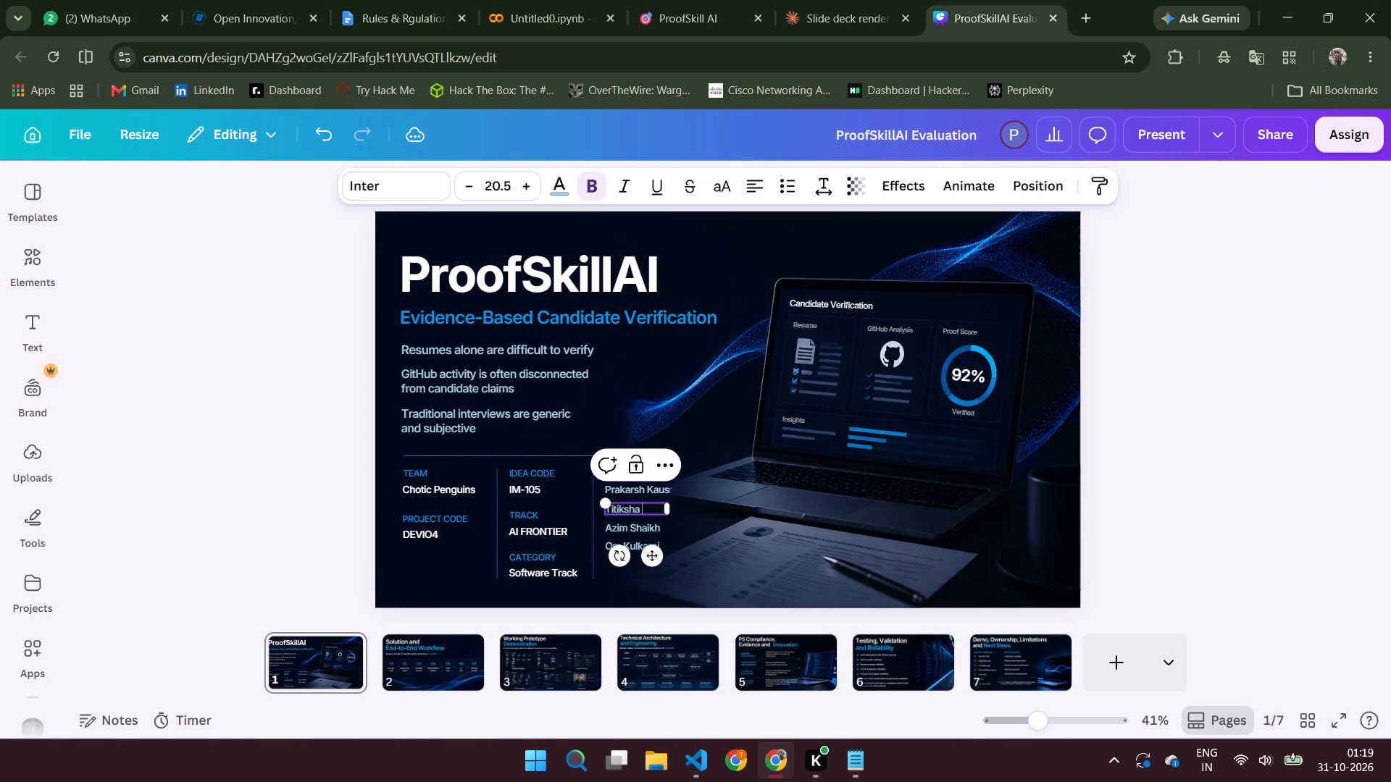
pyautogui.press('BackSpace')
pyautogui.press('BackSpace')
pyautogui.press('BackSpace')
pyautogui.press('BackSpace')
pyautogui.press('BackSpace')
pyautogui.press('BackSpace')
pyautogui.press('BackSpace')
pyautogui.press('BackSpace')
pyautogui.press('BackSpace')
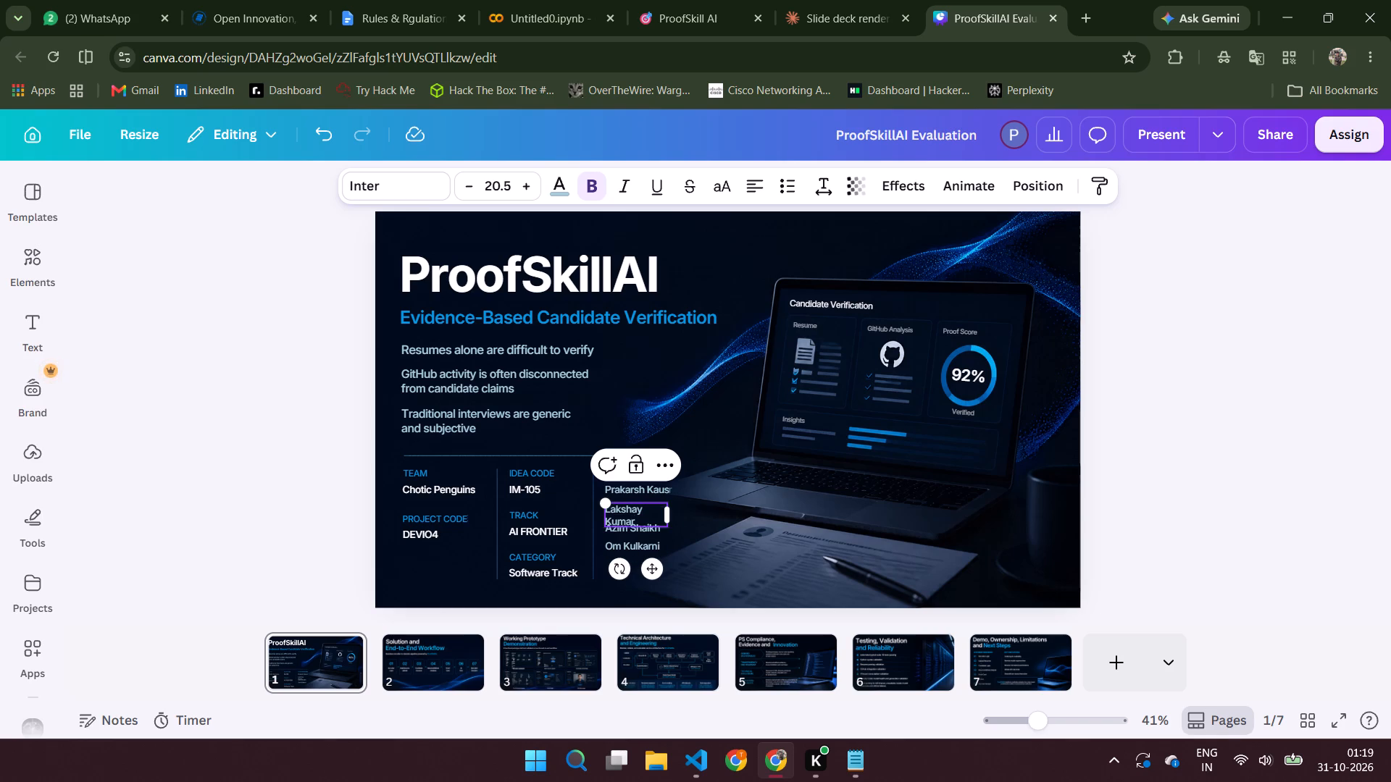
pyautogui.moveTo(669, 513); pyautogui.dragTo(694, 515)
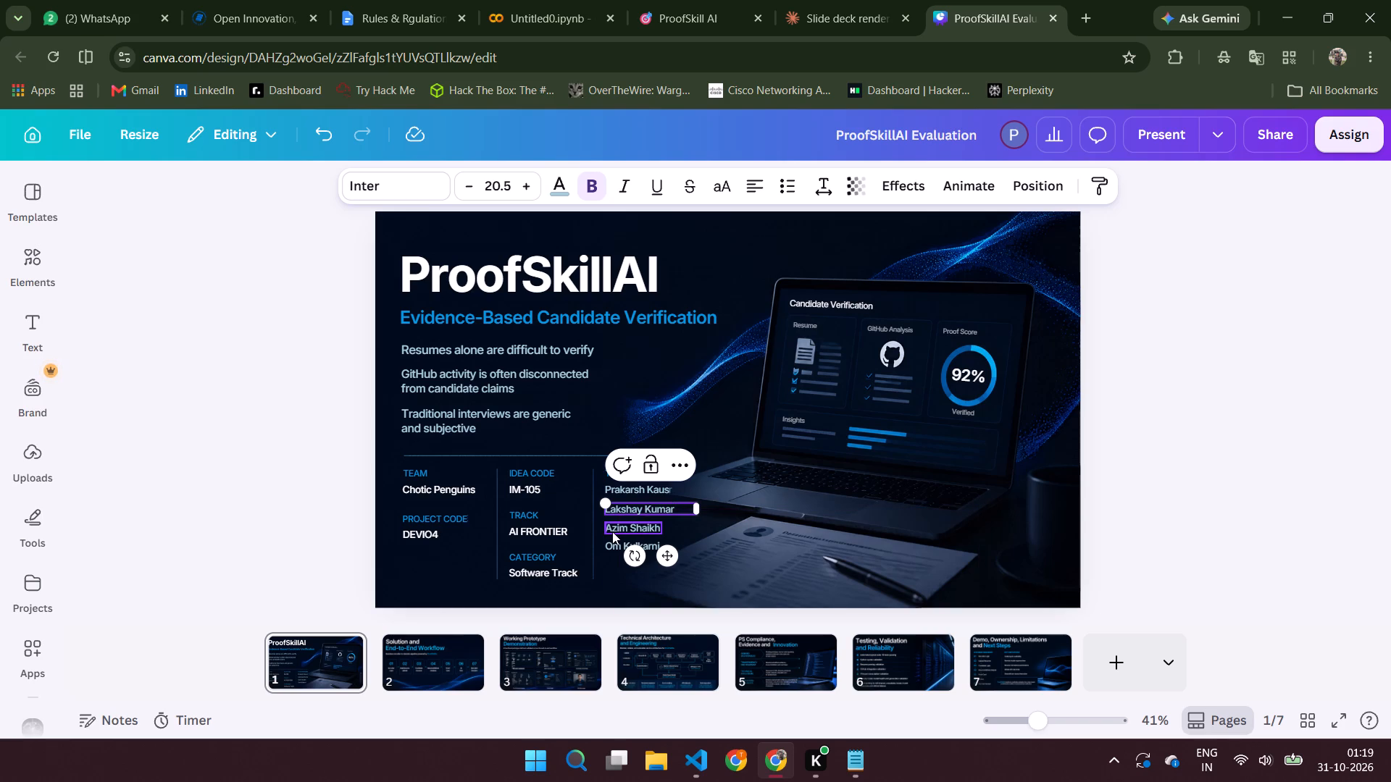
# Replace the third team member's name on the cover slide and widen its text box to fit one line.
pyautogui.tripleClick(612, 531)
pyautogui.click(612, 531)
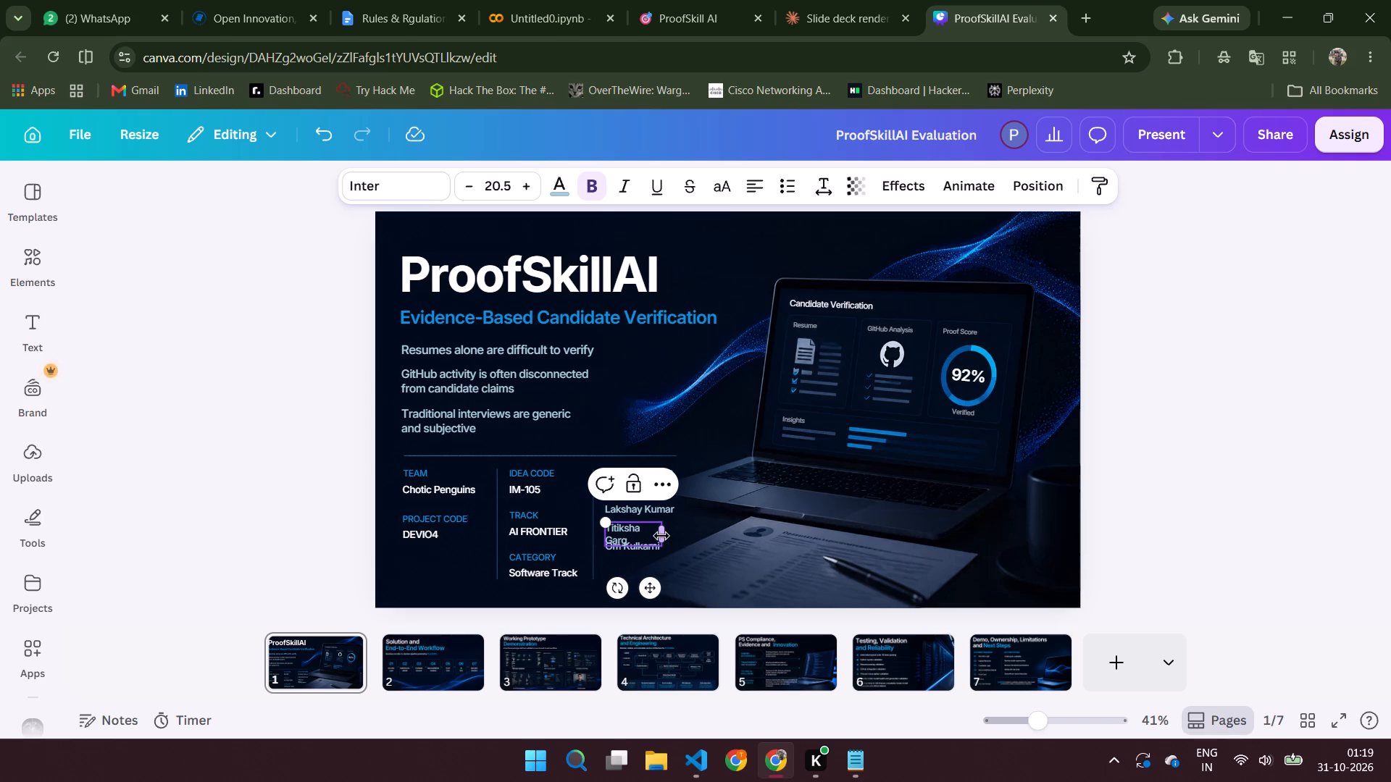
pyautogui.moveTo(664, 535); pyautogui.dragTo(690, 535)
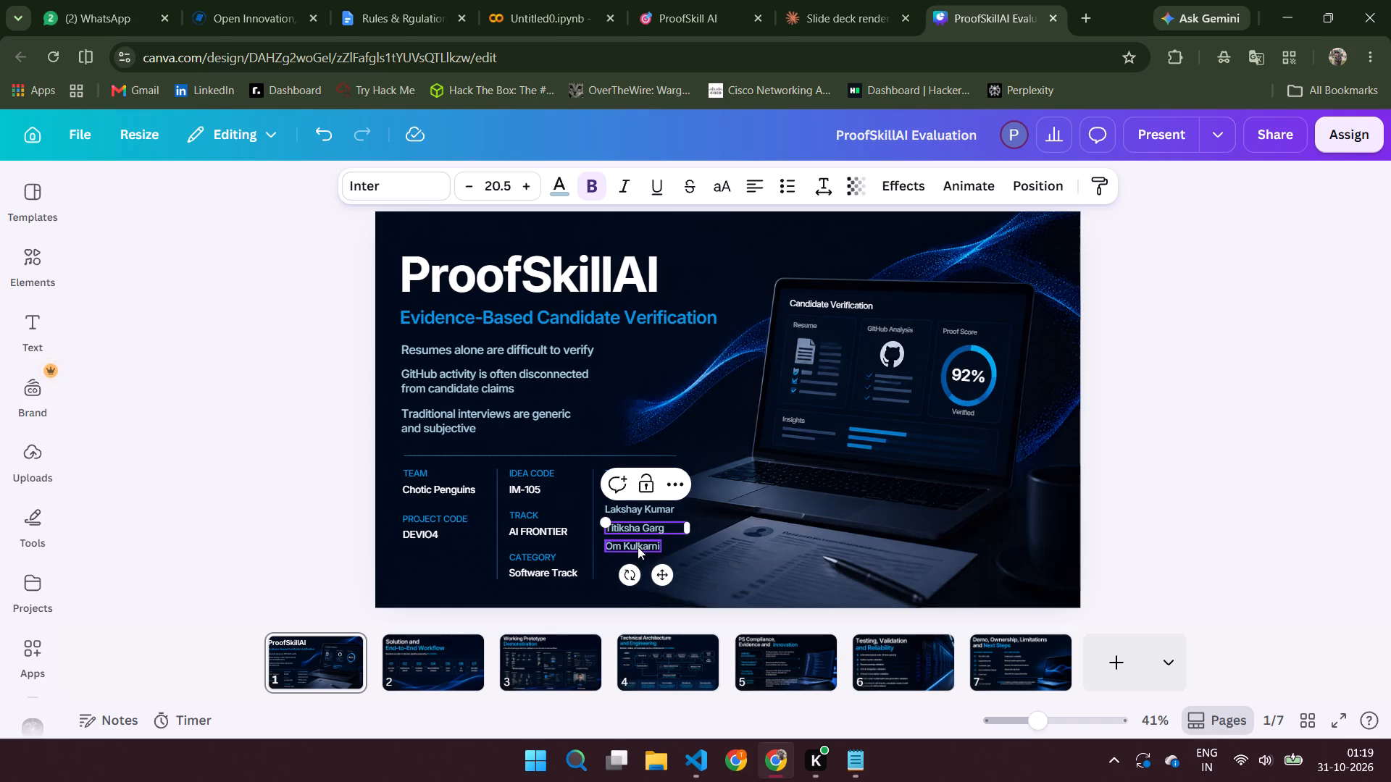
# Replace the fourth team member's name on the cover slide and widen its text box to fit one line.
pyautogui.tripleClick(638, 547)
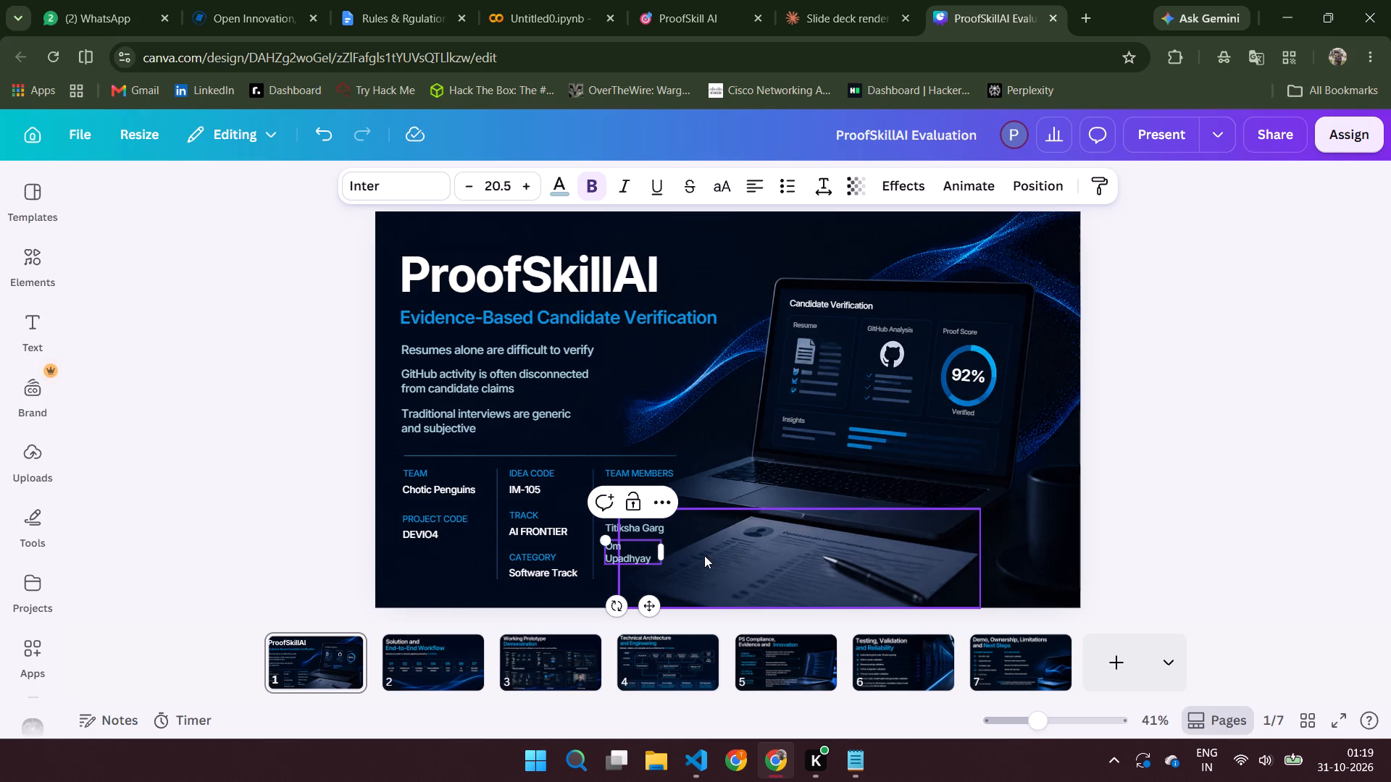
pyautogui.moveTo(664, 553); pyautogui.dragTo(692, 555)
pyautogui.click(811, 550)
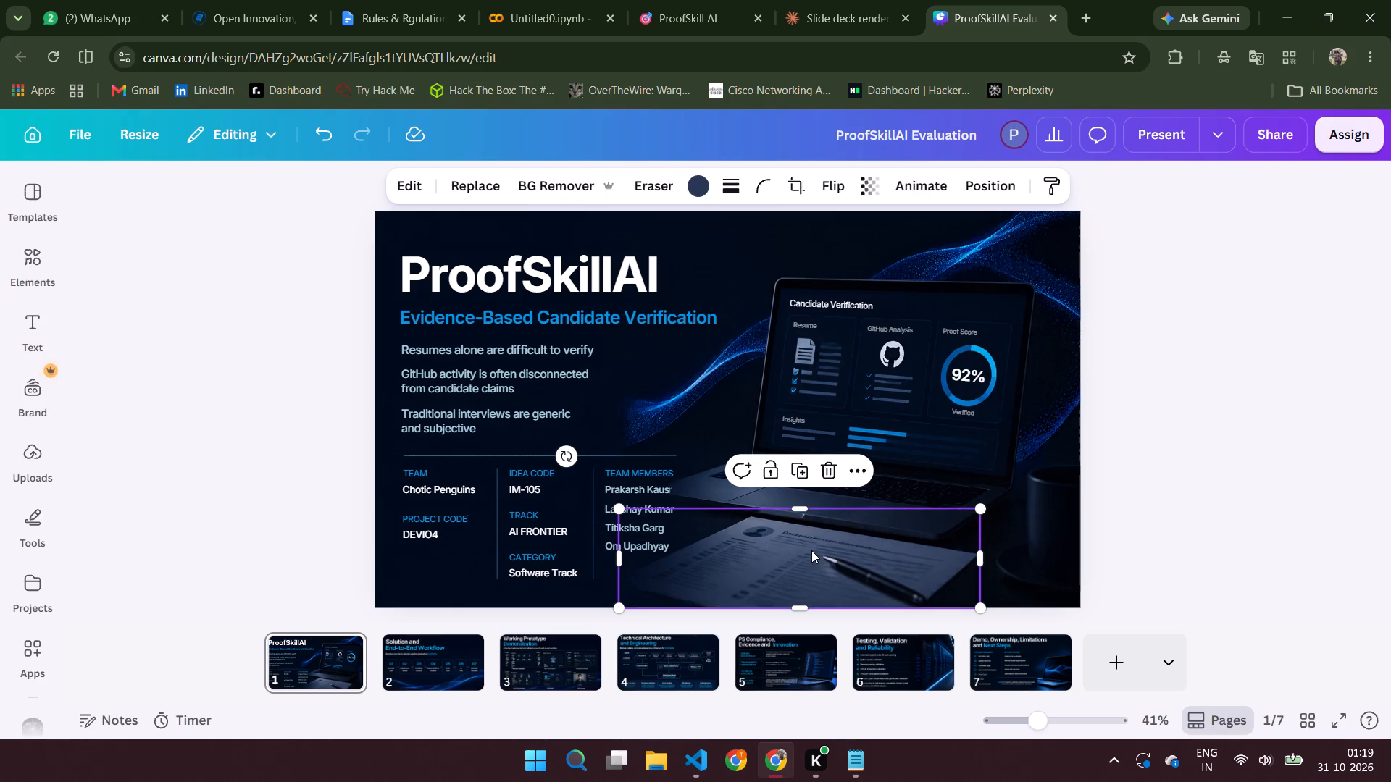
pyautogui.click(1015, 453)
pyautogui.click(1205, 335)
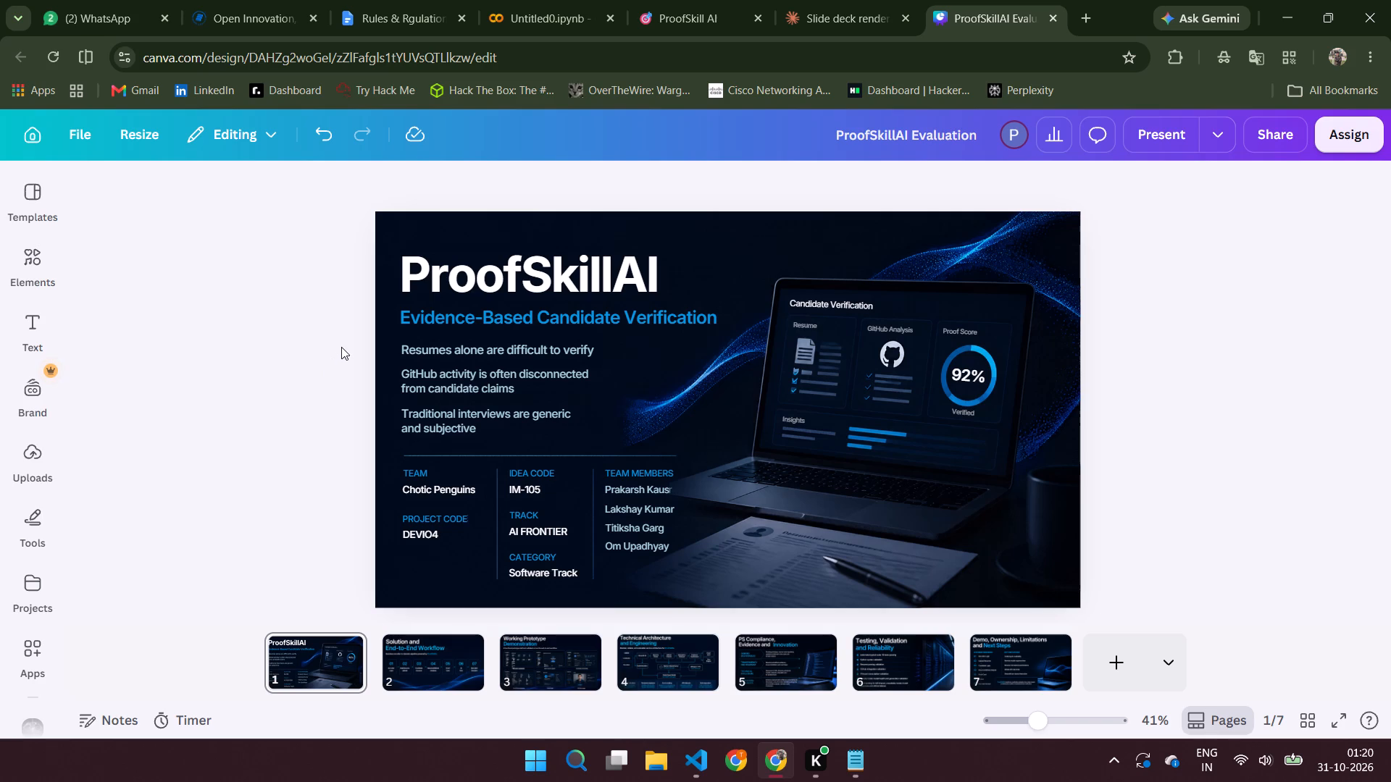
# Delete the three problem-description lines between the cover slide's subtitle and the team details.
pyautogui.moveTo(347, 345); pyautogui.dragTo(623, 403)
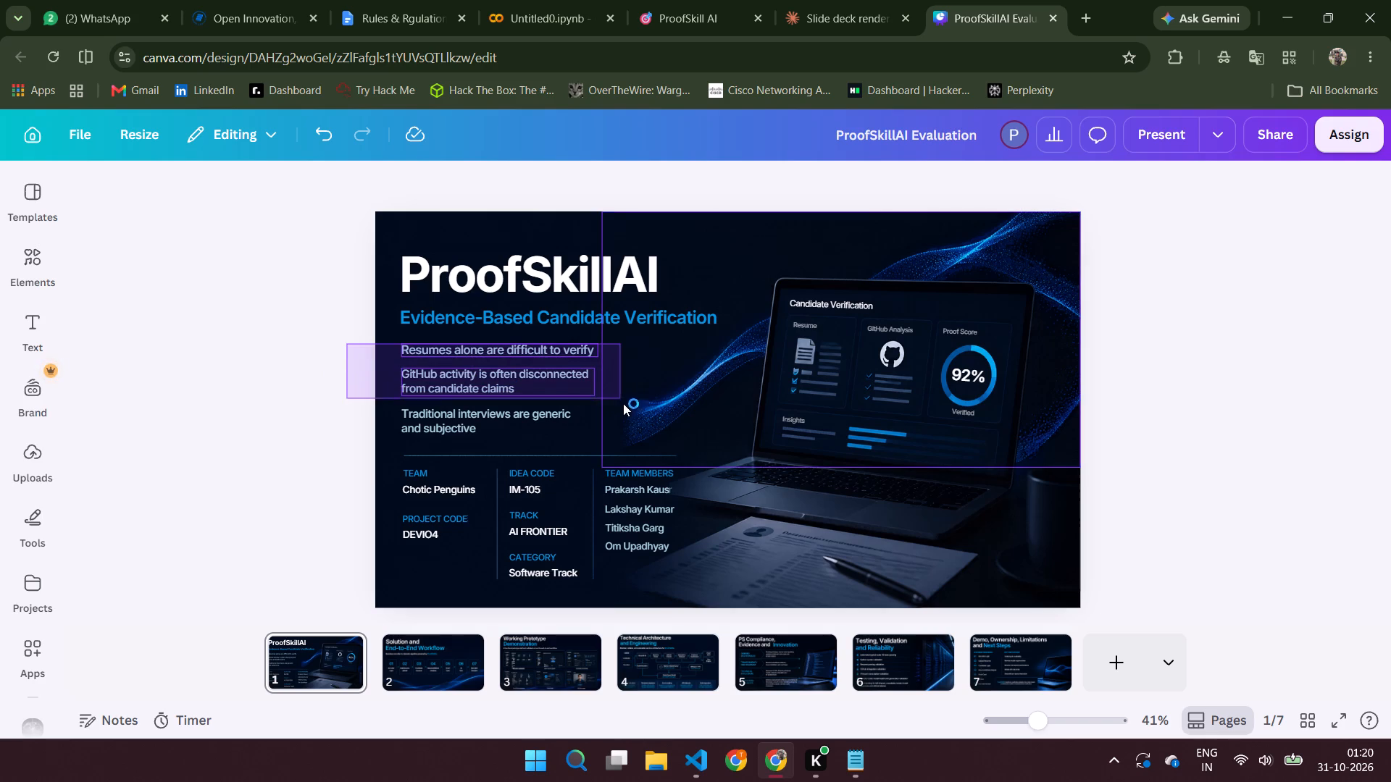
pyautogui.moveTo(623, 403); pyautogui.dragTo(558, 431)
pyautogui.press('Delete')
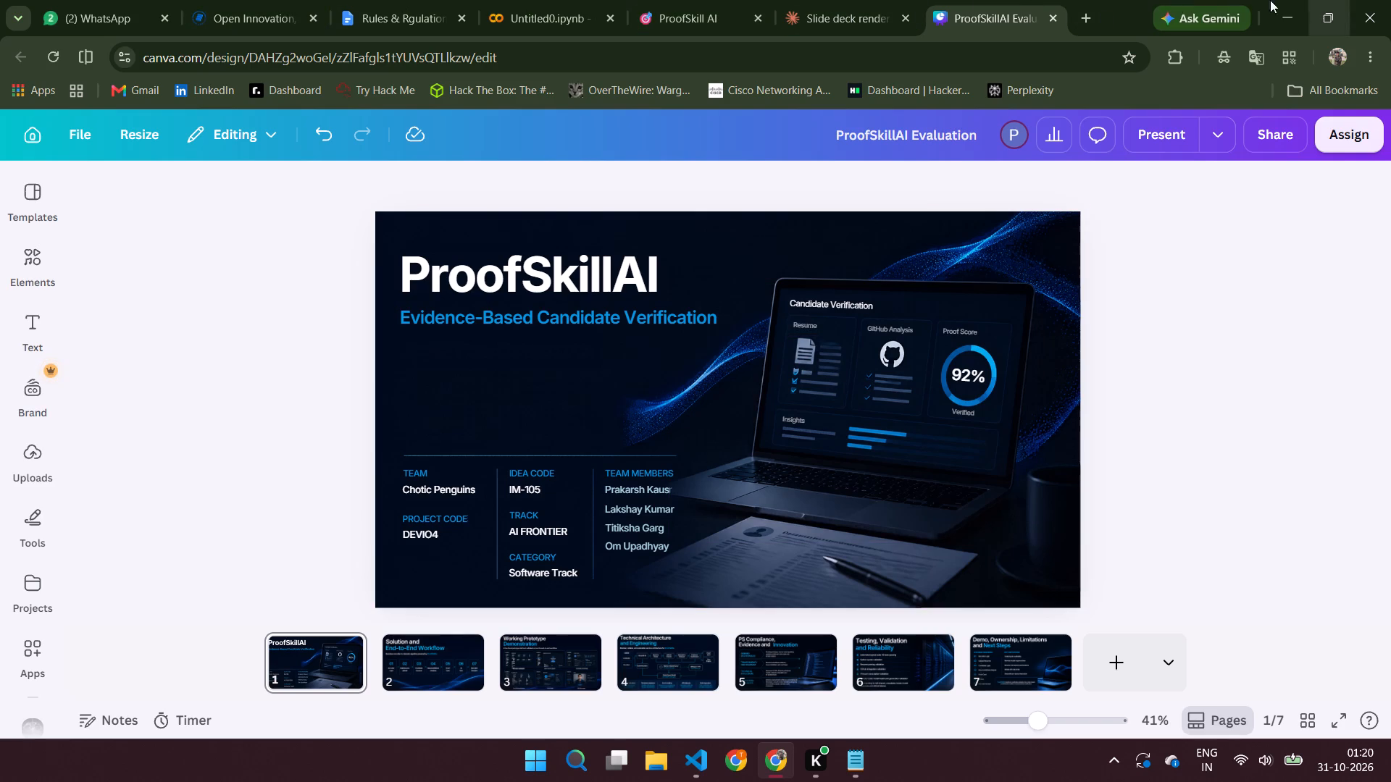
# Open deviathon.in in a new browser tab and enter the Deviathon 2.0 site.
pyautogui.click(1093, 16)
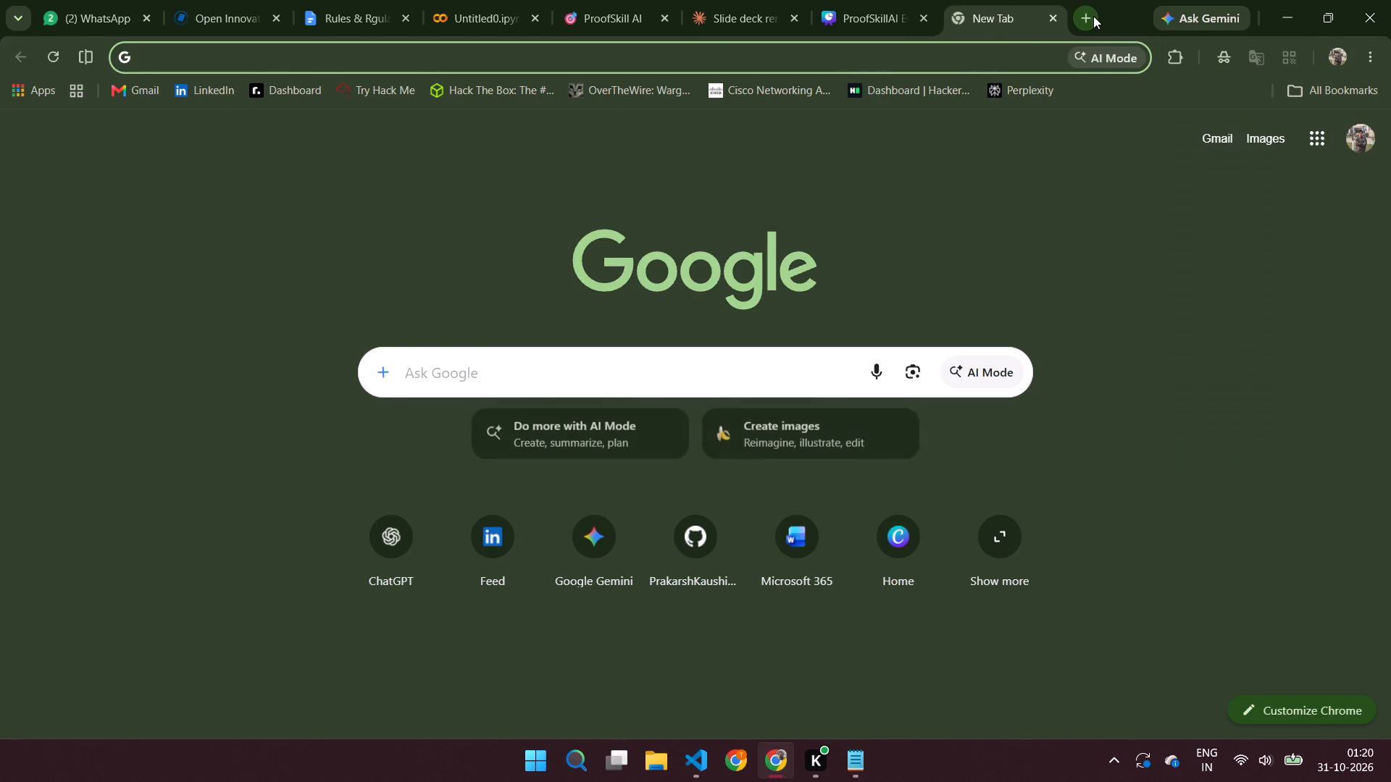
pyautogui.write('dev')
pyautogui.press('Return')
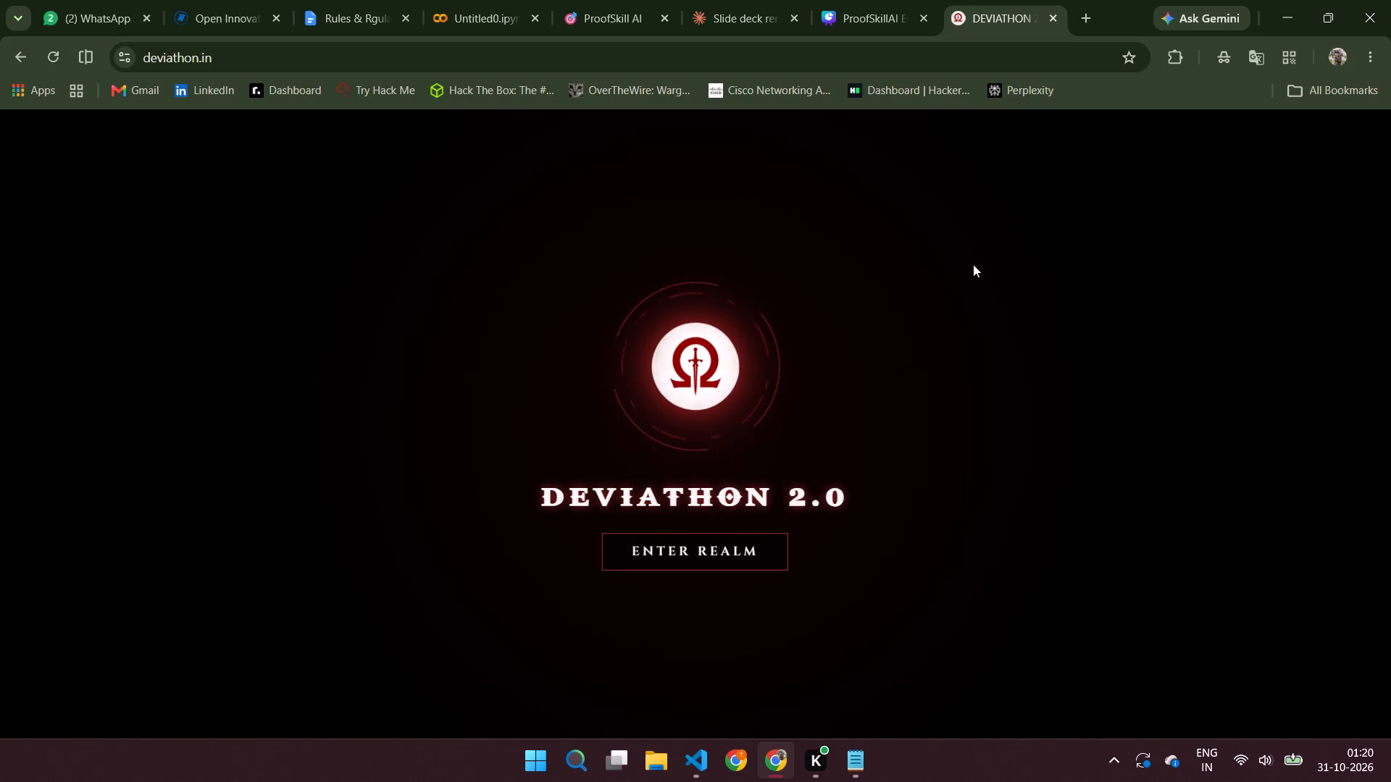
pyautogui.click(719, 563)
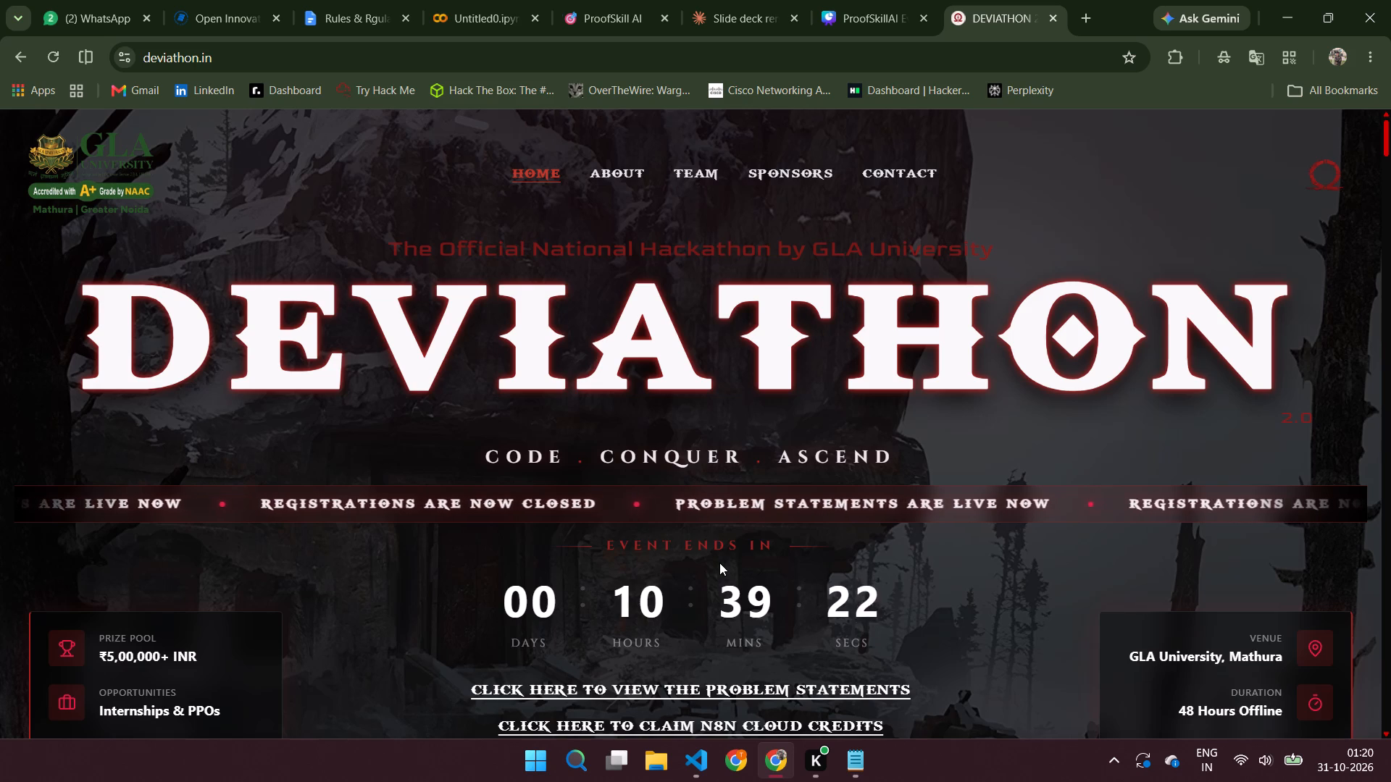
# Find IM-105 in the site's Problem Statements table and copy its title, "Proof of skill, not a template resume".
pyautogui.scroll(-4, 521, 633)
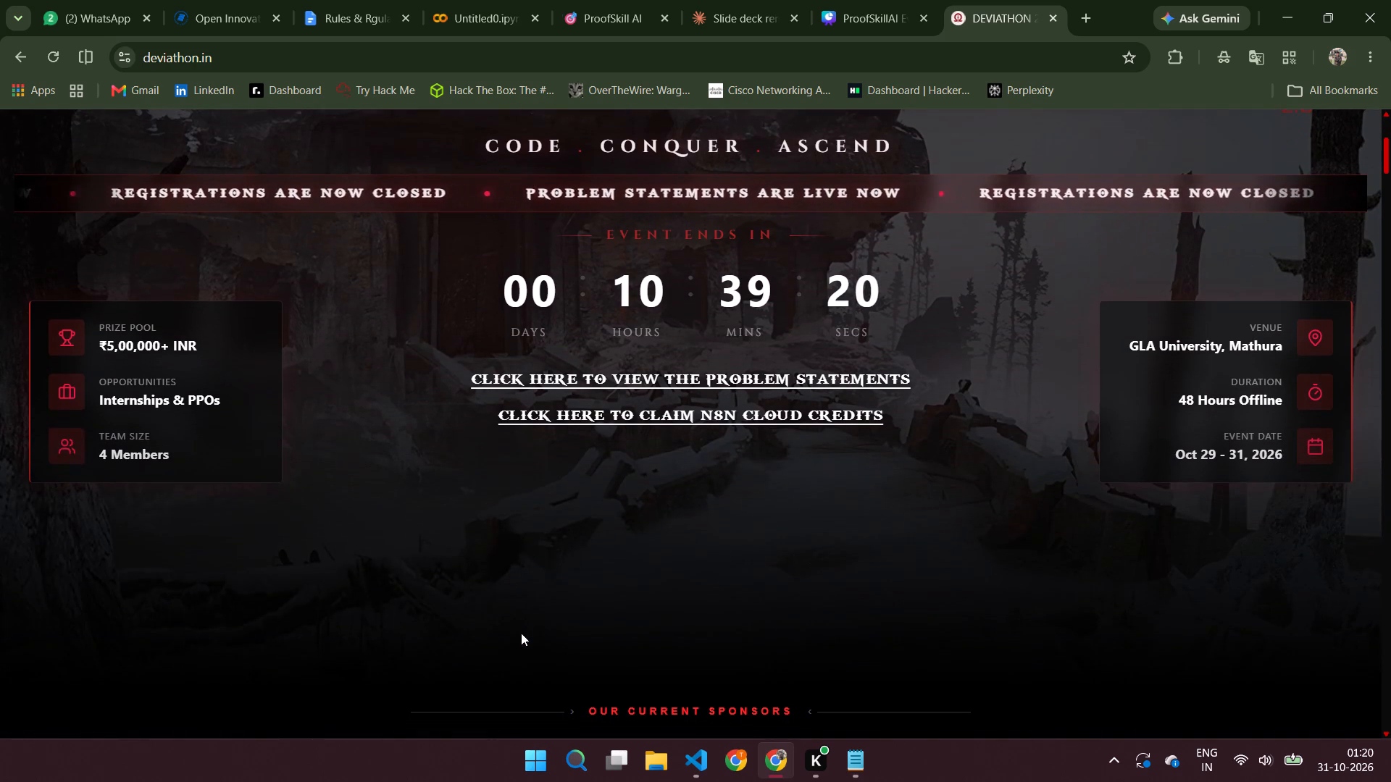
pyautogui.scroll(-7, 786, 380)
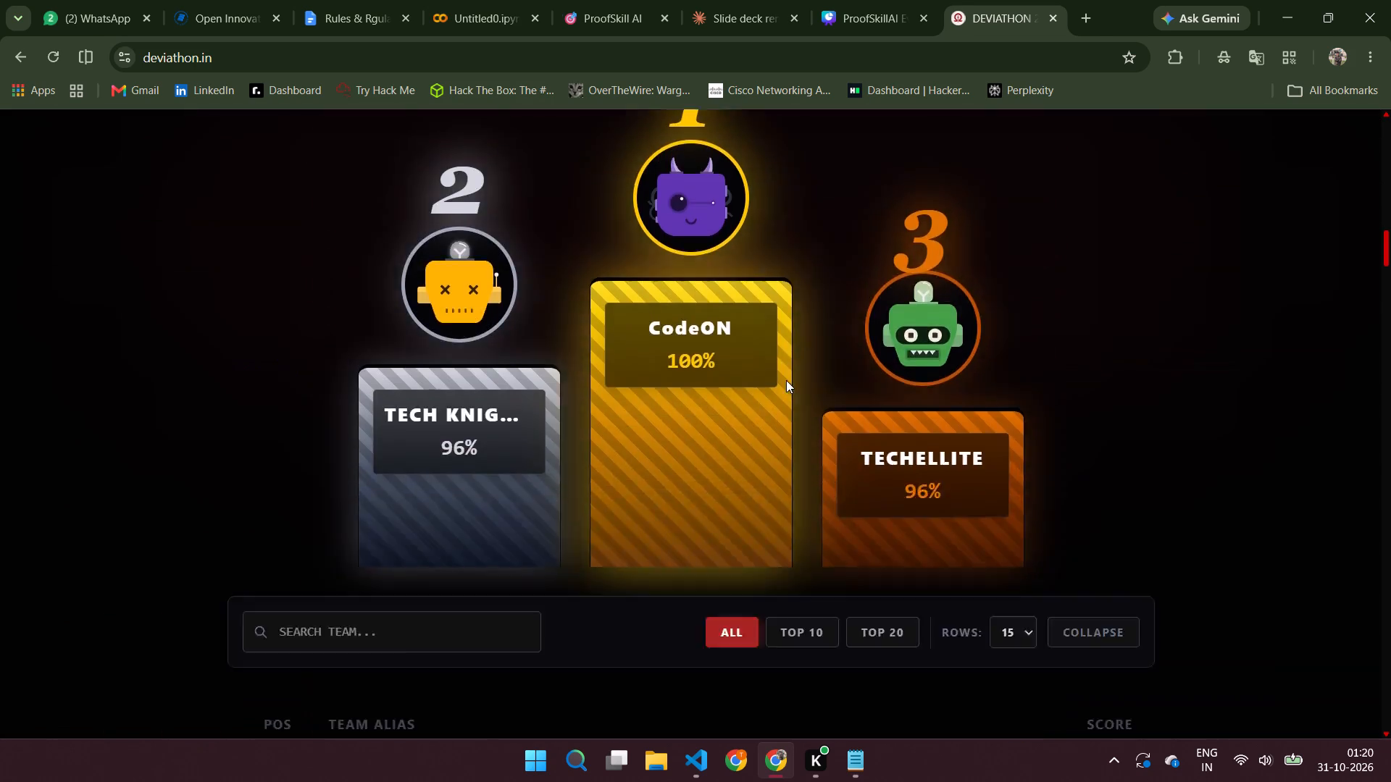
pyautogui.scroll(-8, 786, 380)
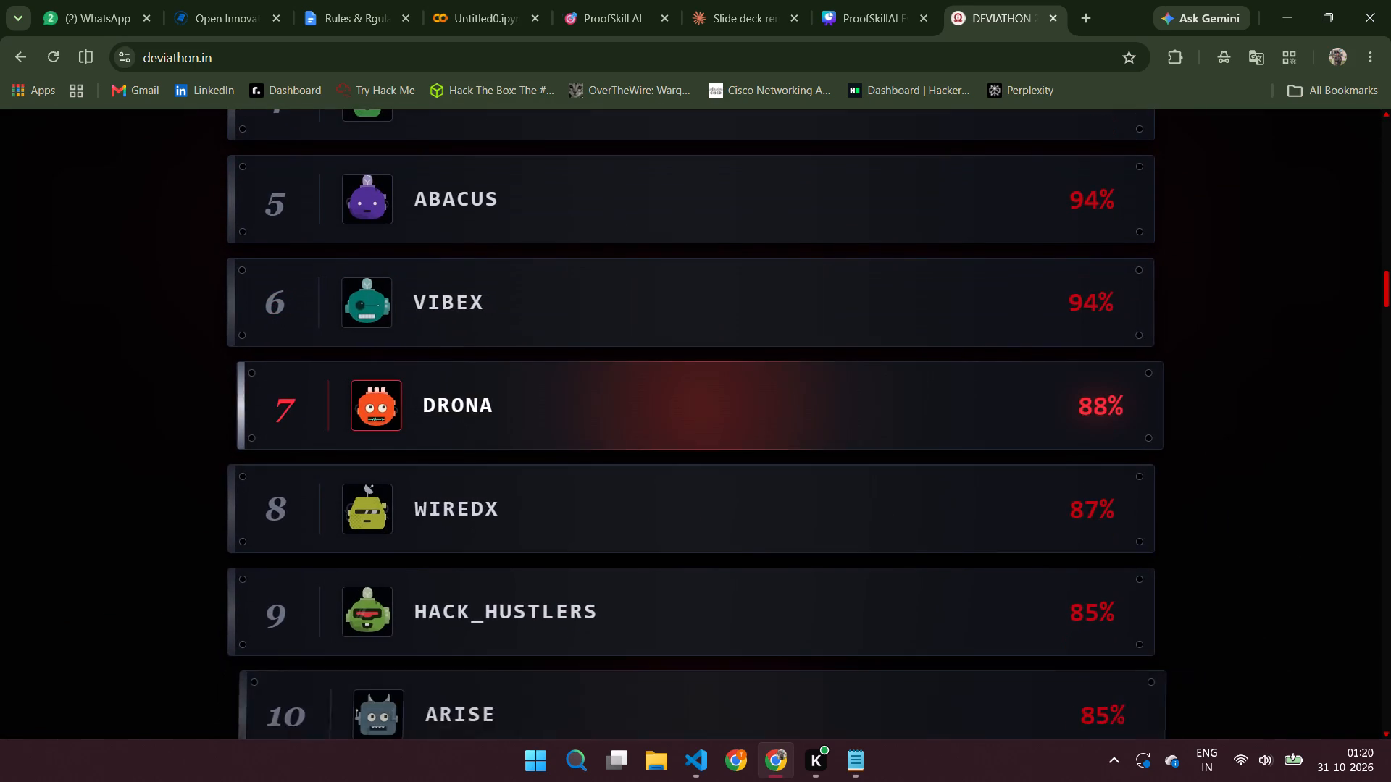
pyautogui.scroll(-4, 690, 489)
pyautogui.scroll(7, 690, 489)
pyautogui.scroll(-13, 690, 489)
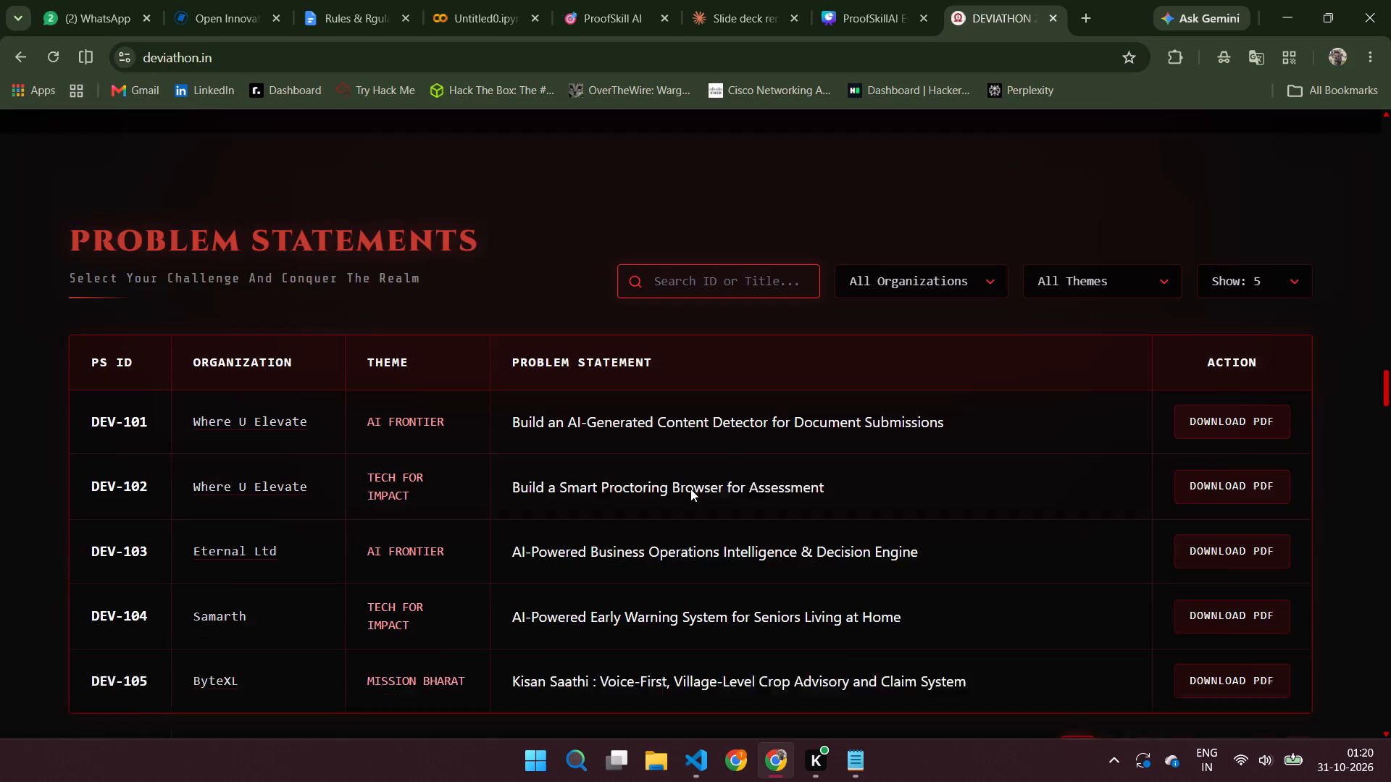
pyautogui.scroll(-1, 690, 489)
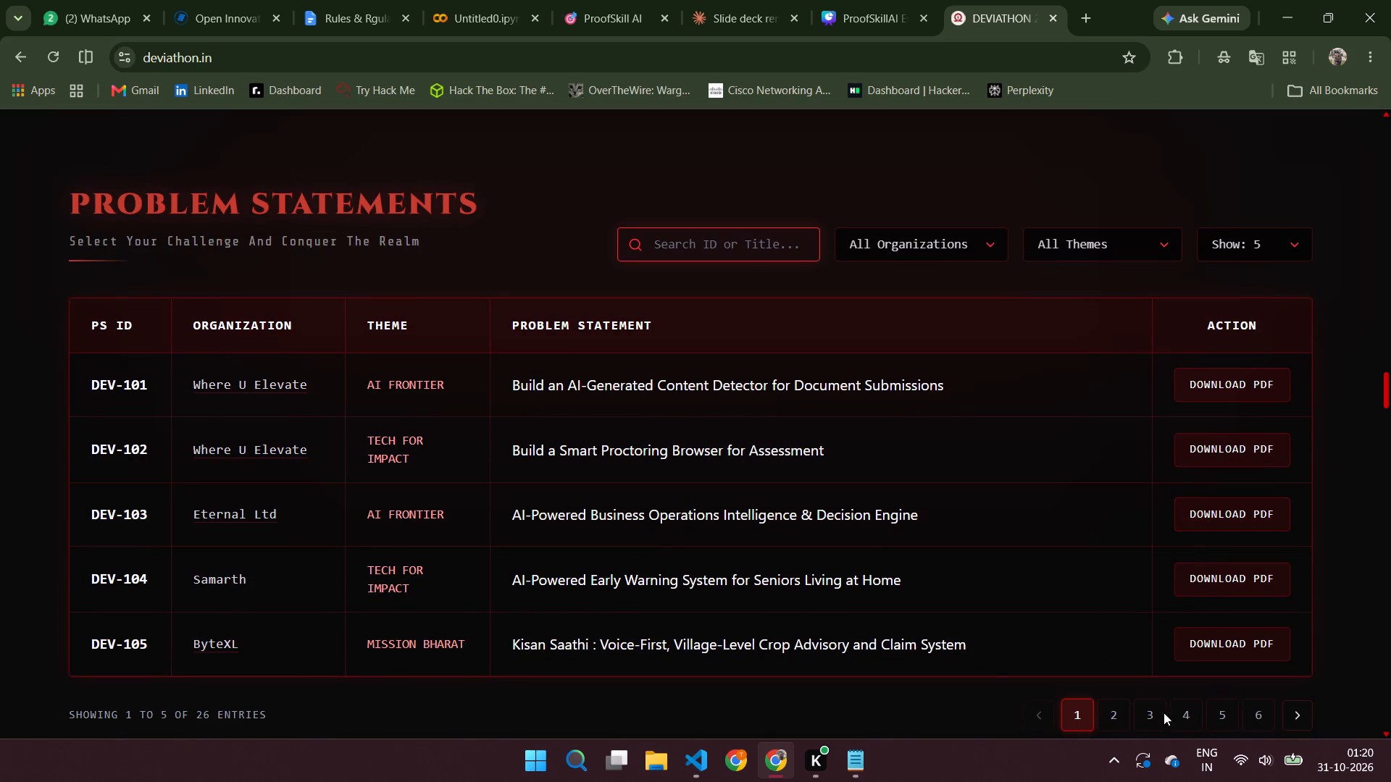
pyautogui.click(1108, 710)
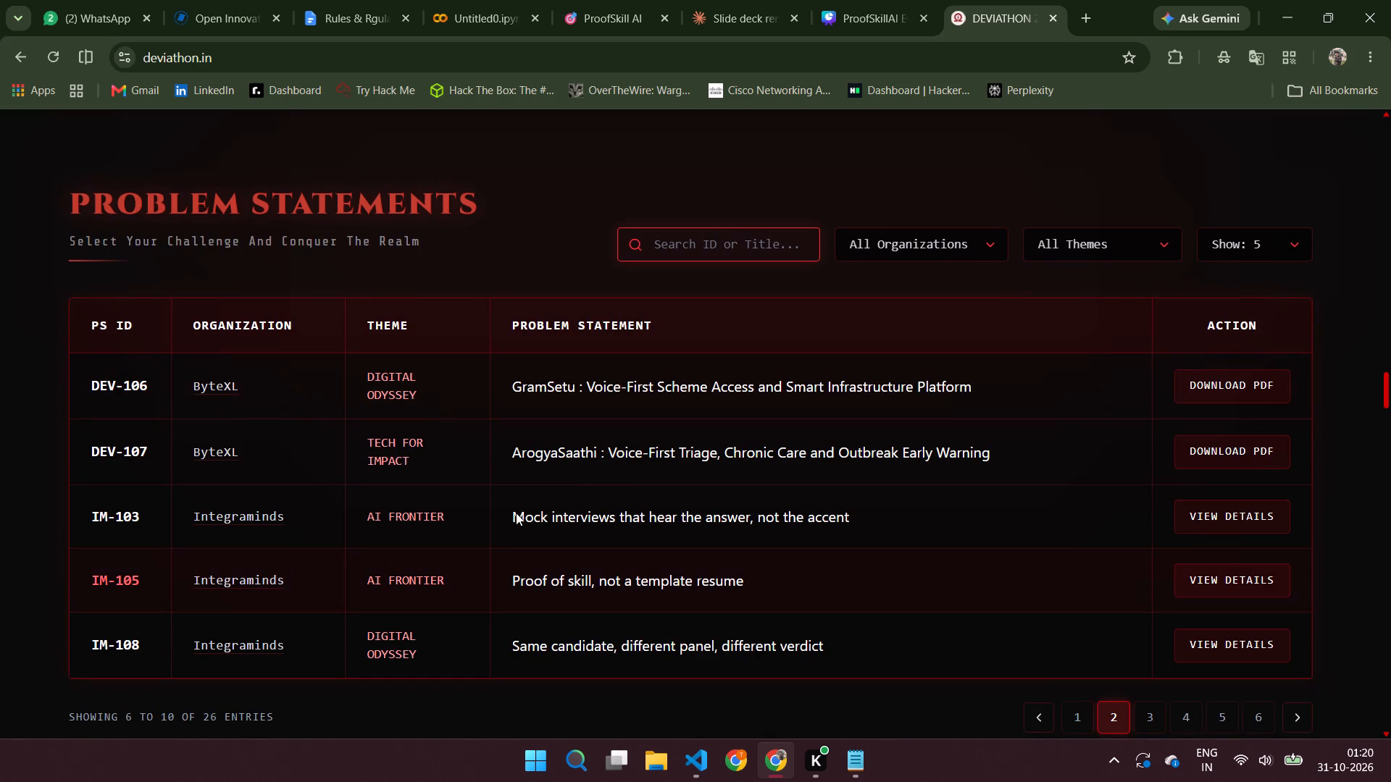
pyautogui.tripleClick(515, 590)
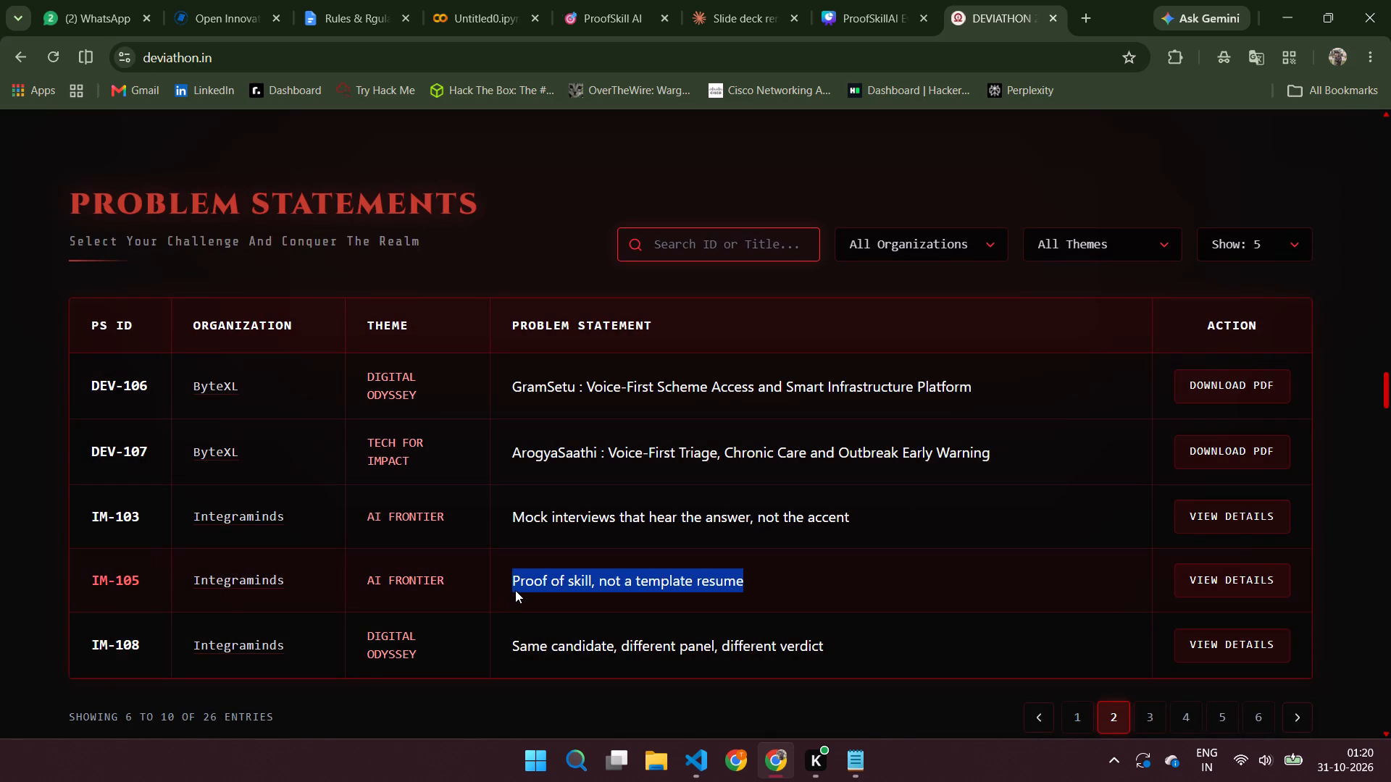
pyautogui.click(515, 590)
pyautogui.hotkey('ctrl', 'c')
# Back in the Canva design, duplicate the "Evidence-Based Candidate Verification" subtitle and place the copy just below the original.
pyautogui.click(924, 0)
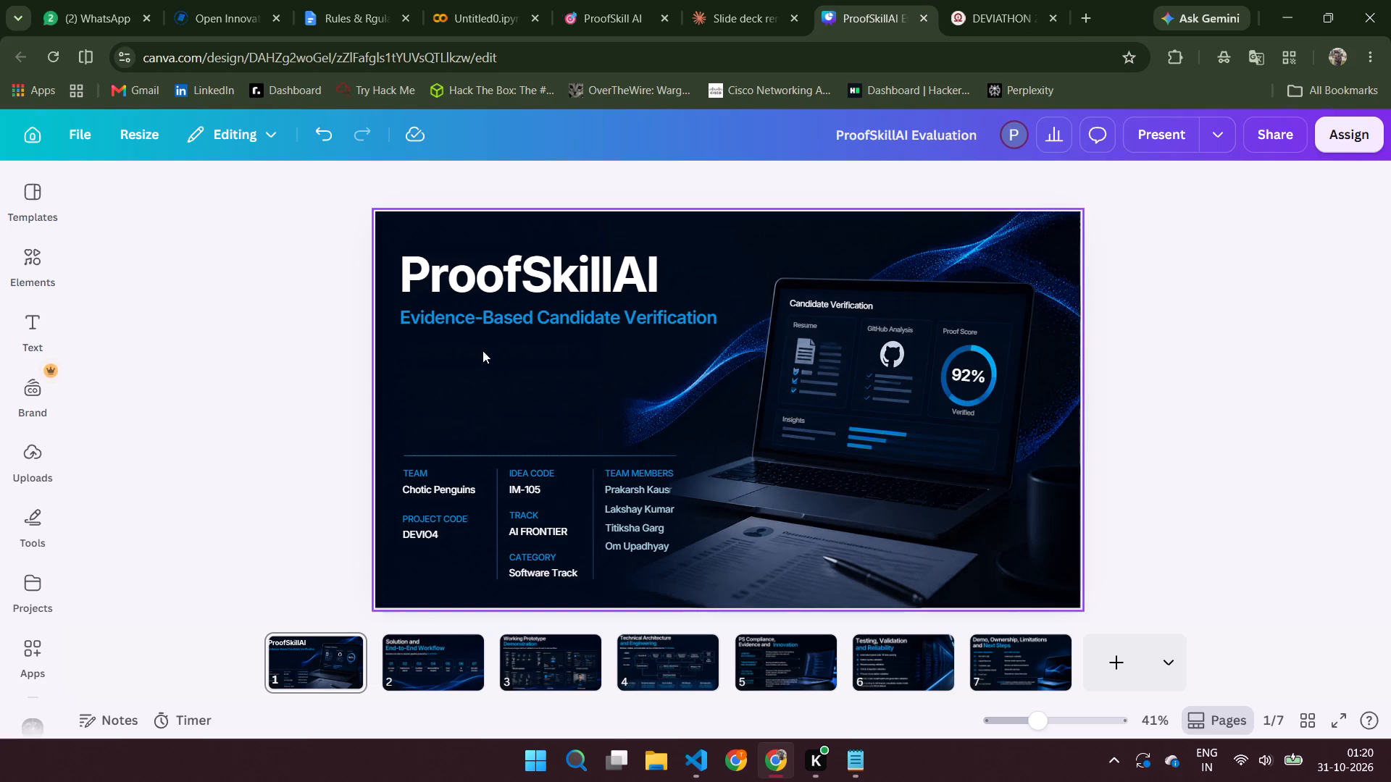
pyautogui.tripleClick(454, 316)
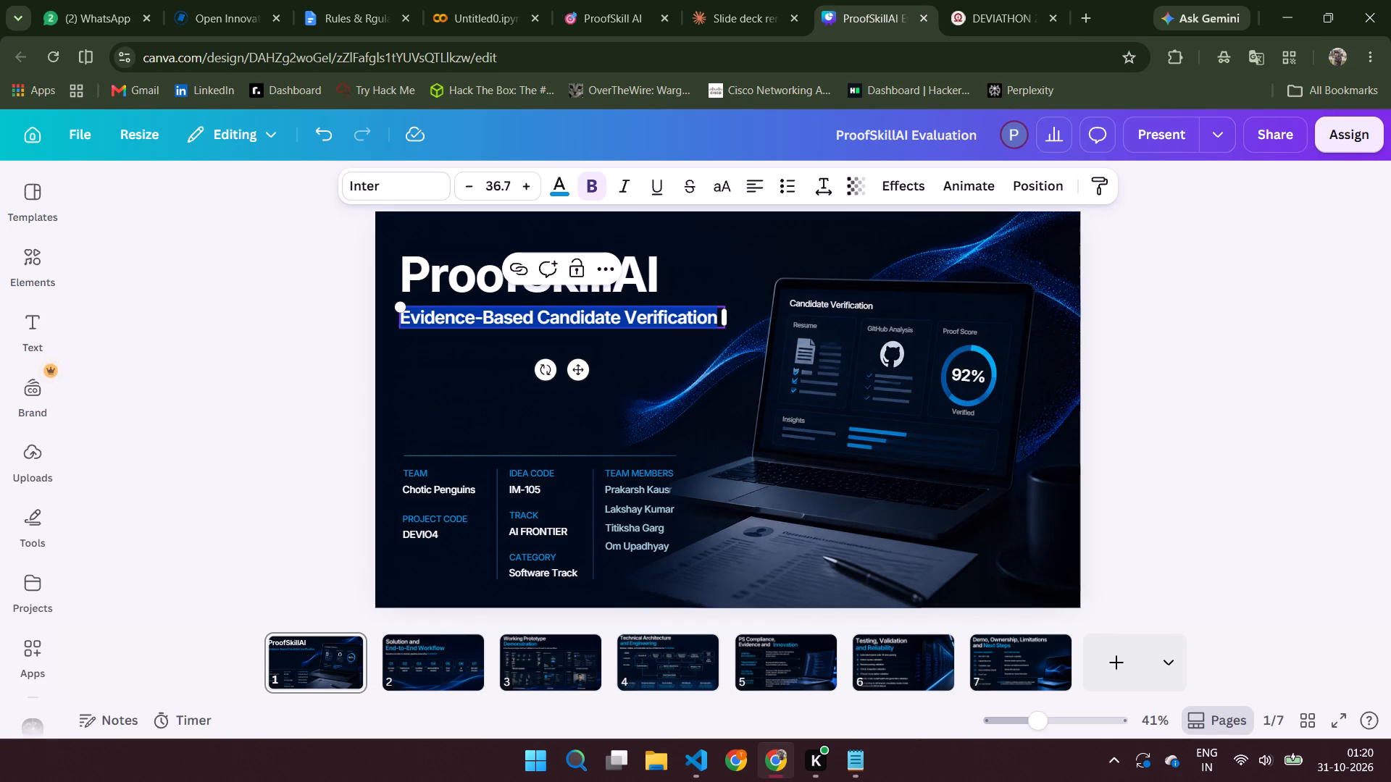
pyautogui.click(467, 353)
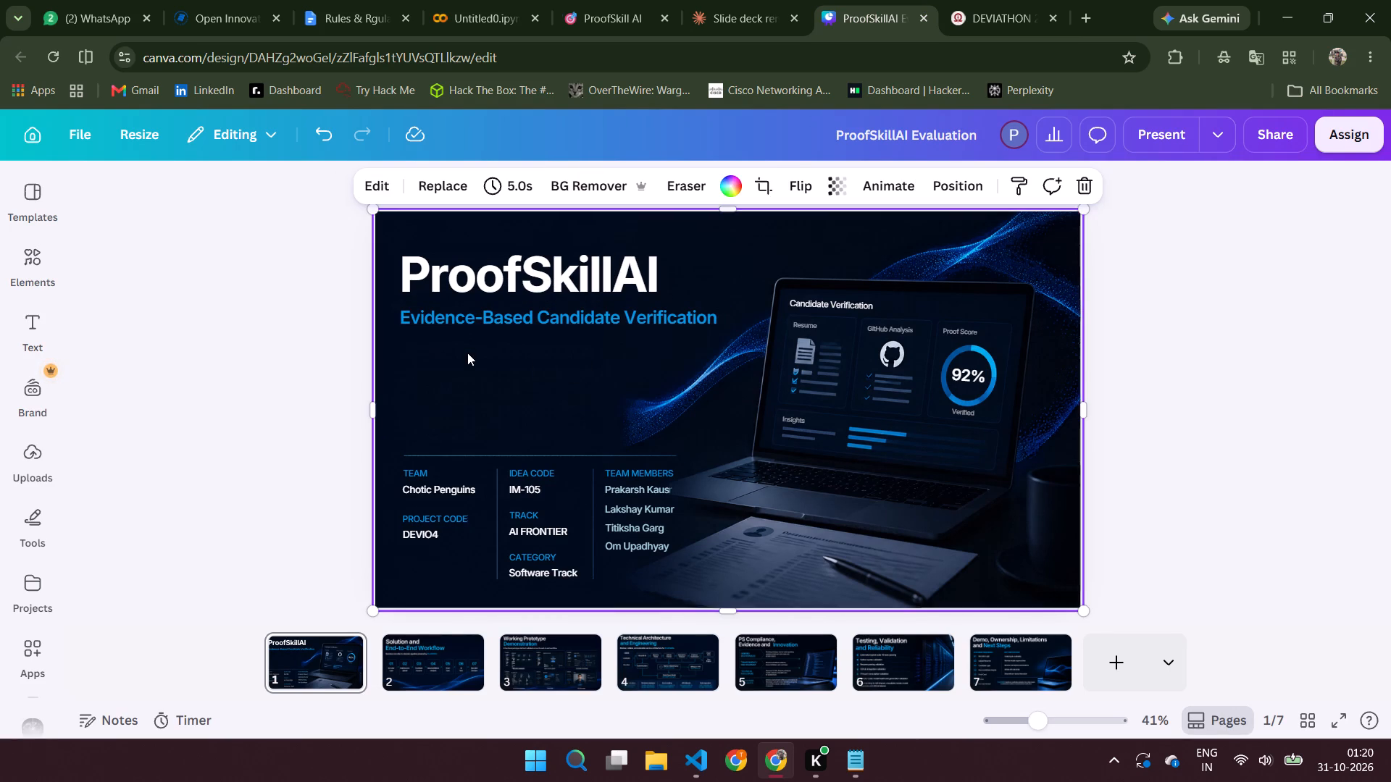
pyautogui.doubleClick(469, 383)
pyautogui.click(1130, 251)
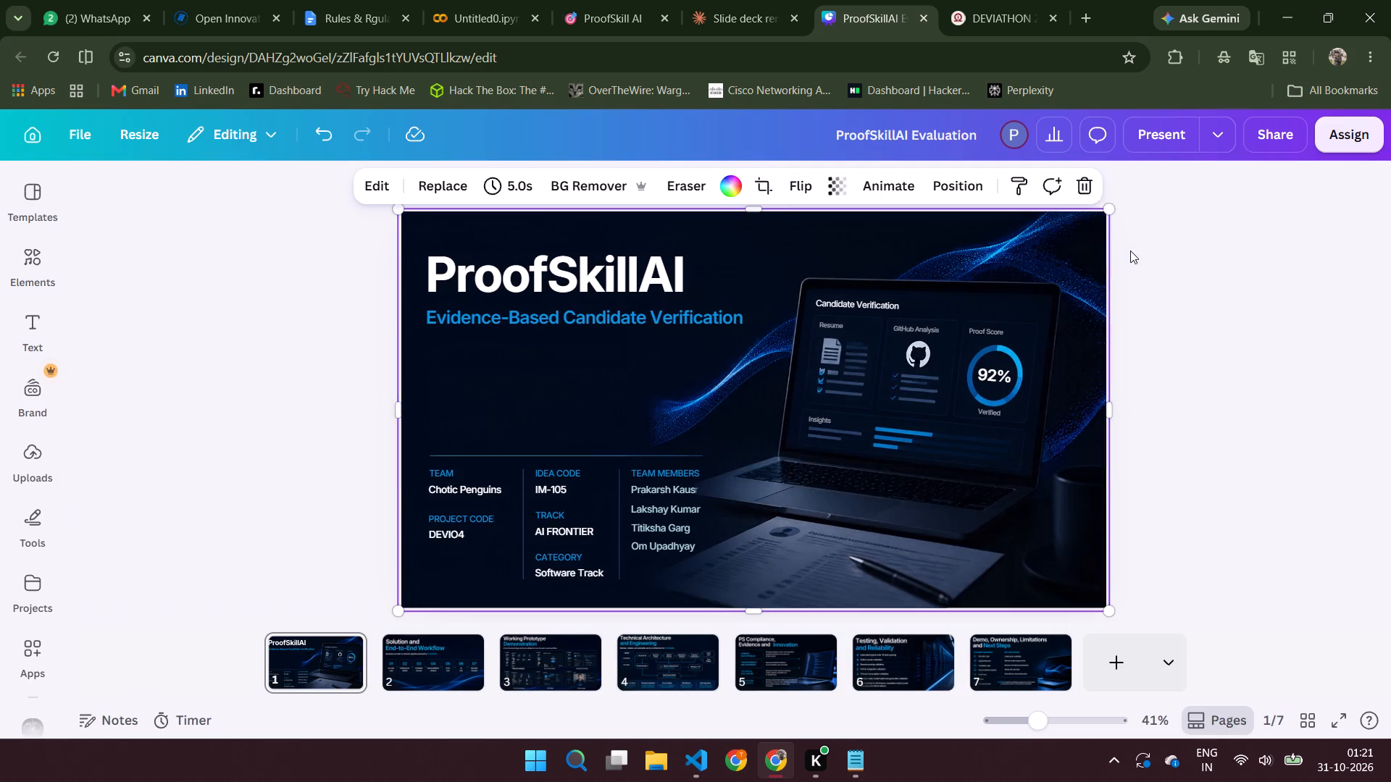
pyautogui.click(536, 319)
pyautogui.hotkey('ctrl', 'c')
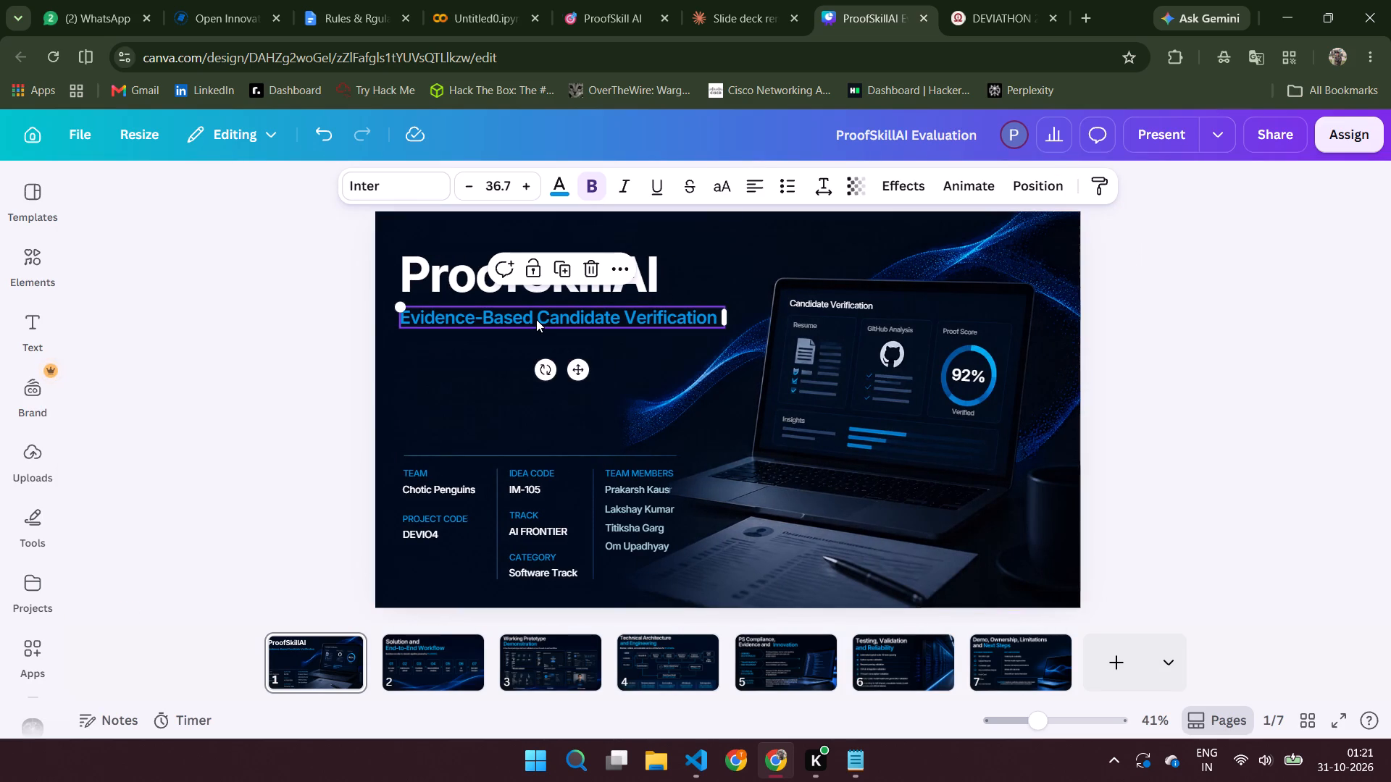
pyautogui.hotkey('ctrl', 'v')
pyautogui.moveTo(588, 322); pyautogui.dragTo(588, 346)
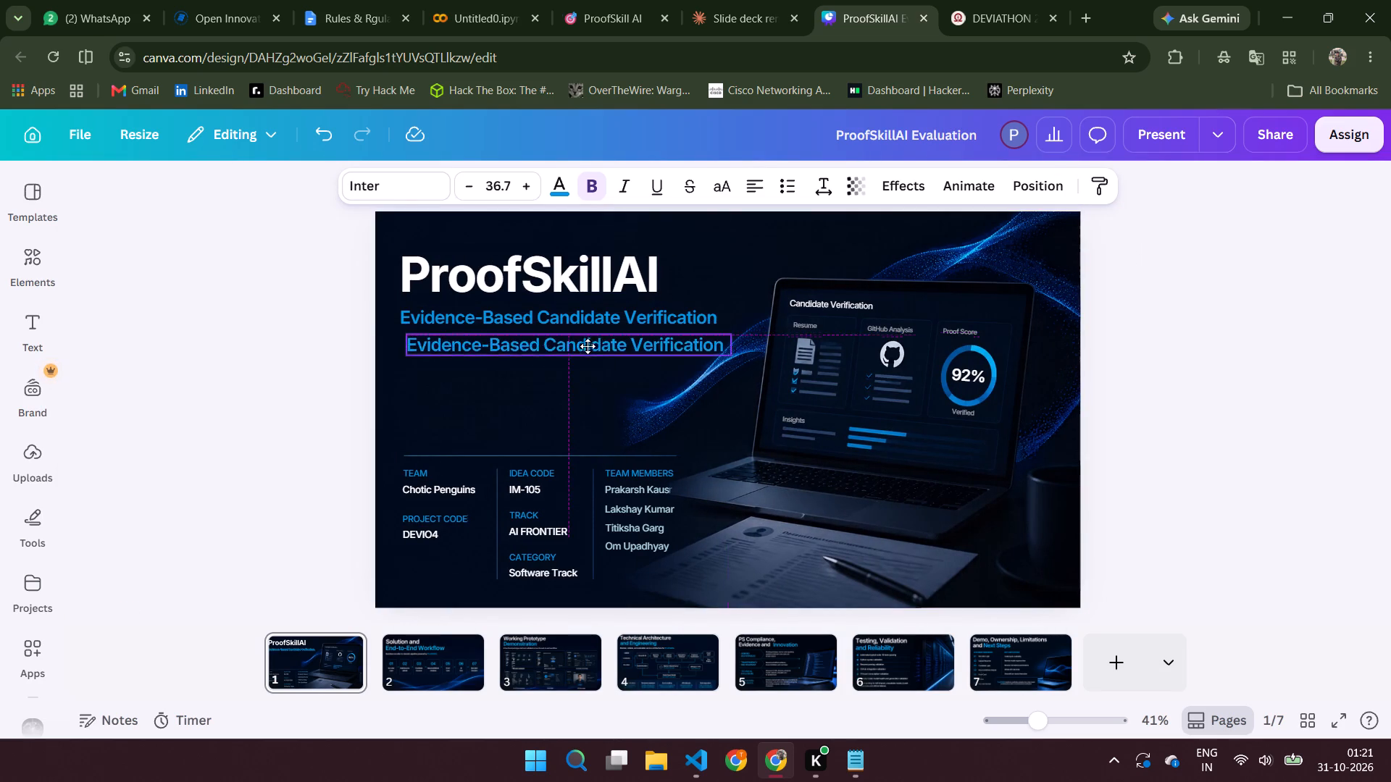
# Move the duplicated subtitle lower, leaving a gap below the original, and replace its text with the copied "Proof of skill, not a template resume".
pyautogui.moveTo(588, 346); pyautogui.dragTo(585, 376)
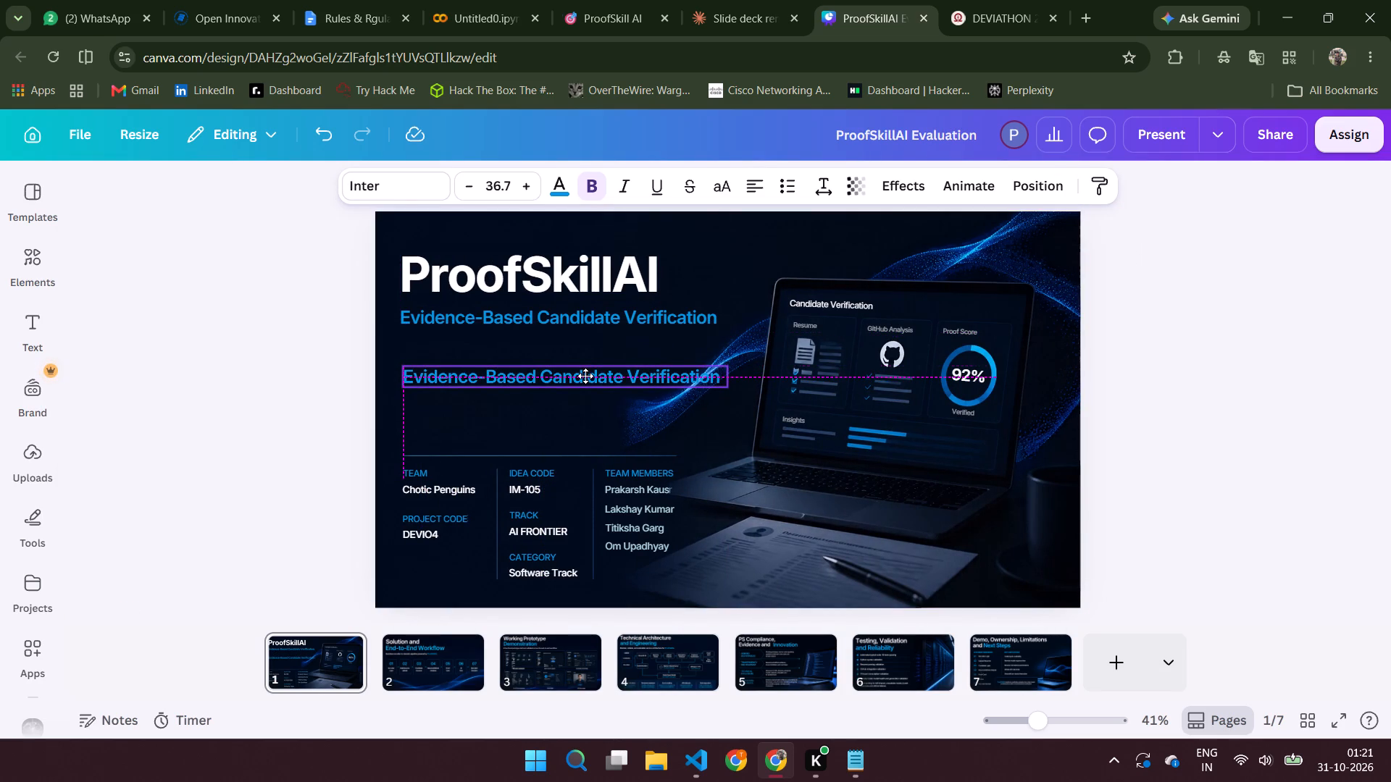
pyautogui.moveTo(585, 376); pyautogui.dragTo(584, 371)
pyautogui.tripleClick(580, 371)
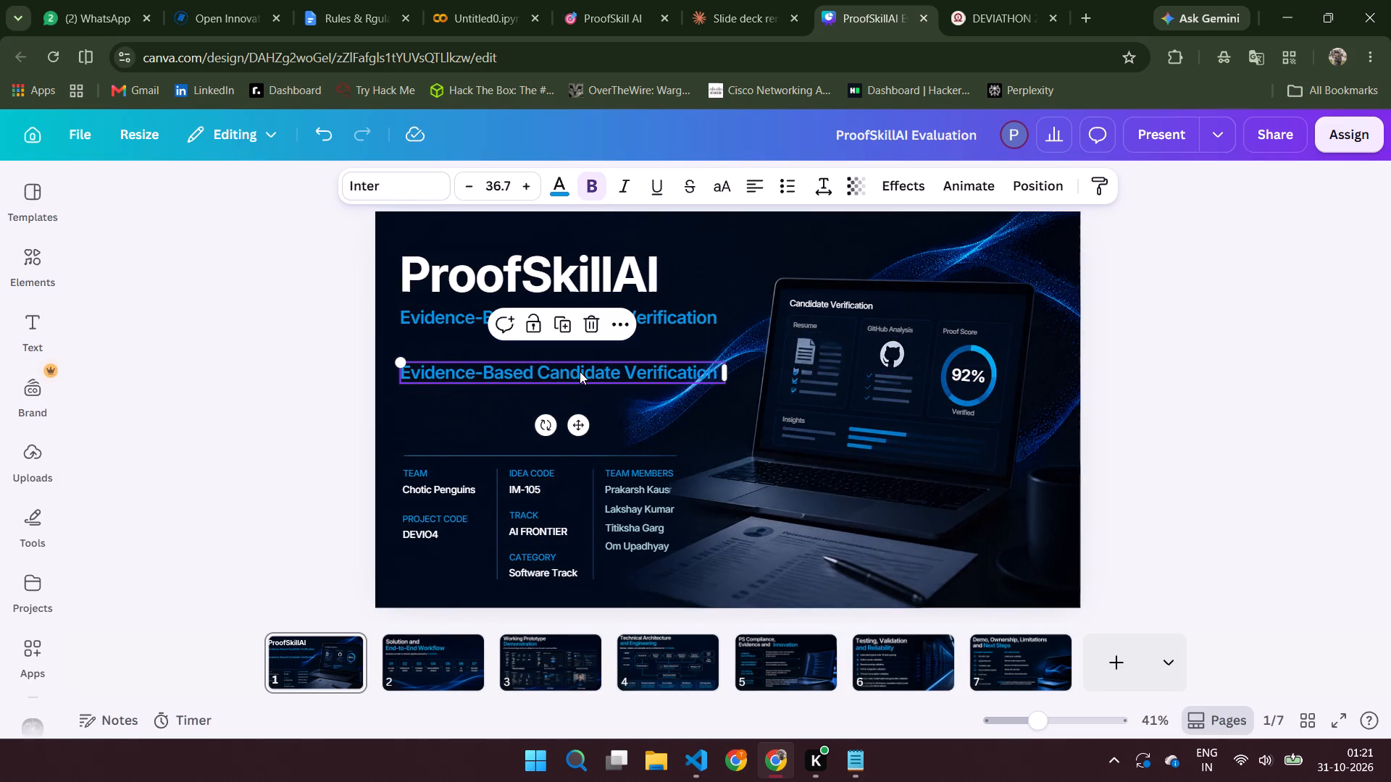
pyautogui.hotkey('ctrl', 'v')
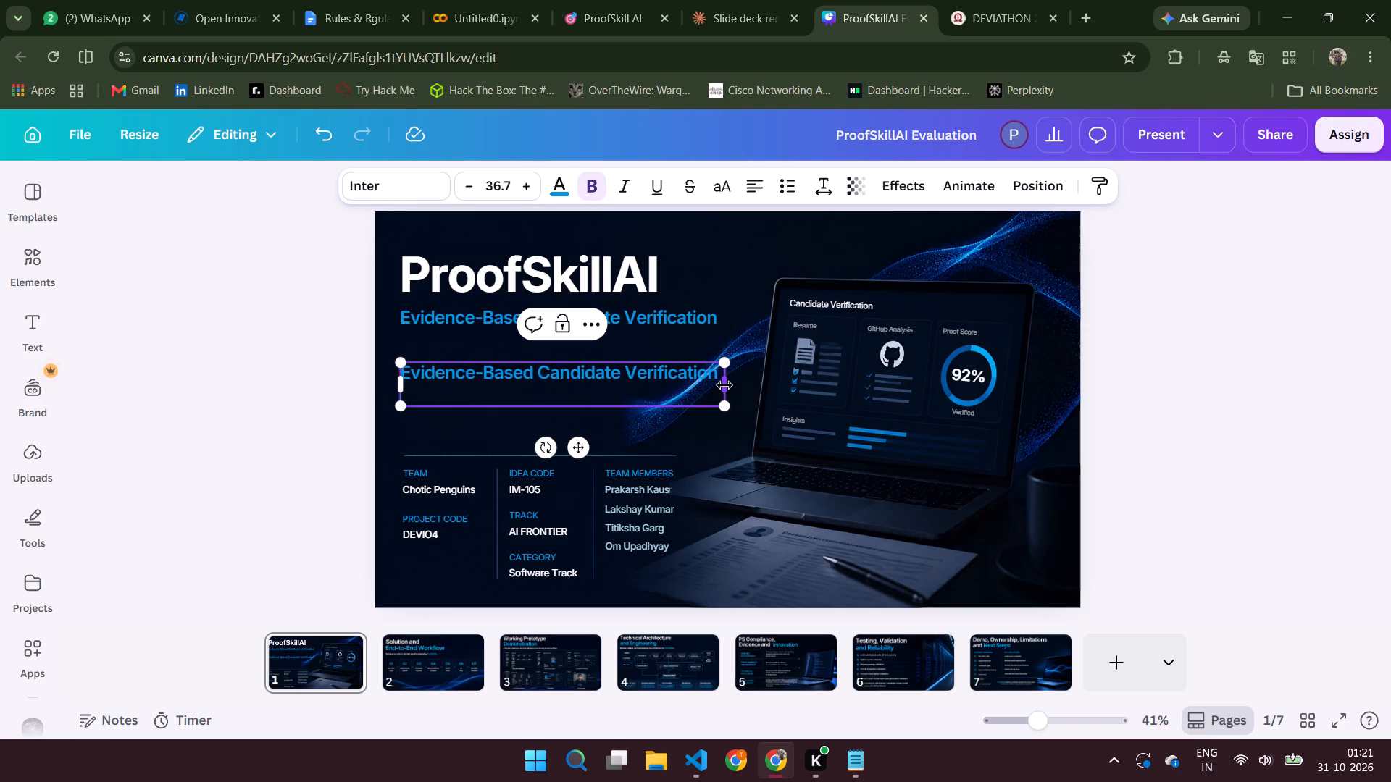
pyautogui.tripleClick(556, 377)
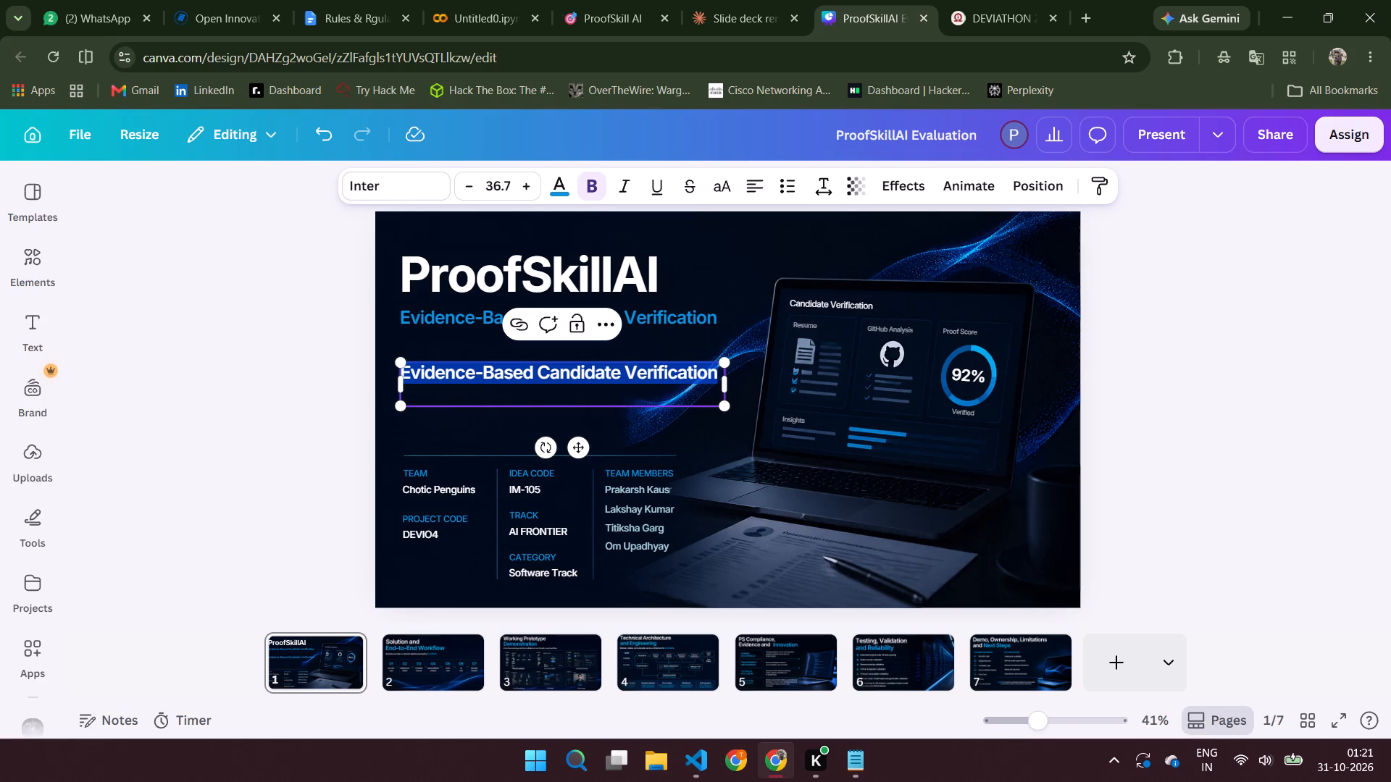
pyautogui.hotkey('ctrl', 'a')
pyautogui.press('super+v')
pyautogui.click(503, 629)
pyautogui.hotkey('ctrl', 'v')
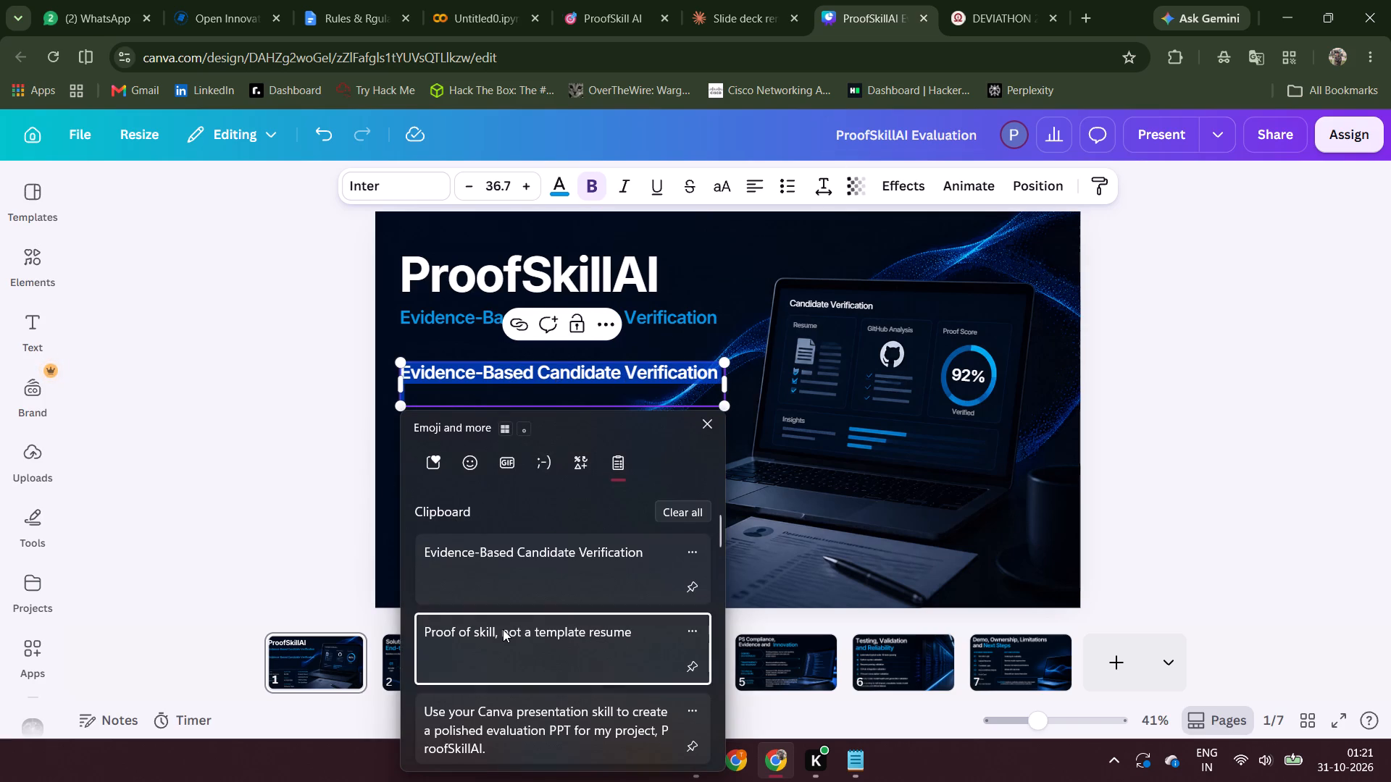
pyautogui.click(724, 373)
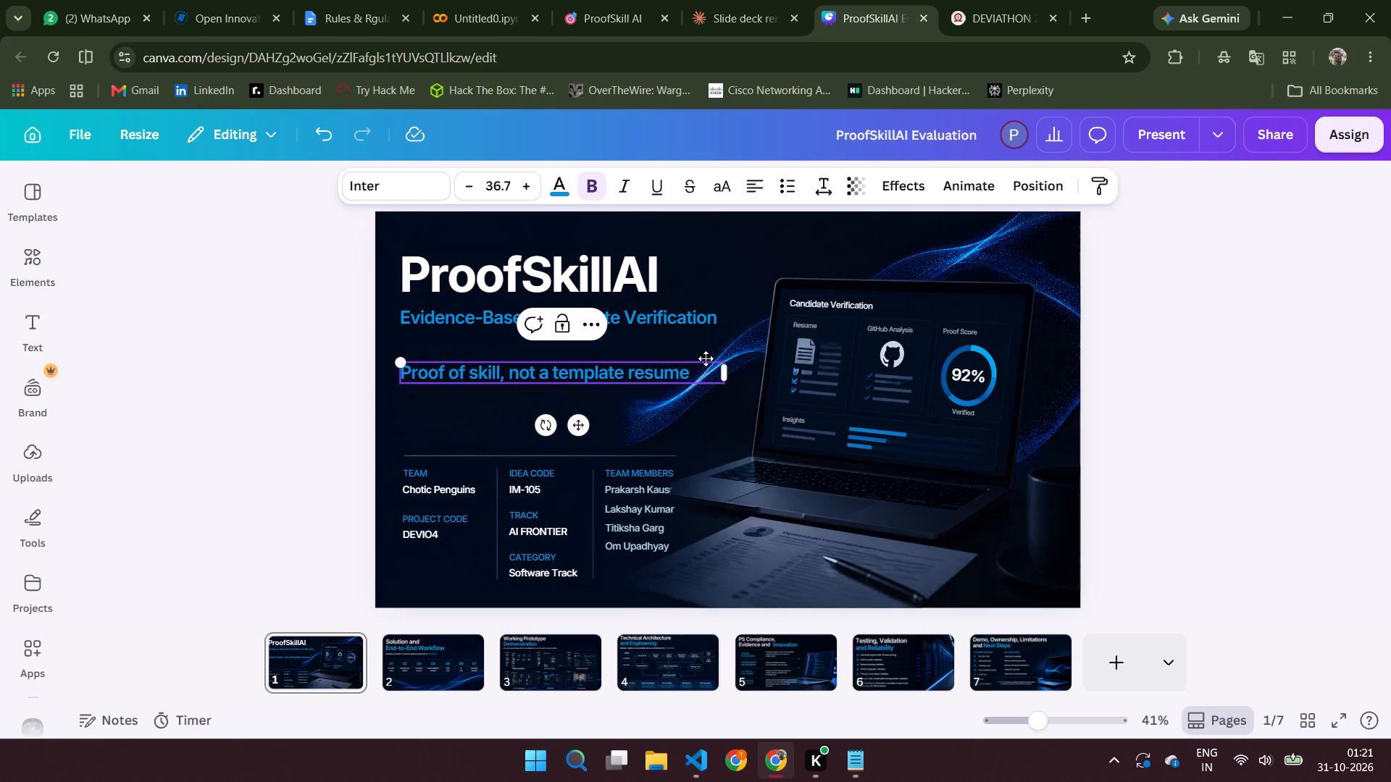
pyautogui.doubleClick(702, 362)
pyautogui.moveTo(571, 428); pyautogui.dragTo(574, 416)
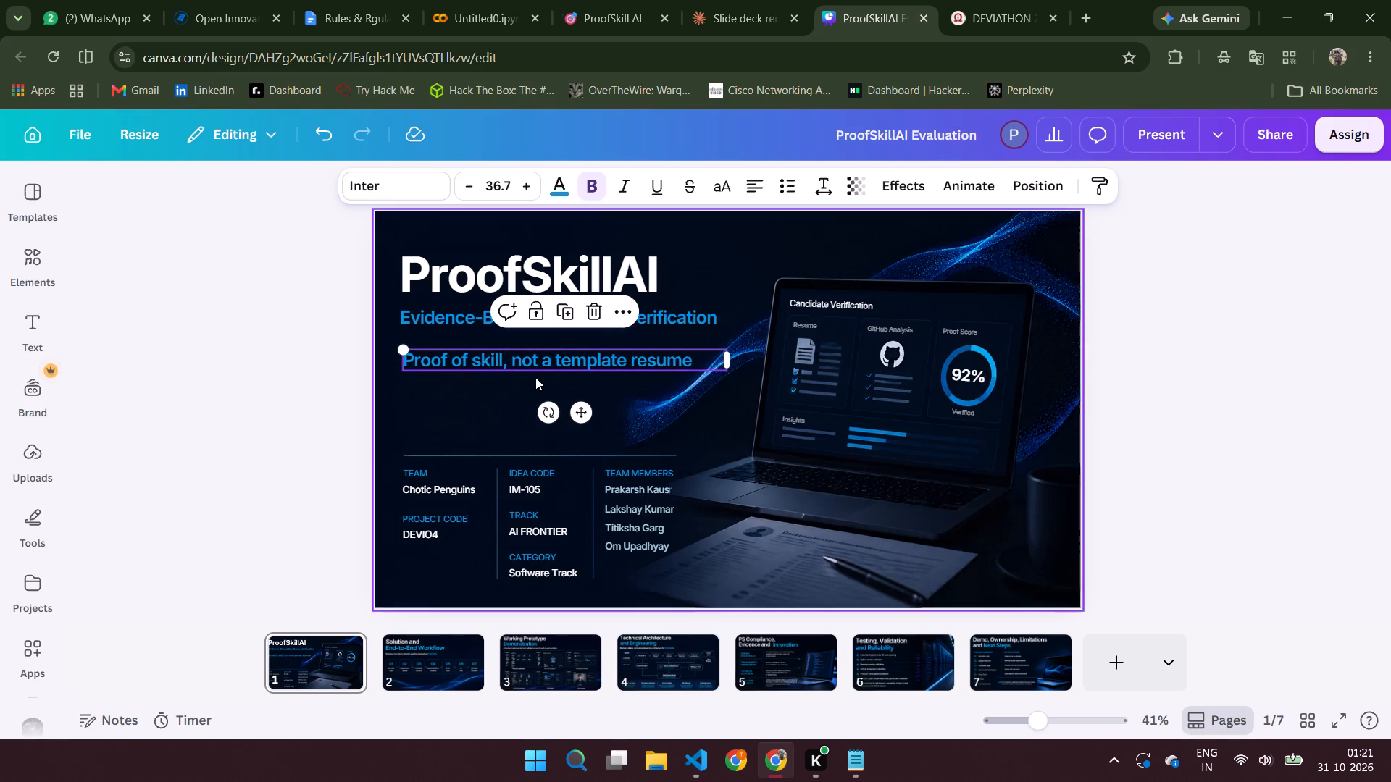
# Recolour the "Proof of skill, not a template resume" line from the design's text colours, trying white and settling on off-white.
pyautogui.tripleClick(535, 363)
pyautogui.click(535, 363)
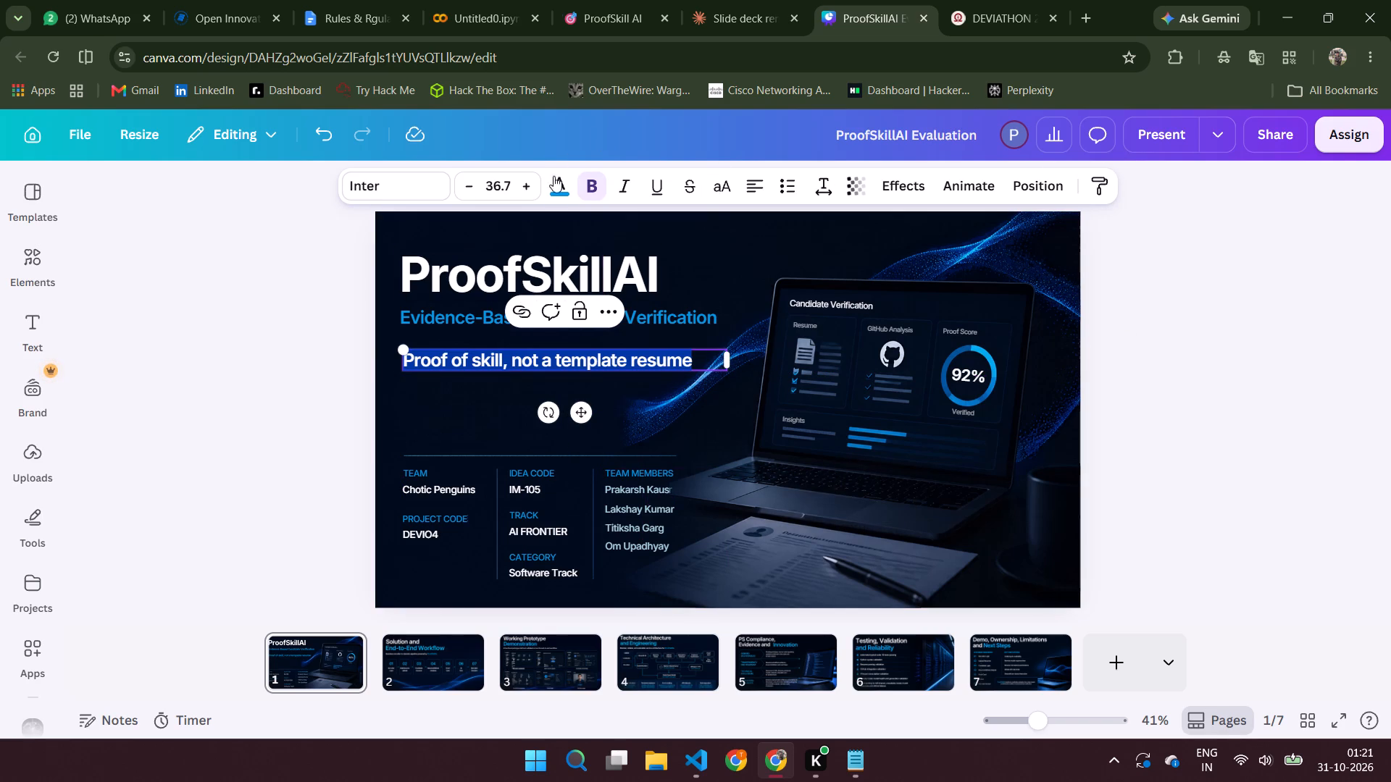
pyautogui.click(555, 185)
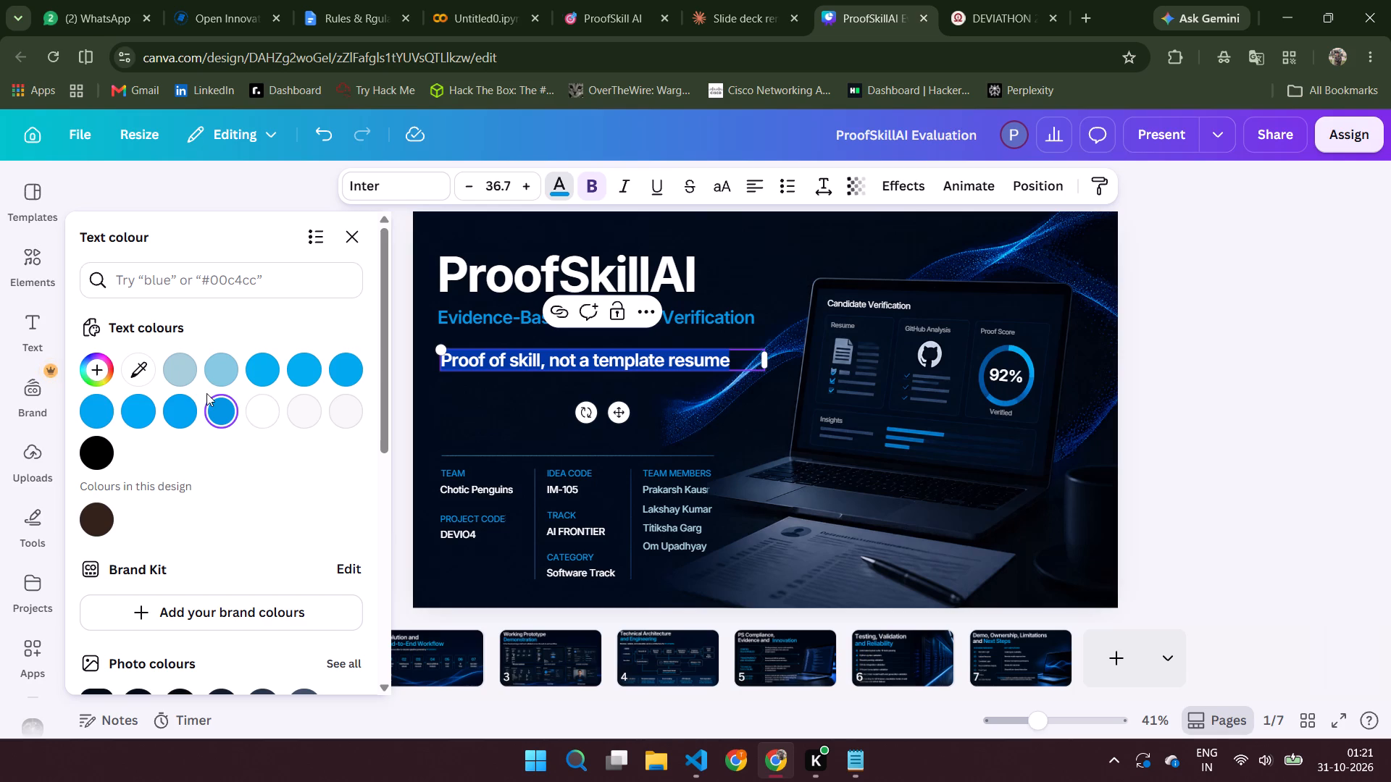
pyautogui.click(272, 410)
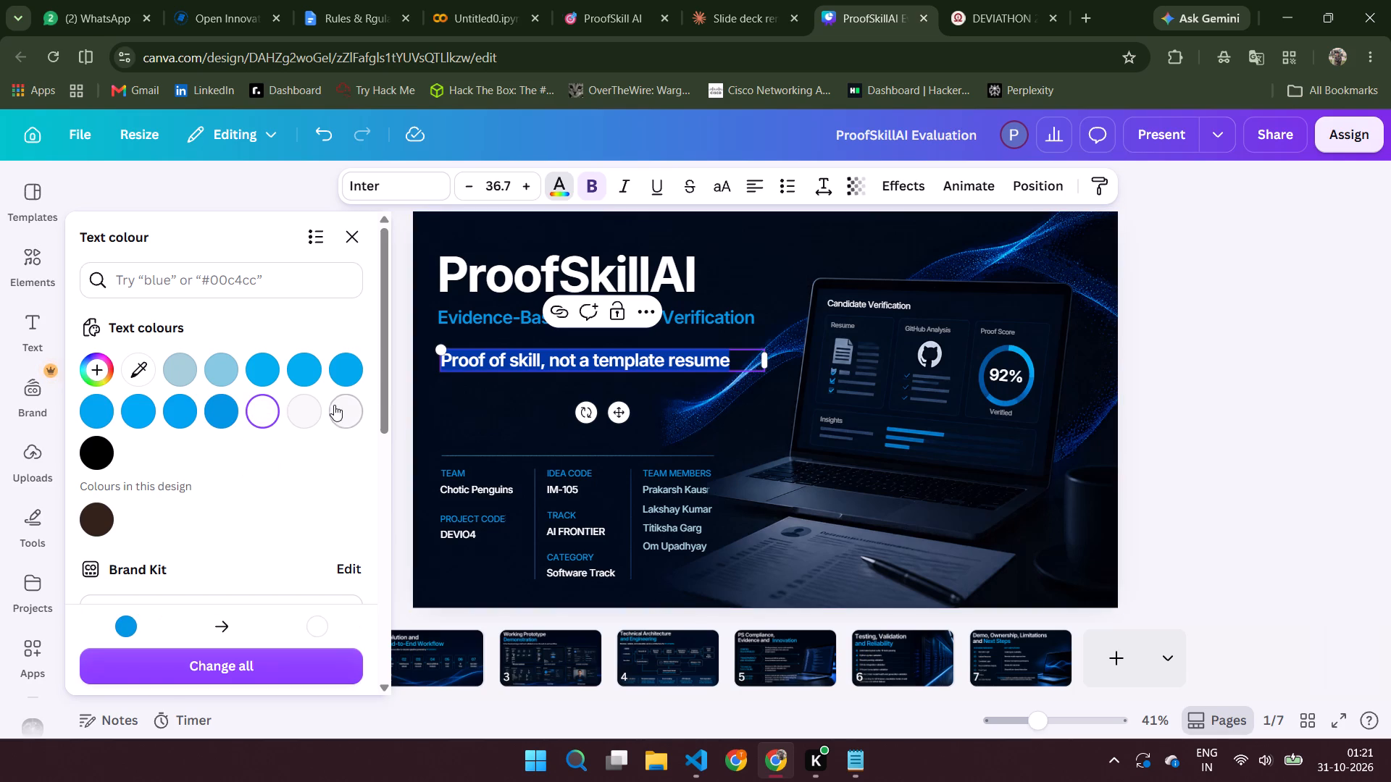
pyautogui.click(340, 410)
pyautogui.click(550, 392)
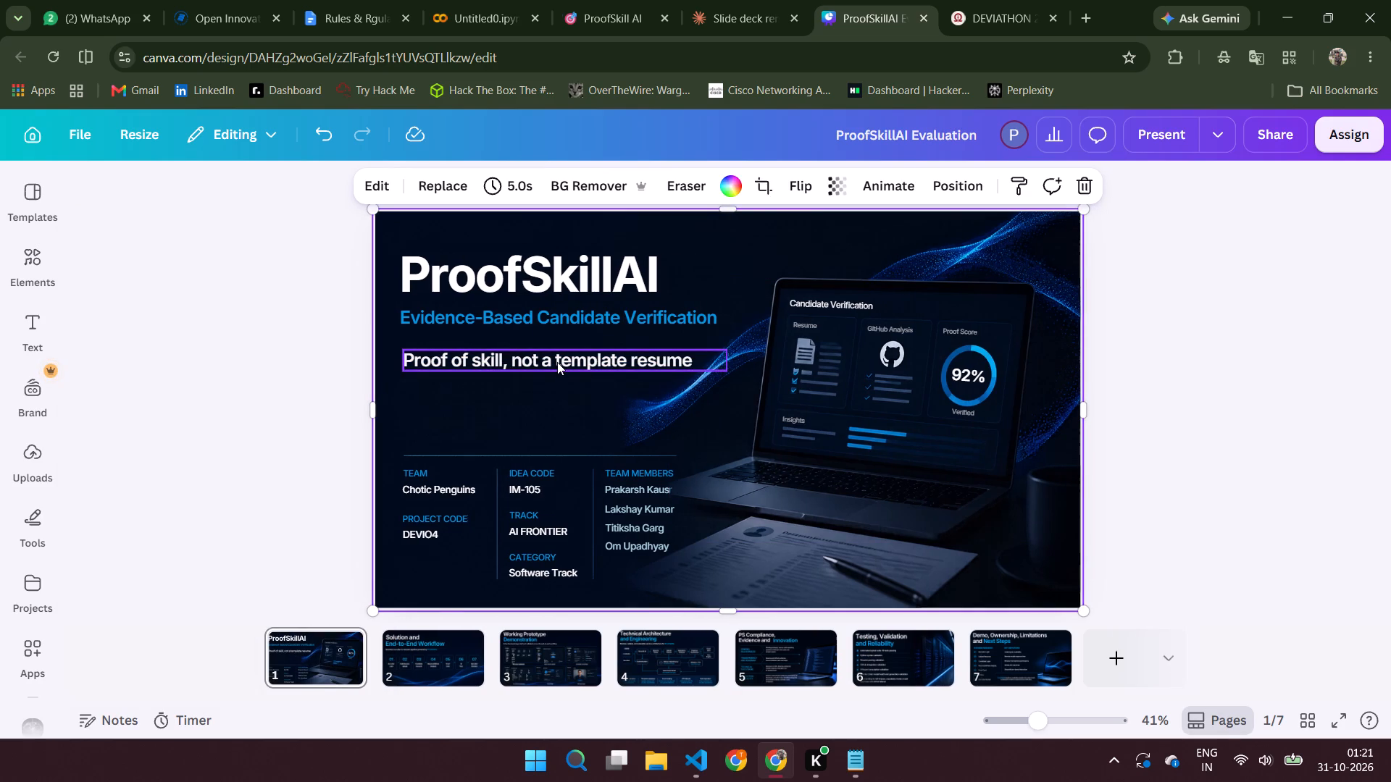
# Move the "Proof of skill, not a template resume" line down, about midway between the blue subtitle and the divider above the team details.
pyautogui.moveTo(557, 362); pyautogui.dragTo(557, 370)
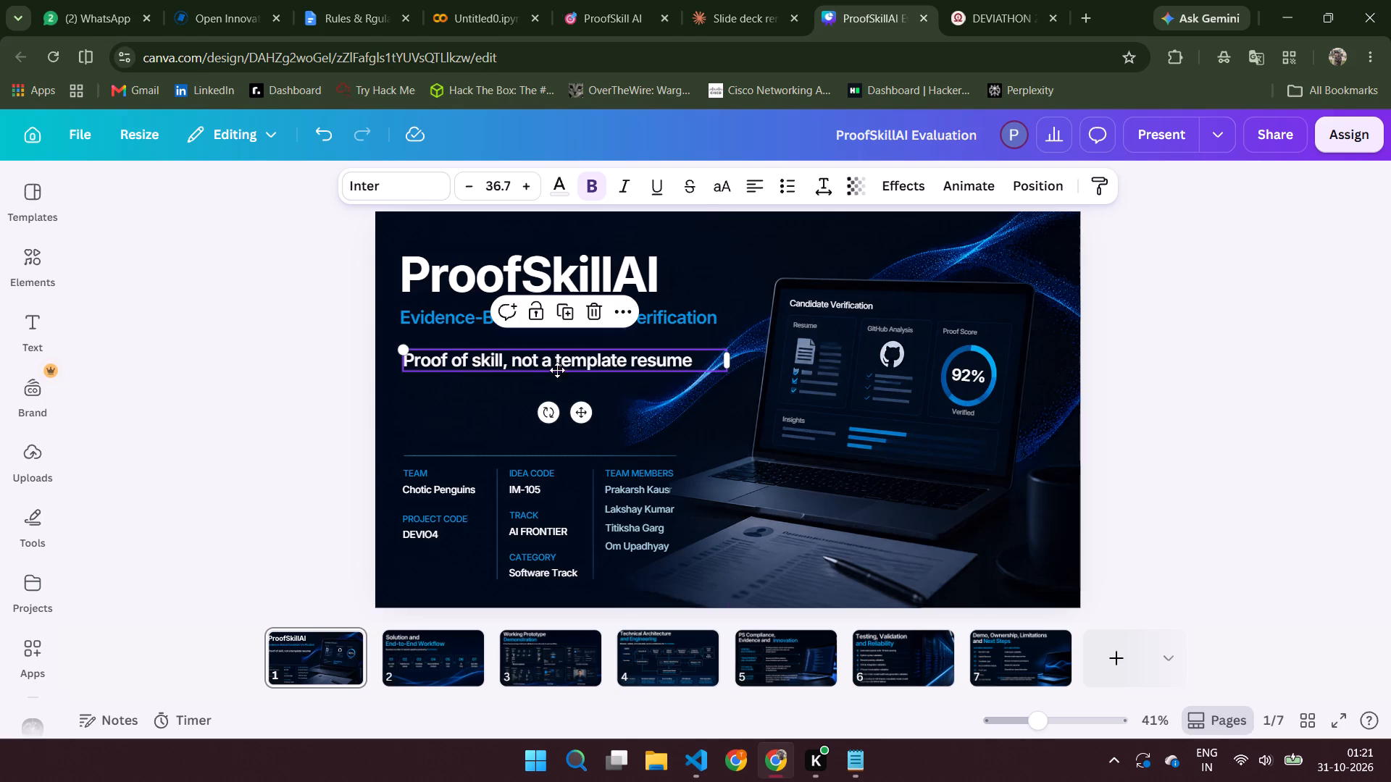
pyautogui.moveTo(557, 370); pyautogui.dragTo(558, 384)
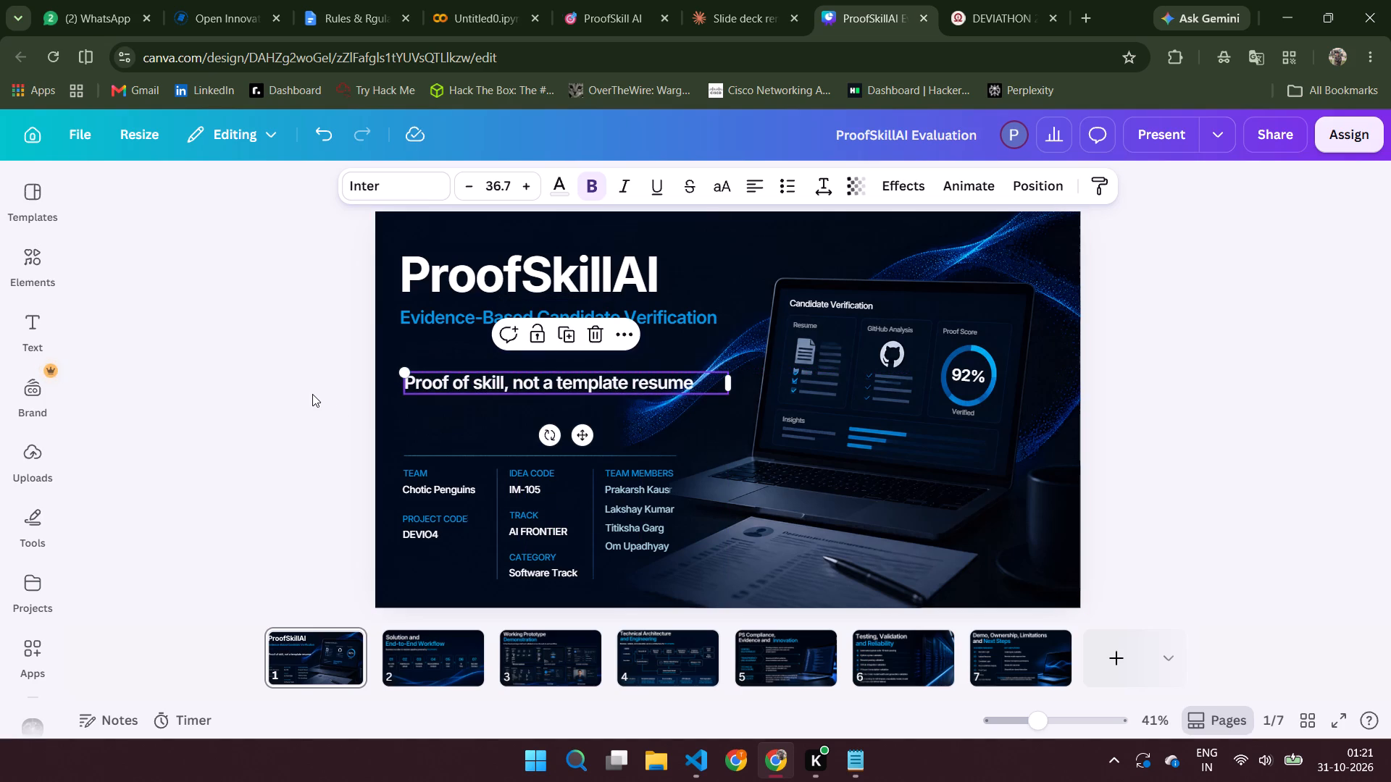
pyautogui.click(312, 394)
# Review slides 2 through 7 for content and layout problems, and return to the Working Prototype Demonstration slide.
pyautogui.press('Right')
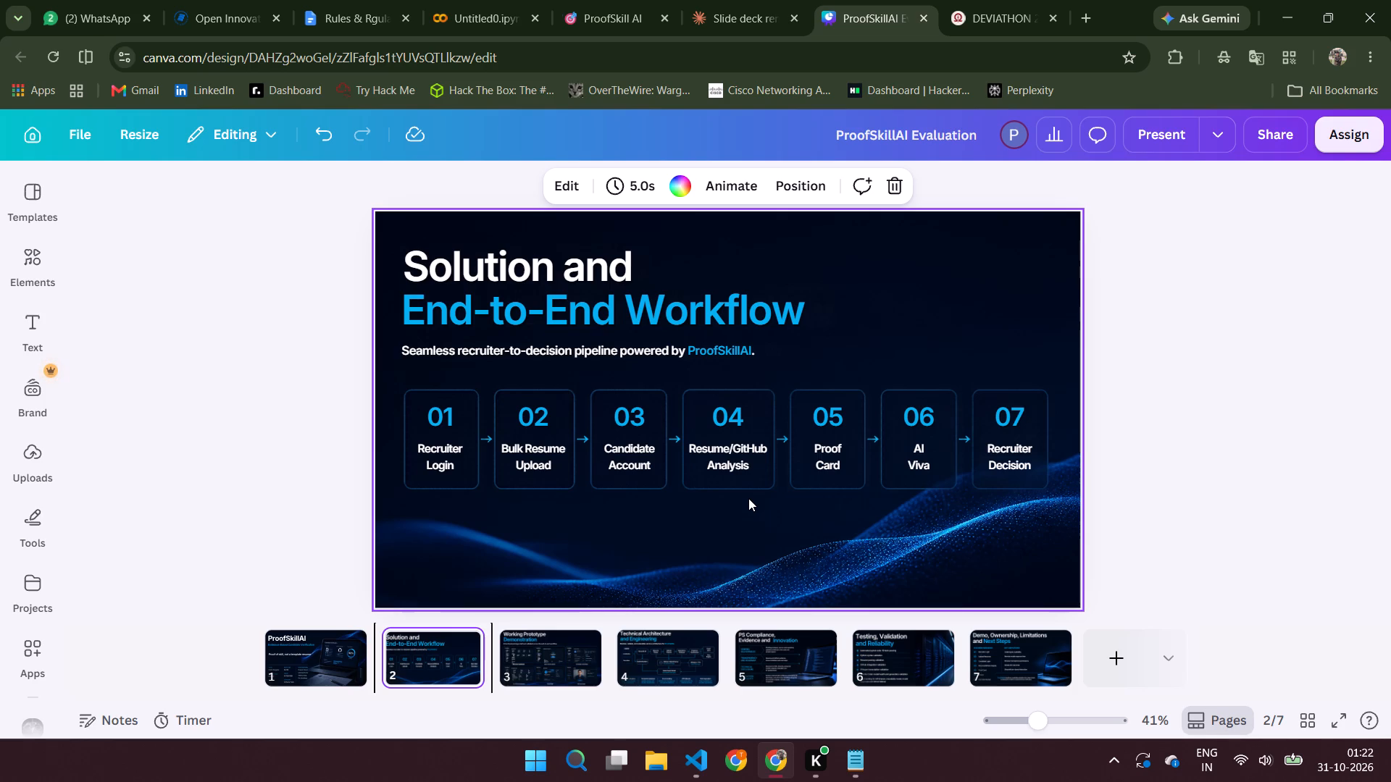
pyautogui.press('Right')
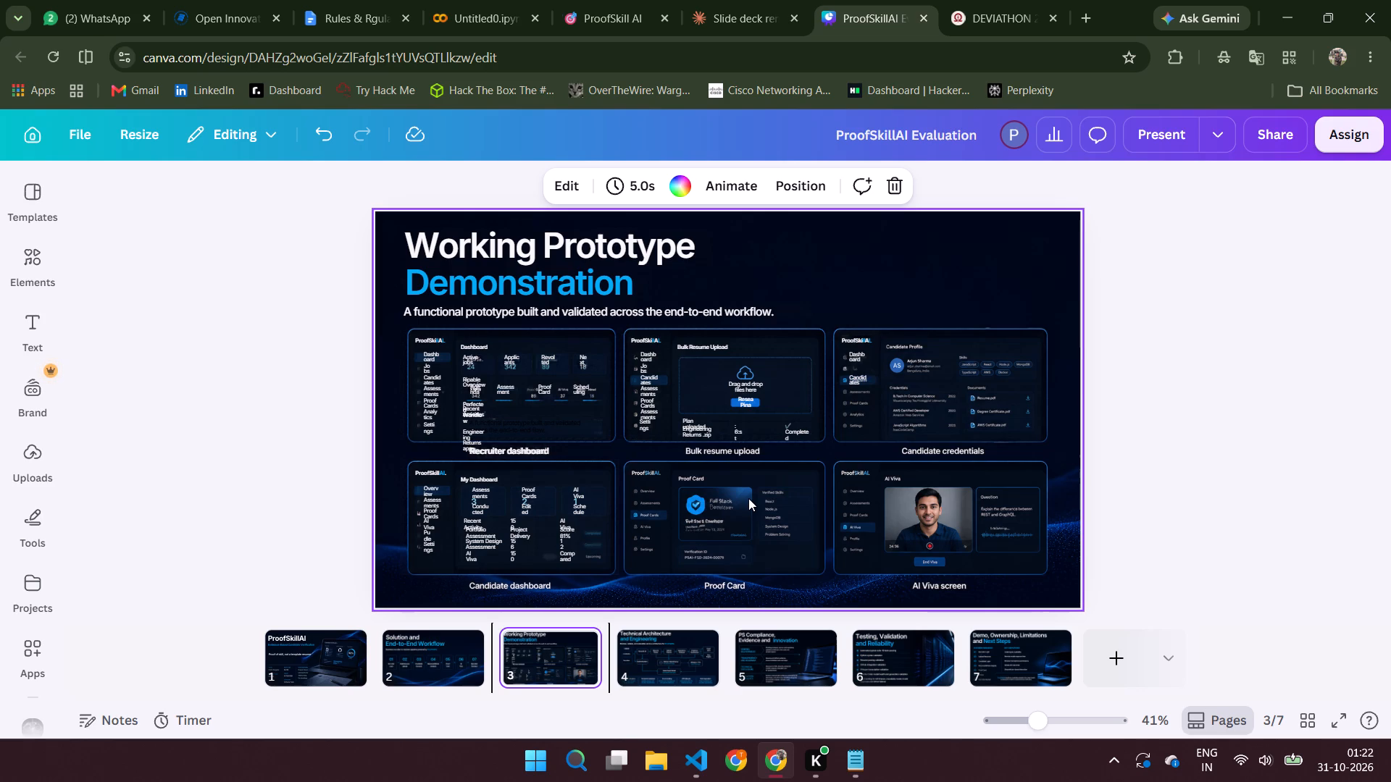
pyautogui.press('Right')
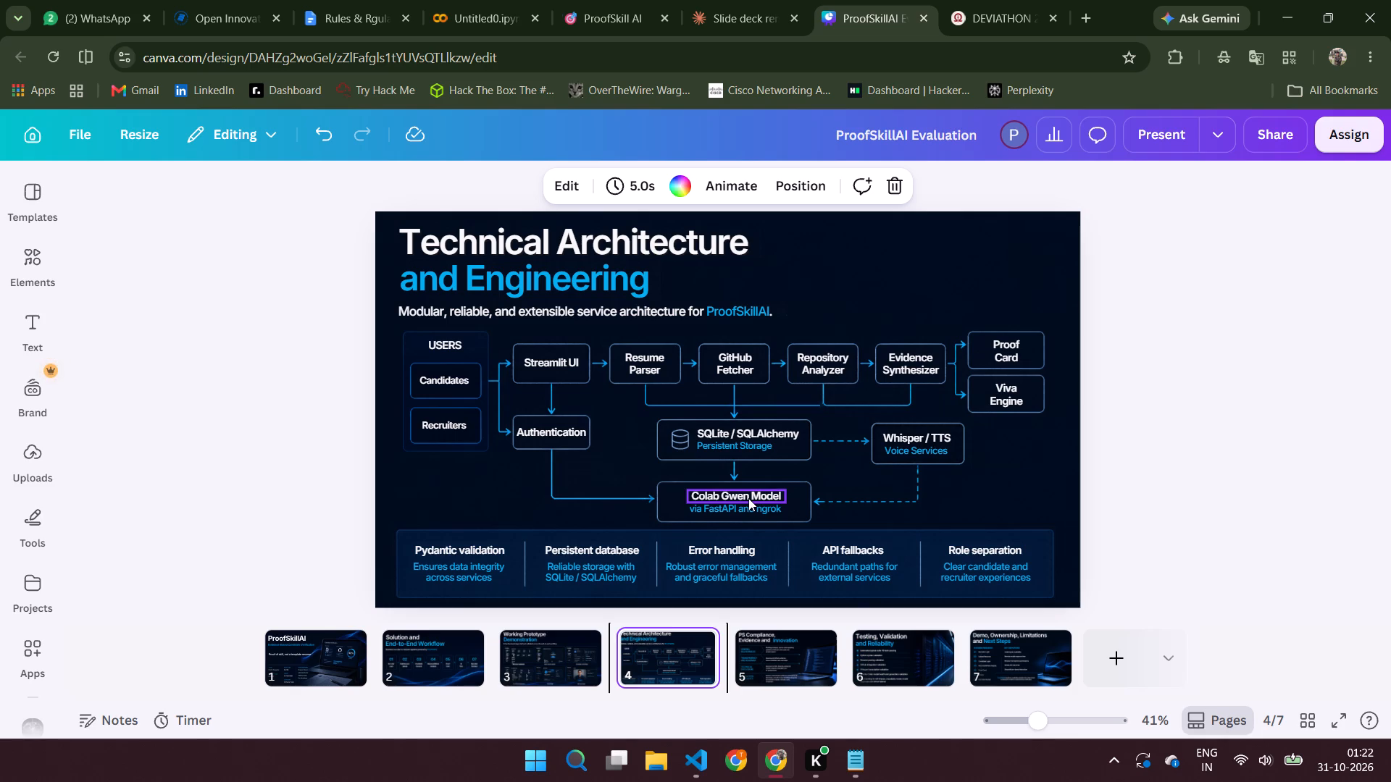
pyautogui.press('Right')
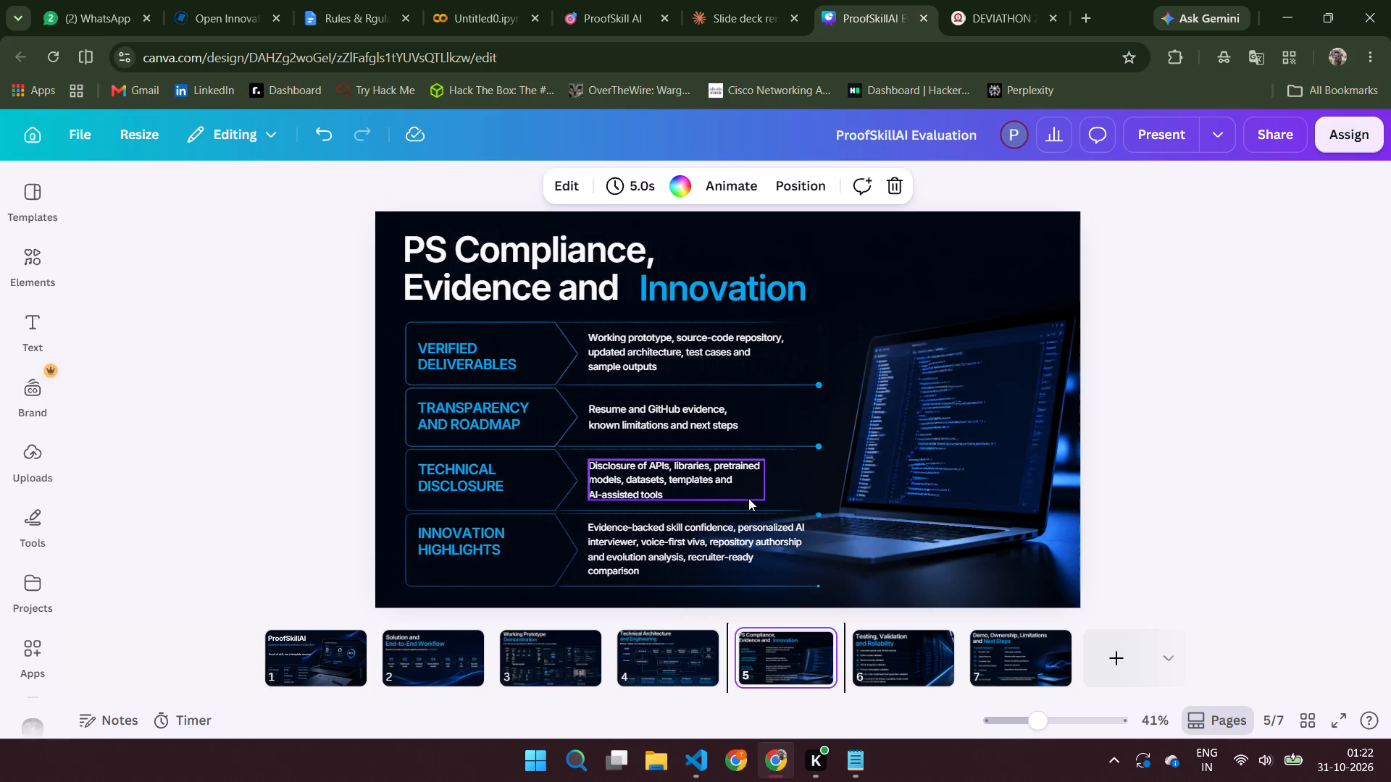
pyautogui.press('Right')
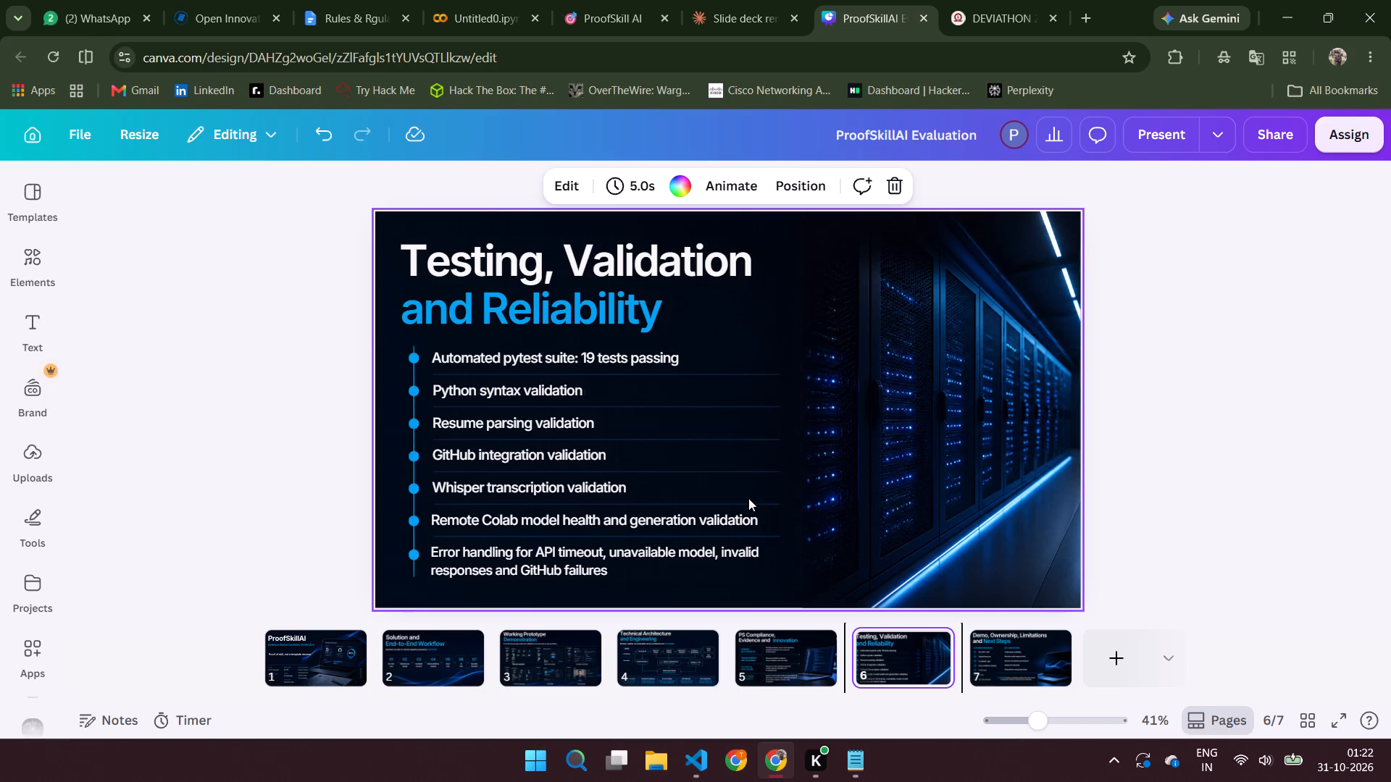
pyautogui.press('Right')
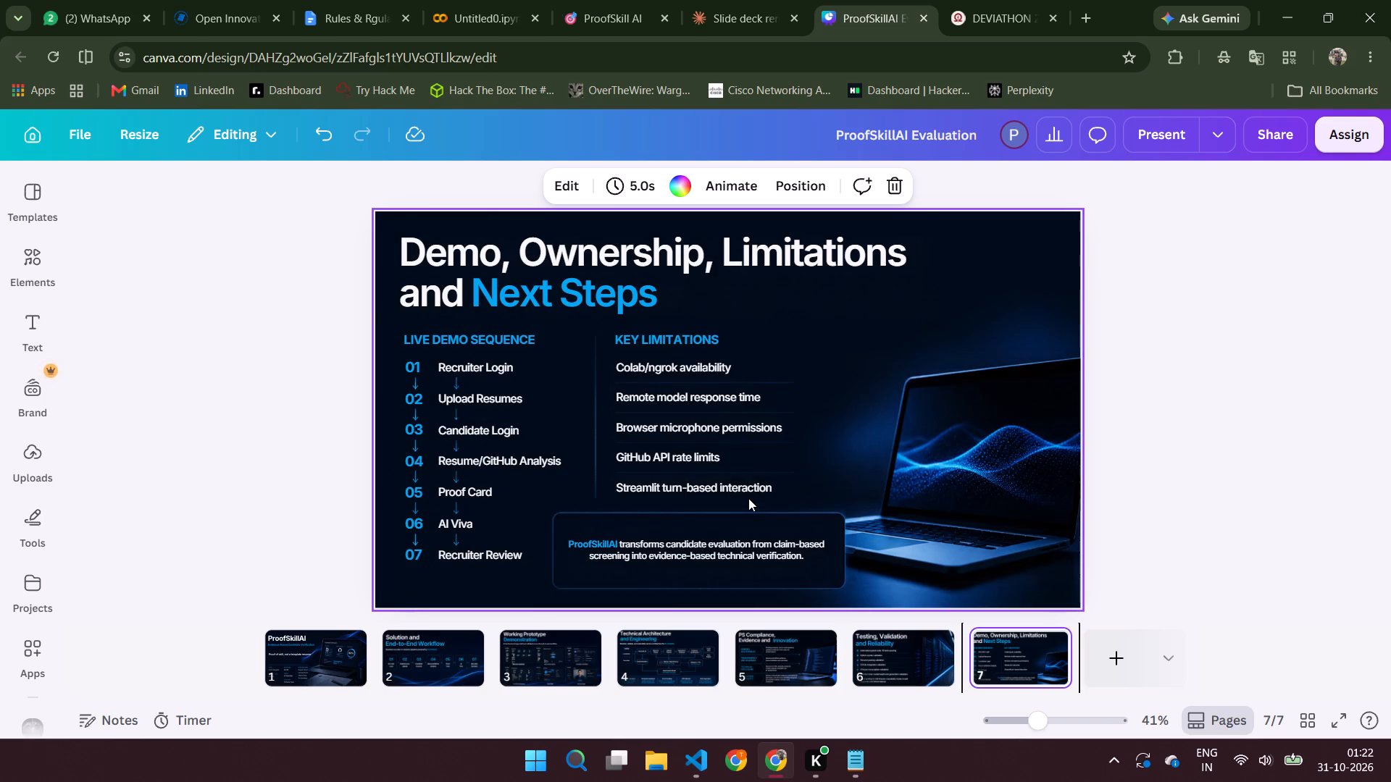
pyautogui.press('Right')
pyautogui.press('Left')
pyautogui.press('Left')
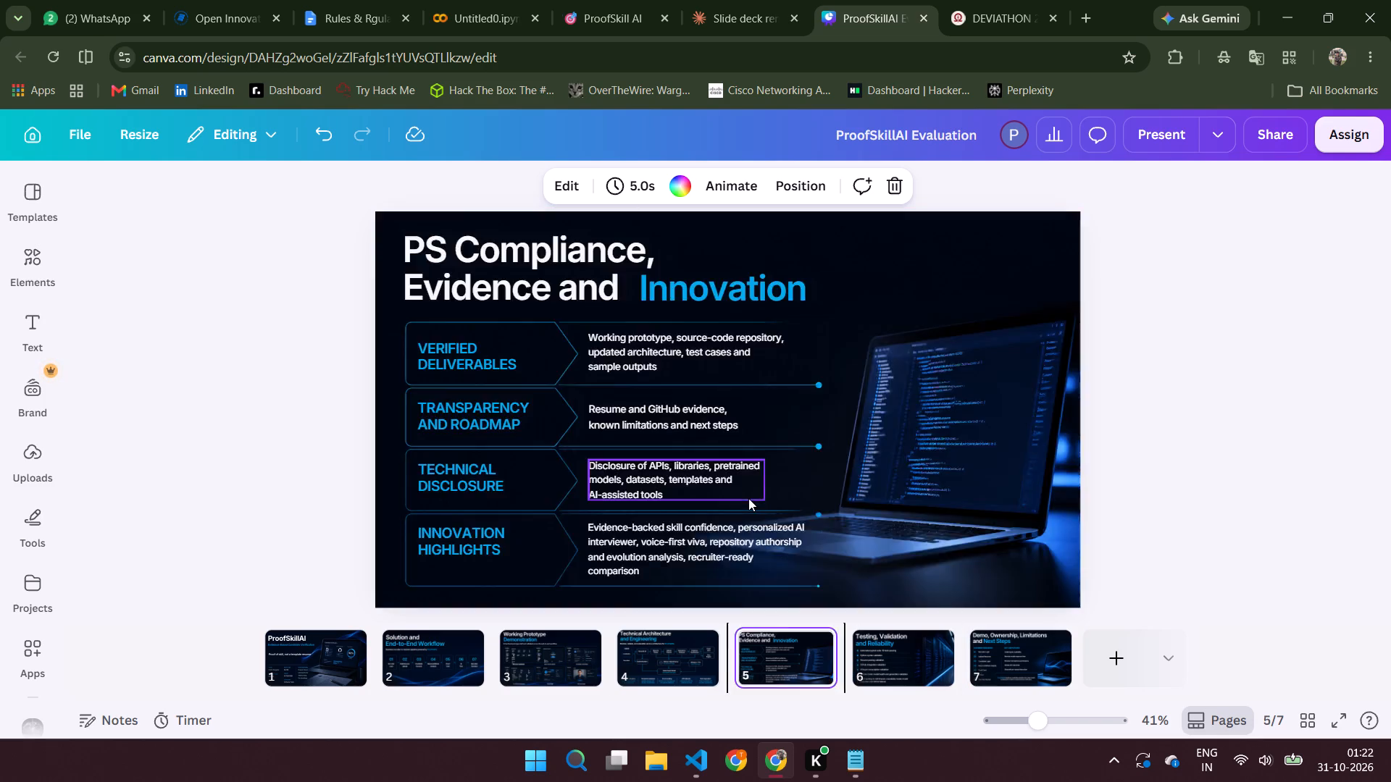
pyautogui.press('Left')
pyautogui.press('Left')
pyautogui.press('Left')
pyautogui.press('Right')
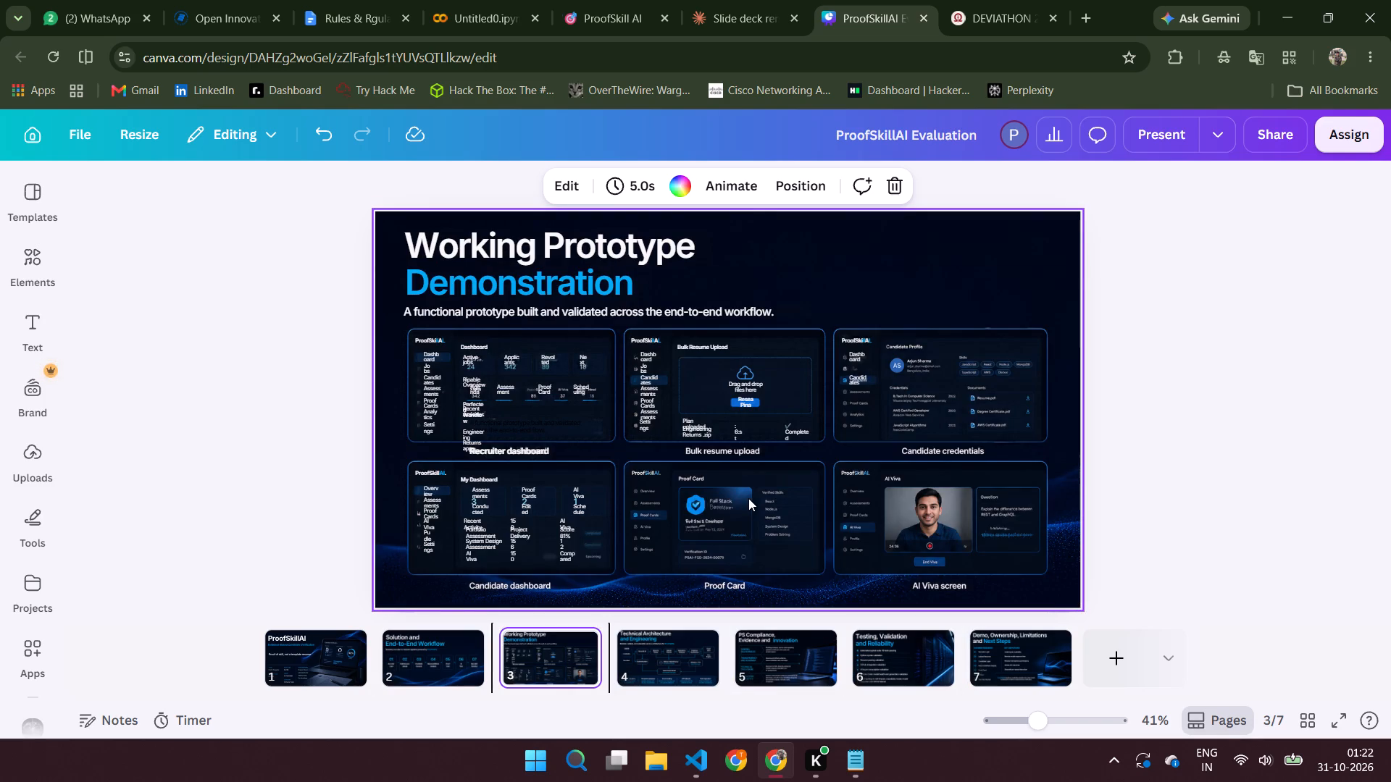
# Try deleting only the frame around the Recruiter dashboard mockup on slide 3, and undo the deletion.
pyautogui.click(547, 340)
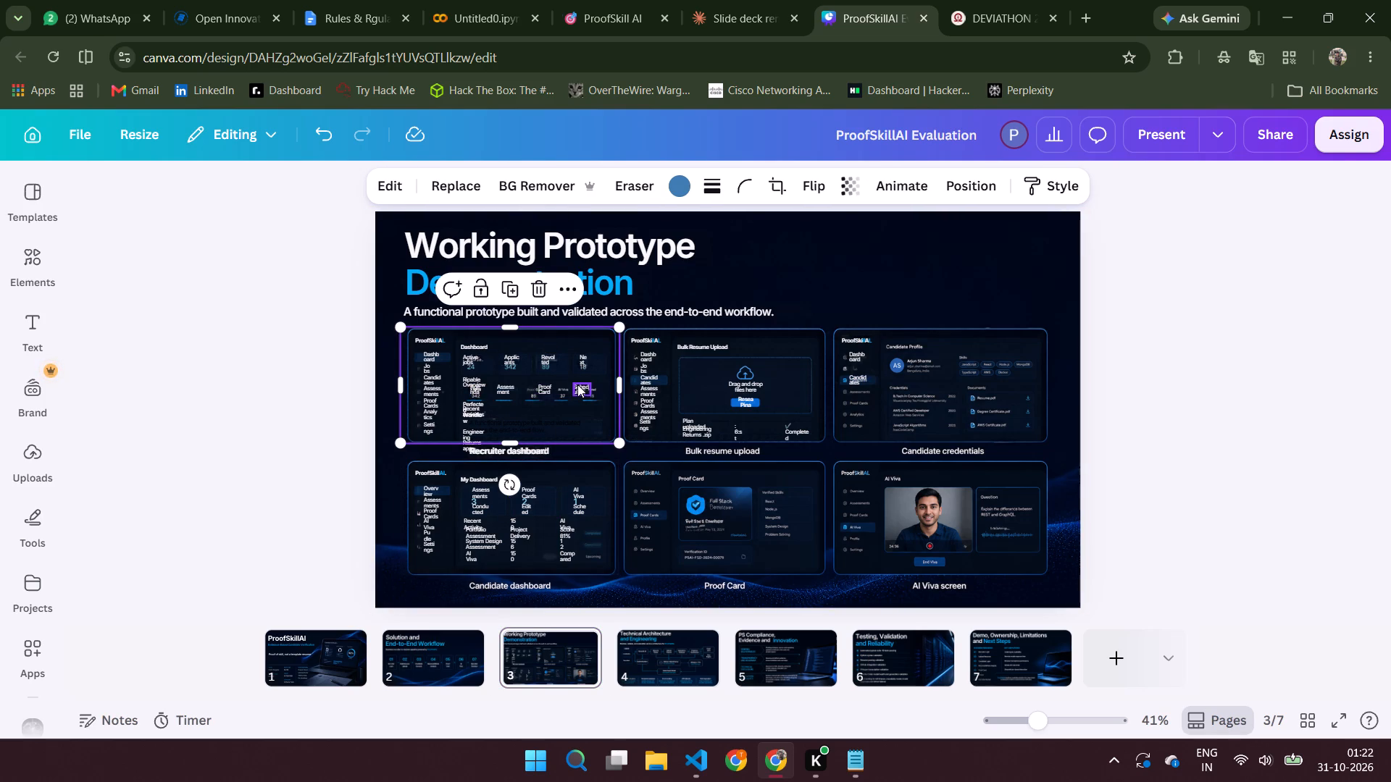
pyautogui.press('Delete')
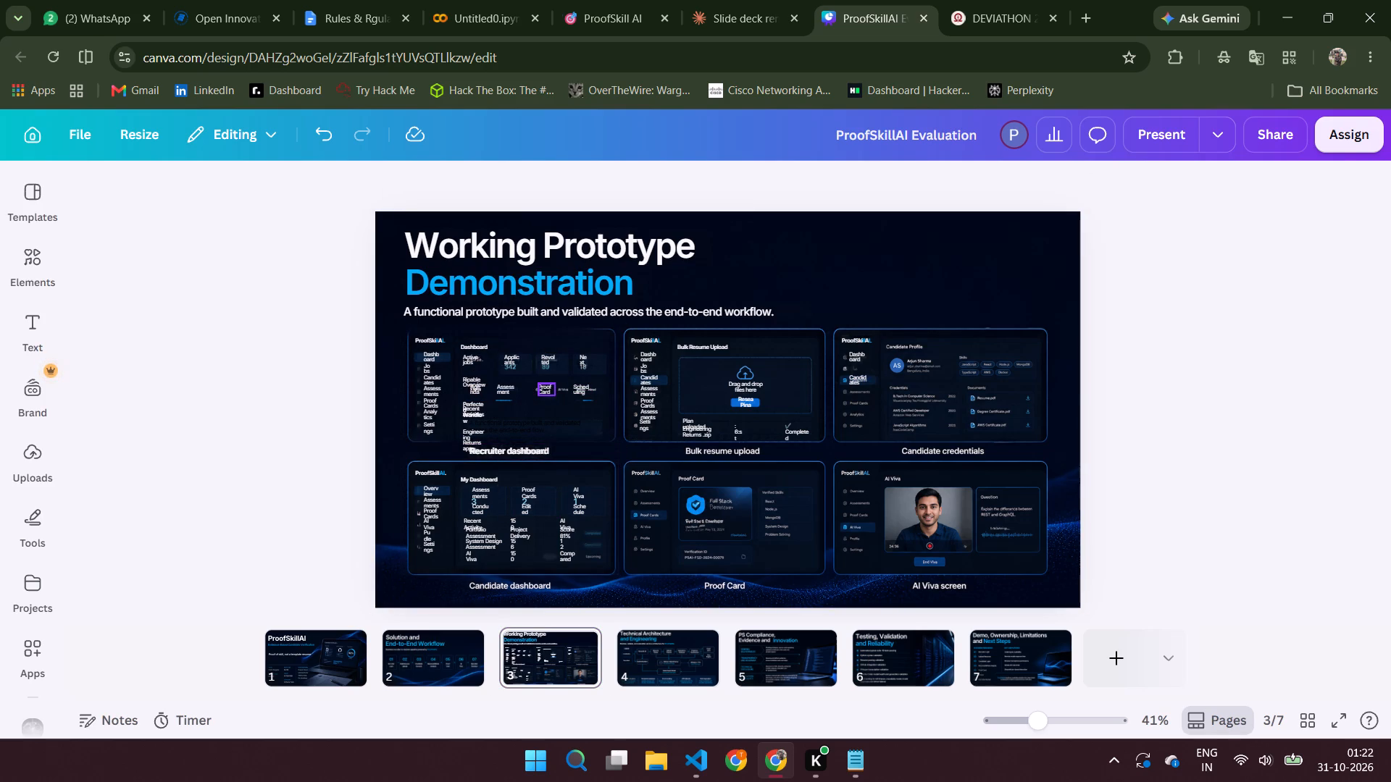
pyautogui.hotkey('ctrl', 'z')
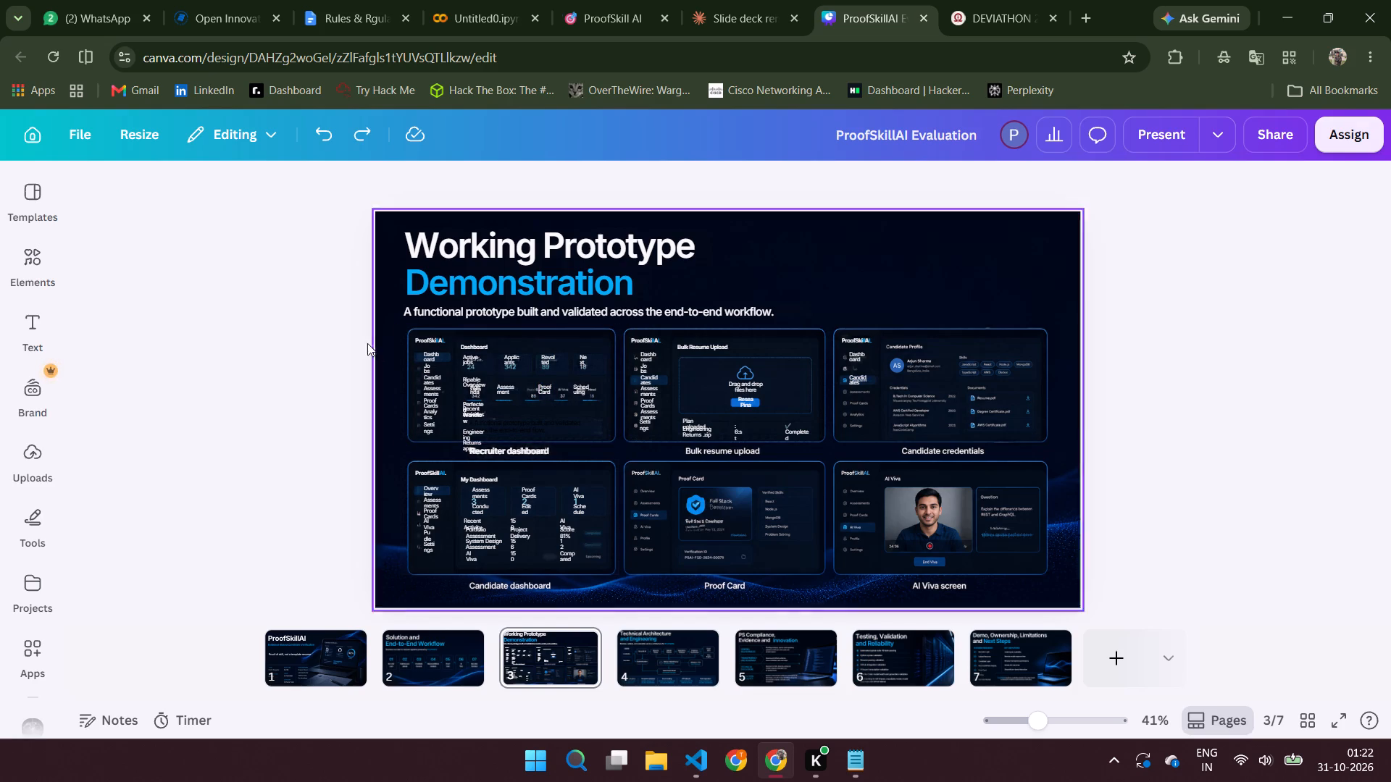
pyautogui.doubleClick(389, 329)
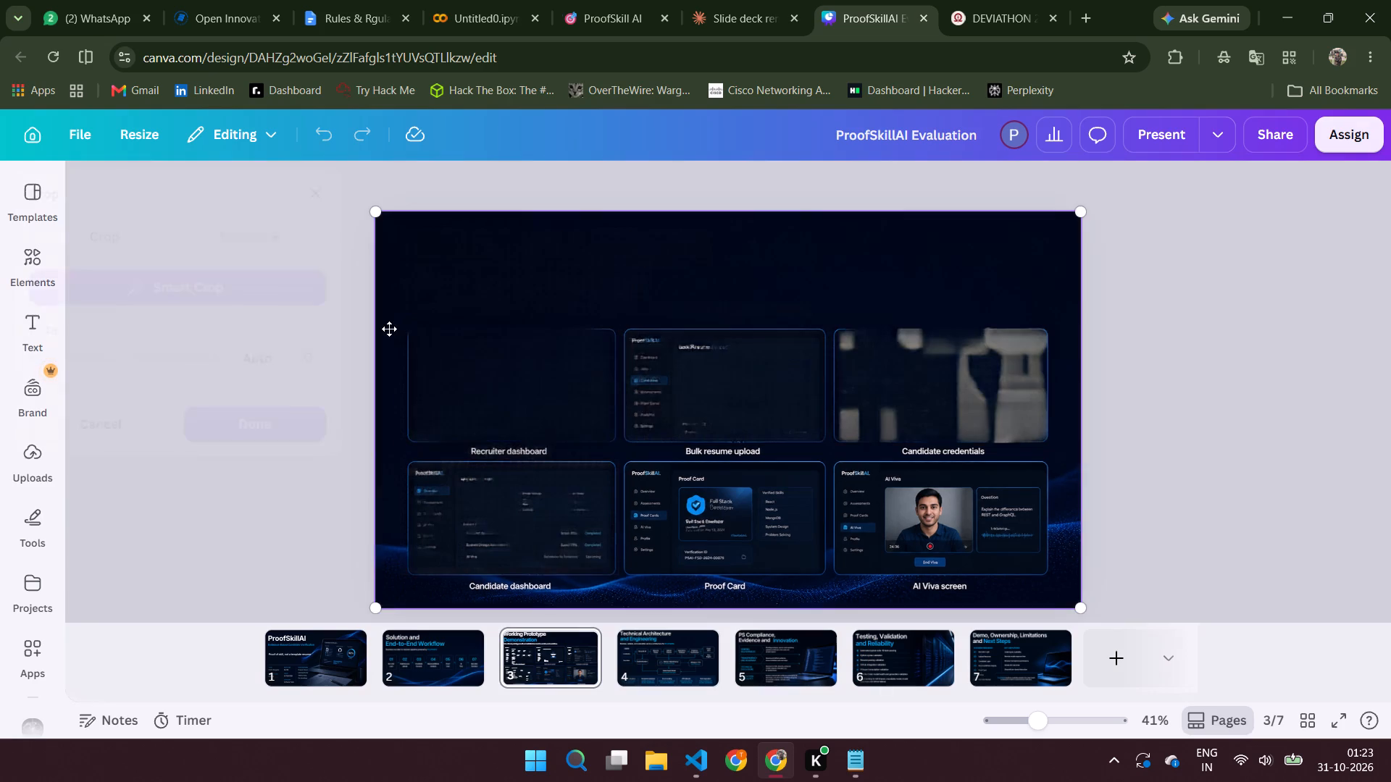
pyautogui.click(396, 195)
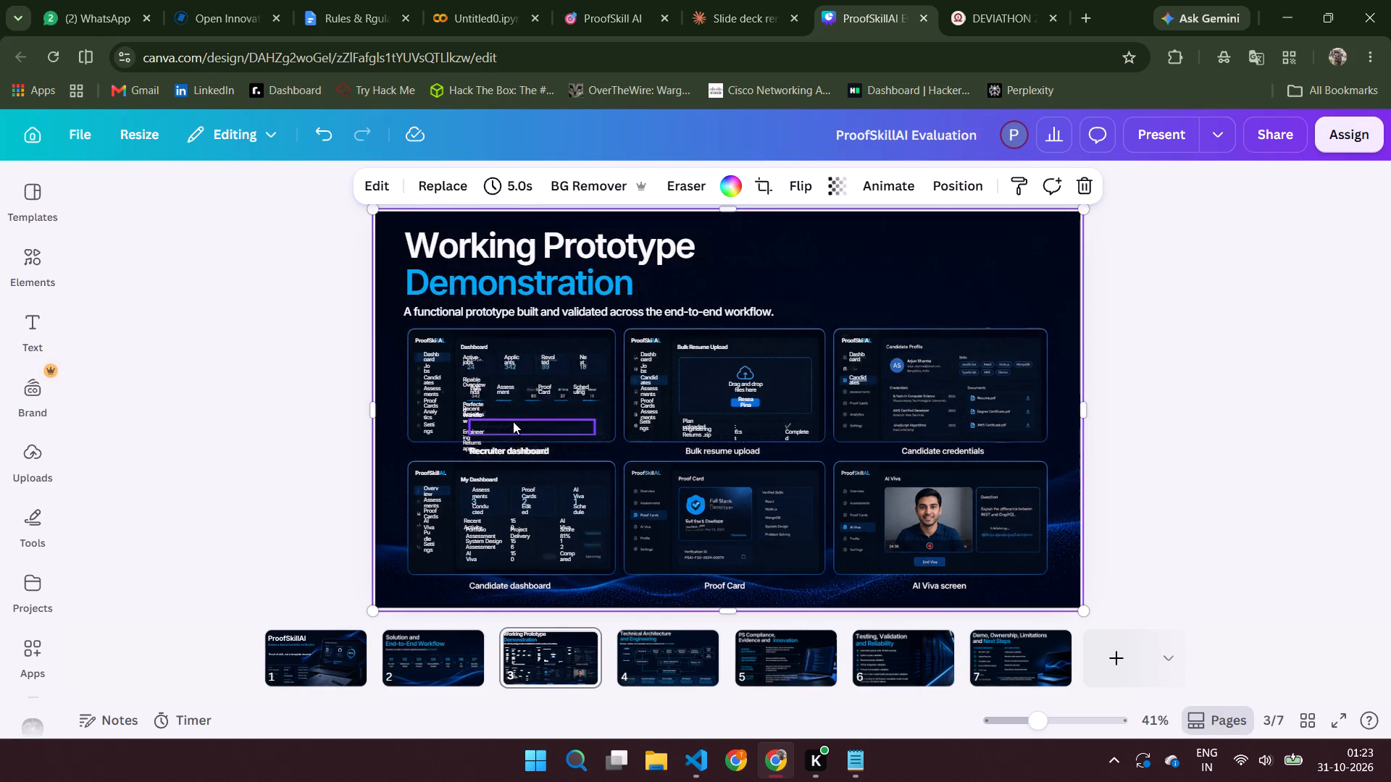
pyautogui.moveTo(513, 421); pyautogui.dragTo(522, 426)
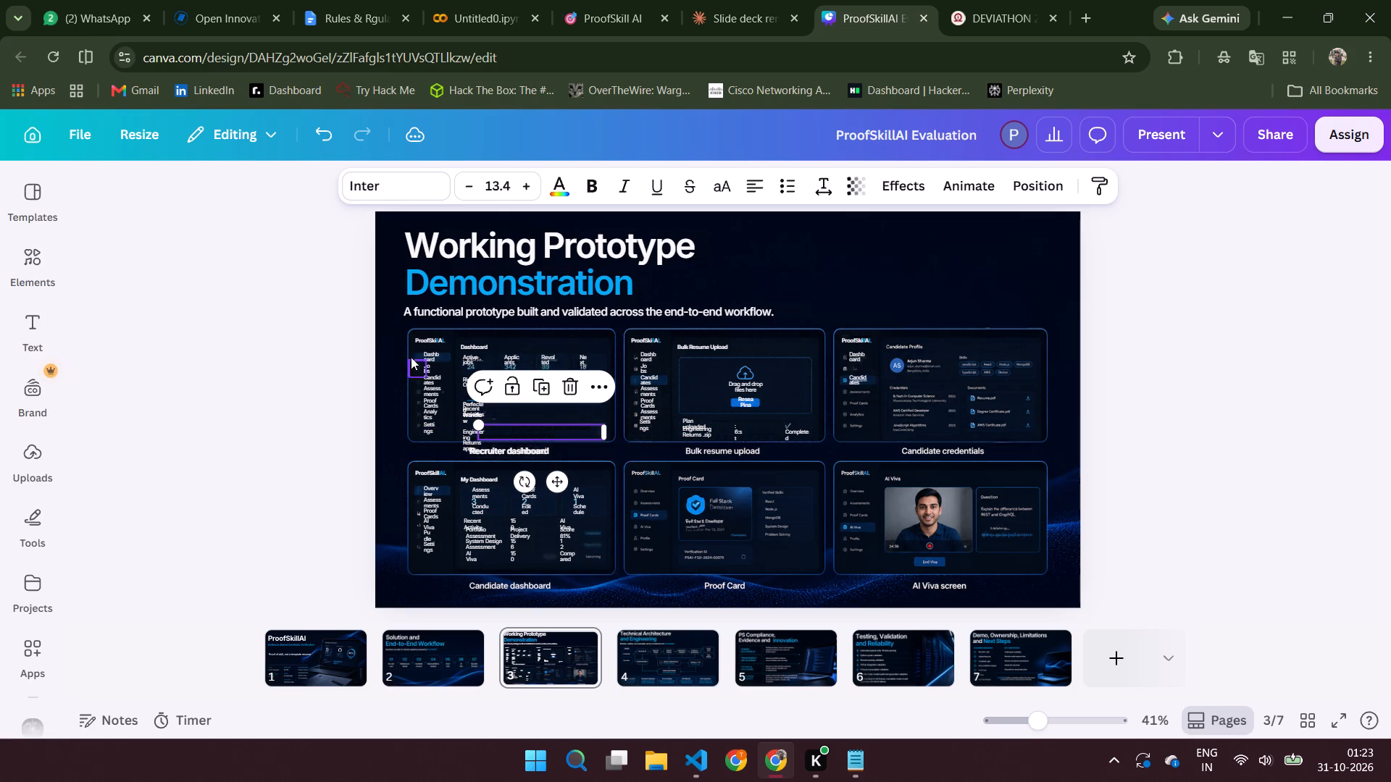
# Delete the Recruiter dashboard mockup's frame and all its overlapping interface text on slide 3, keeping the caption below it.
pyautogui.moveTo(397, 322); pyautogui.dragTo(614, 453)
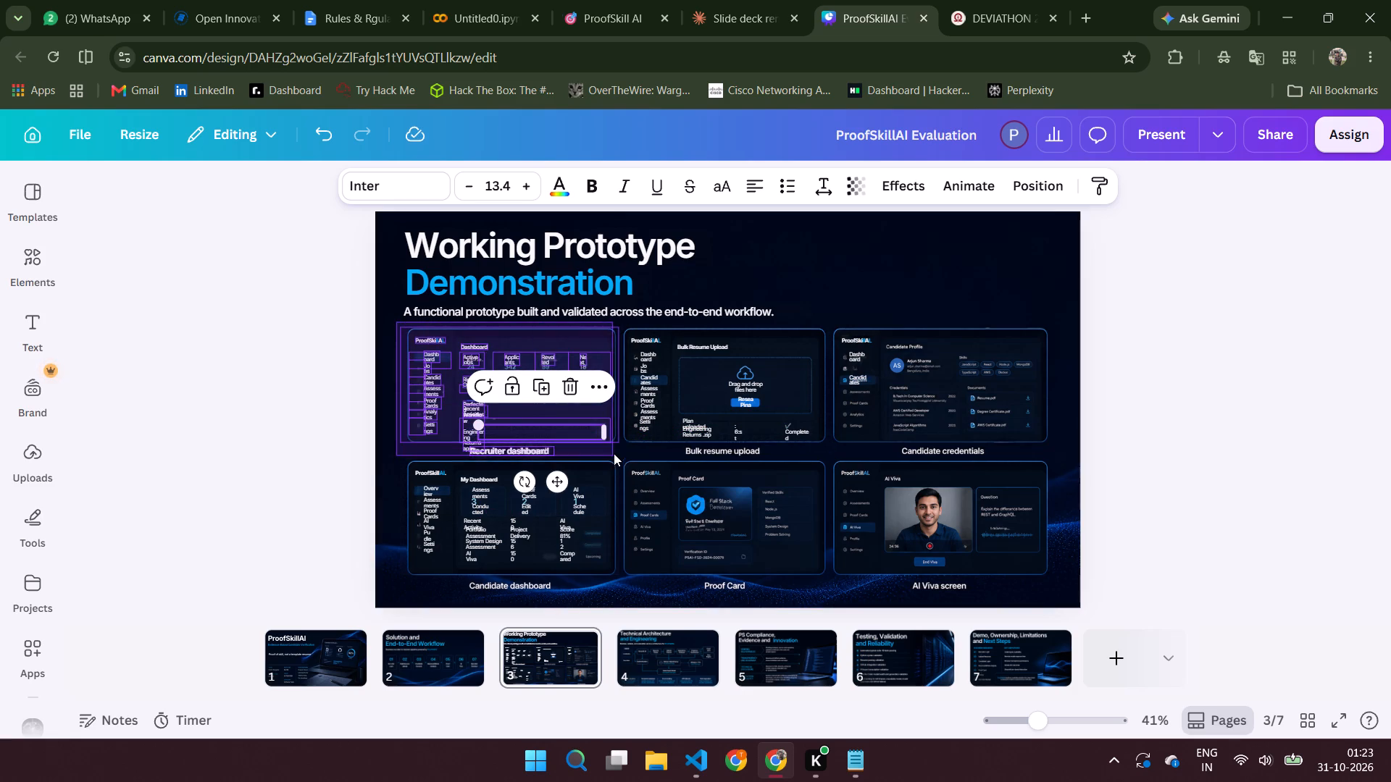
pyautogui.moveTo(614, 453); pyautogui.dragTo(617, 440)
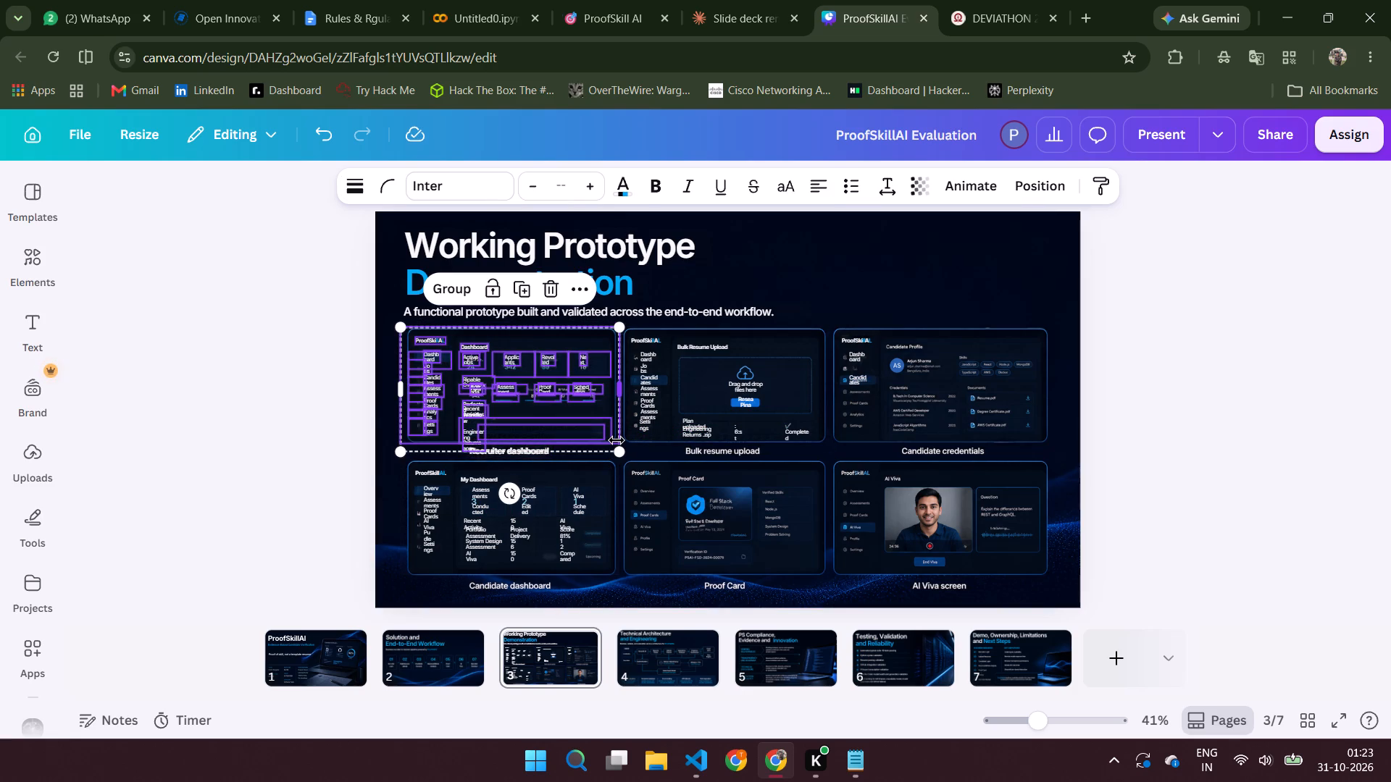
pyautogui.press('Delete')
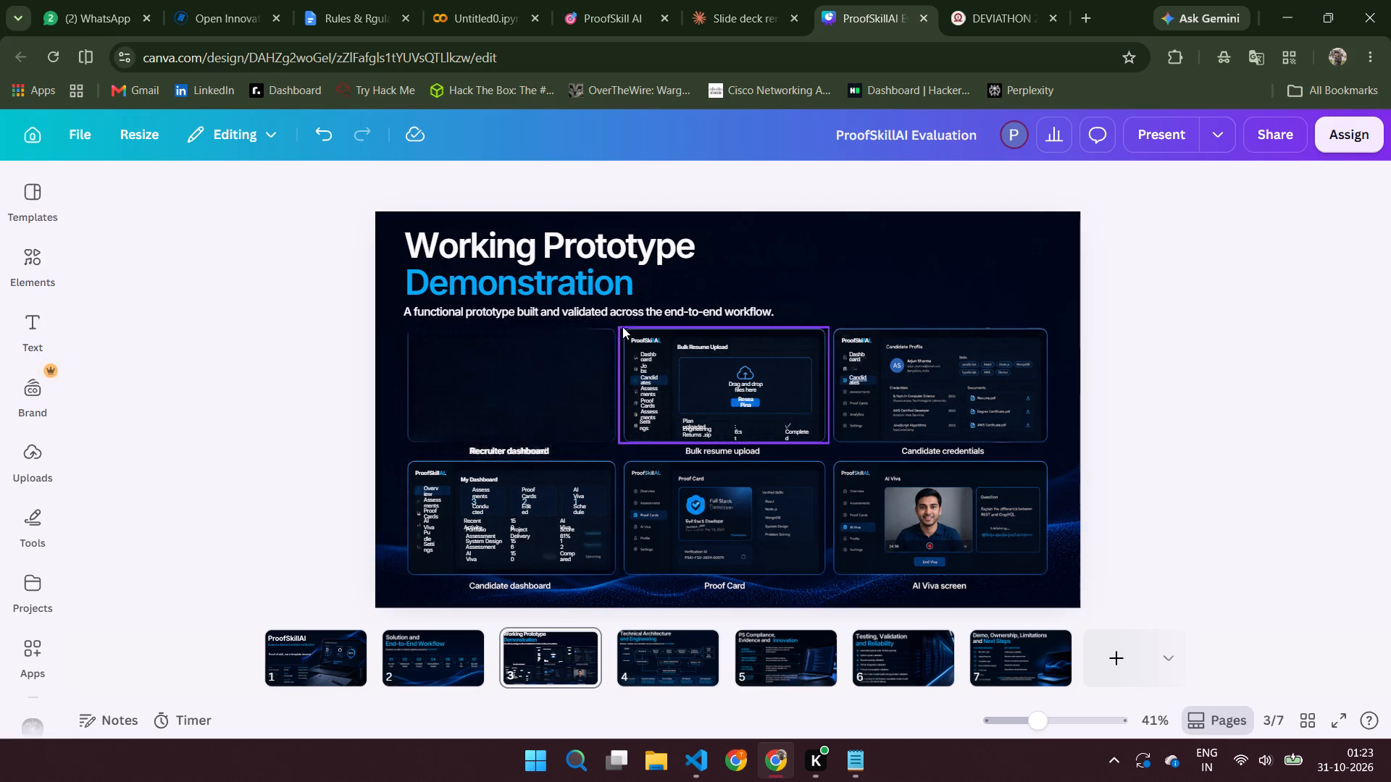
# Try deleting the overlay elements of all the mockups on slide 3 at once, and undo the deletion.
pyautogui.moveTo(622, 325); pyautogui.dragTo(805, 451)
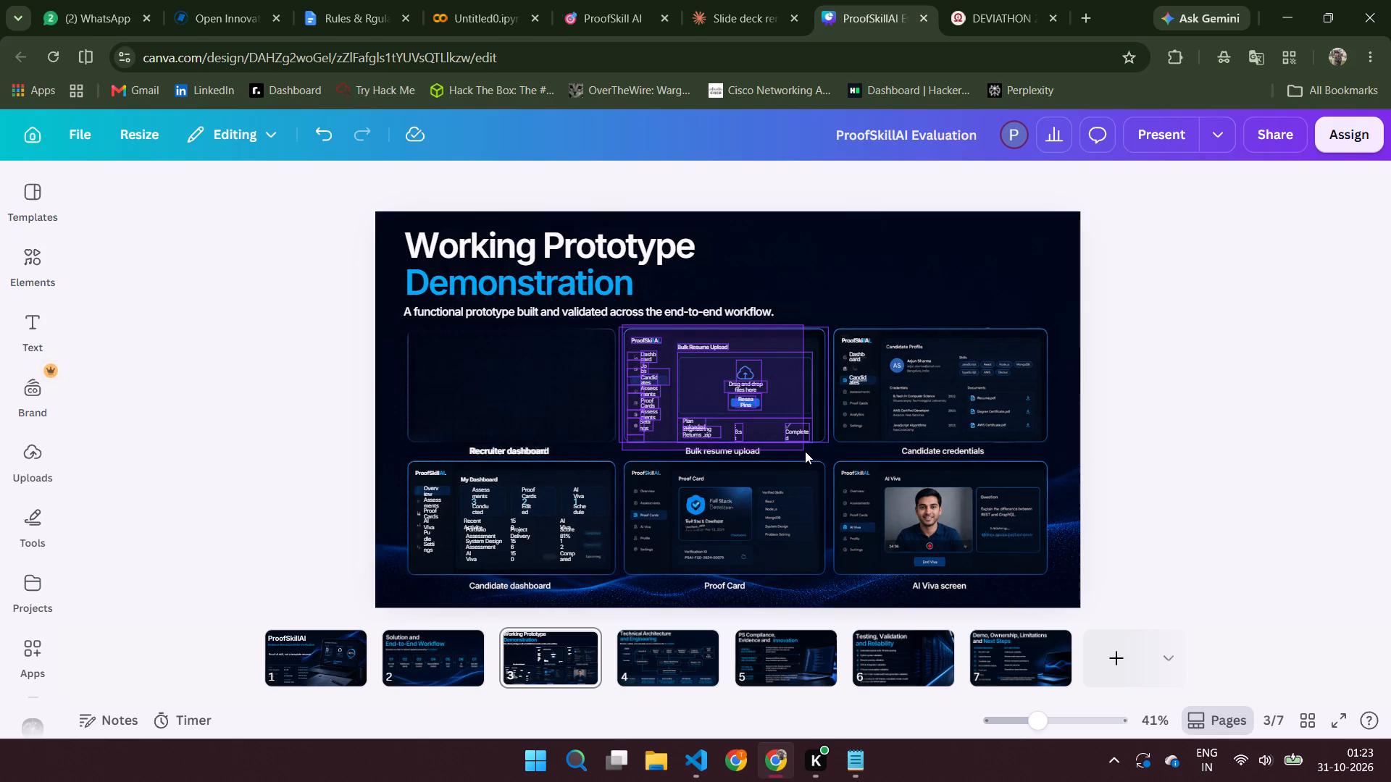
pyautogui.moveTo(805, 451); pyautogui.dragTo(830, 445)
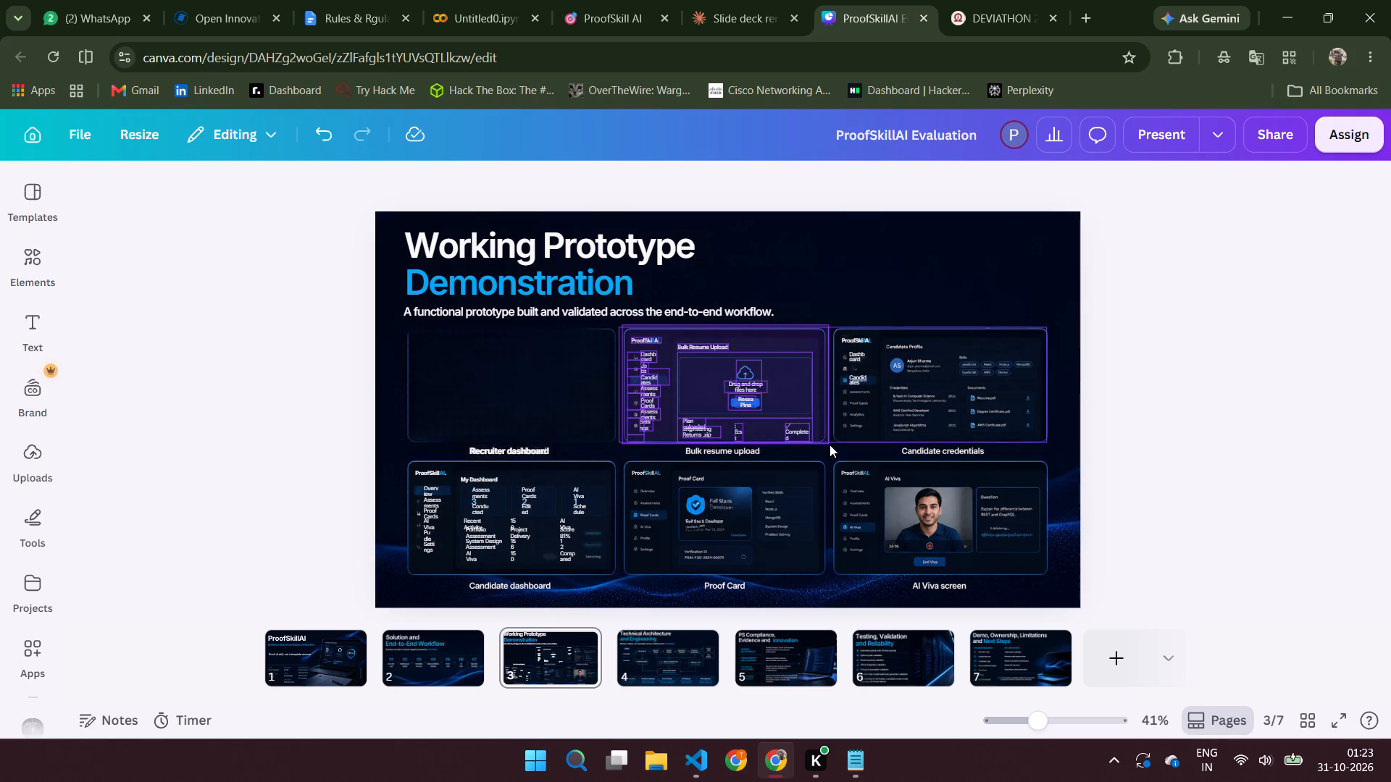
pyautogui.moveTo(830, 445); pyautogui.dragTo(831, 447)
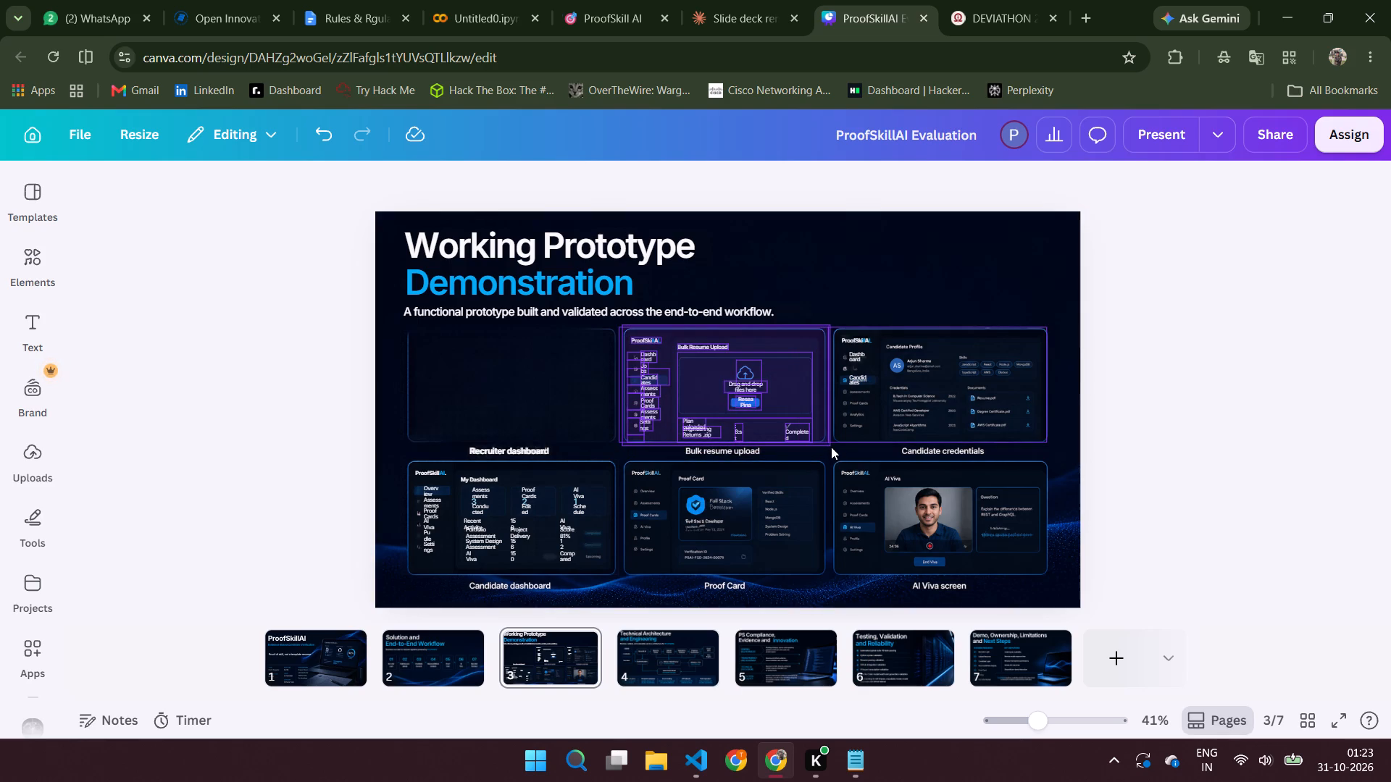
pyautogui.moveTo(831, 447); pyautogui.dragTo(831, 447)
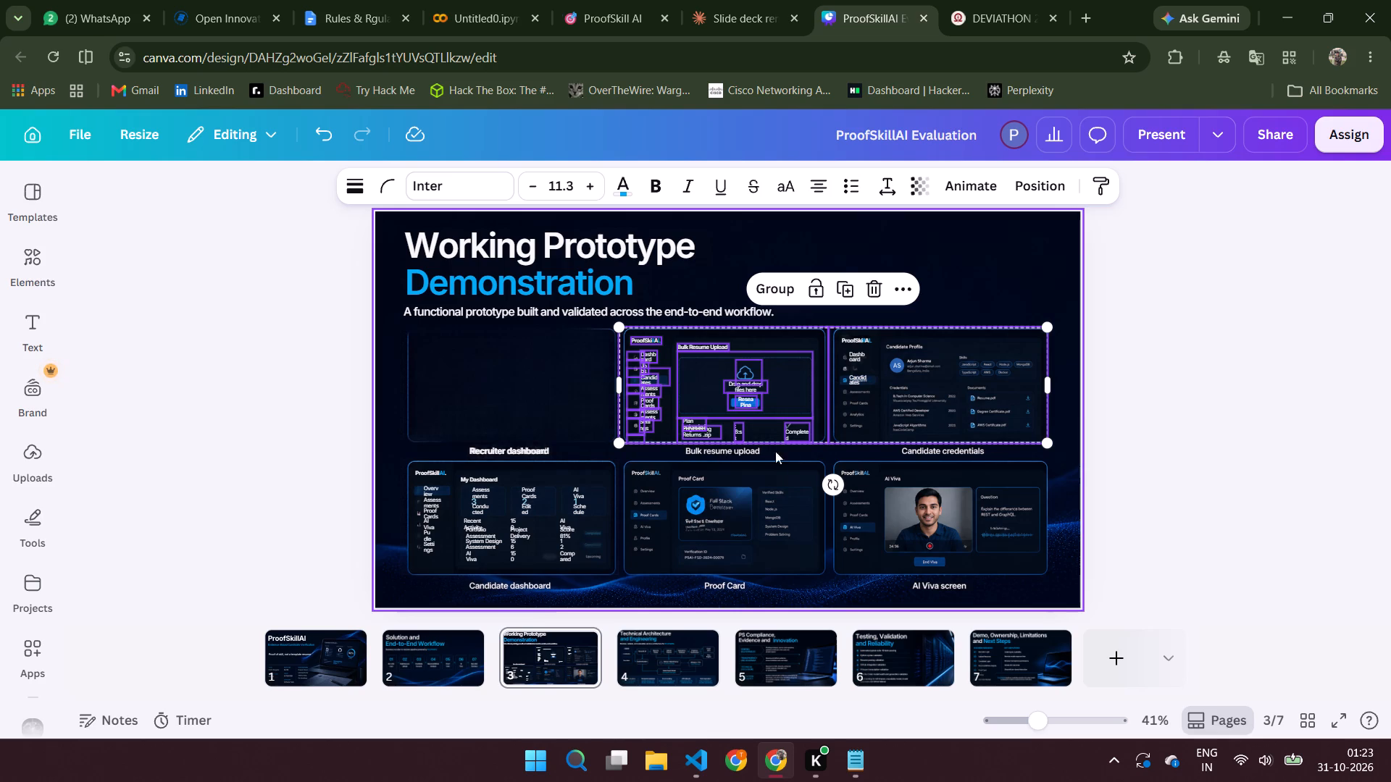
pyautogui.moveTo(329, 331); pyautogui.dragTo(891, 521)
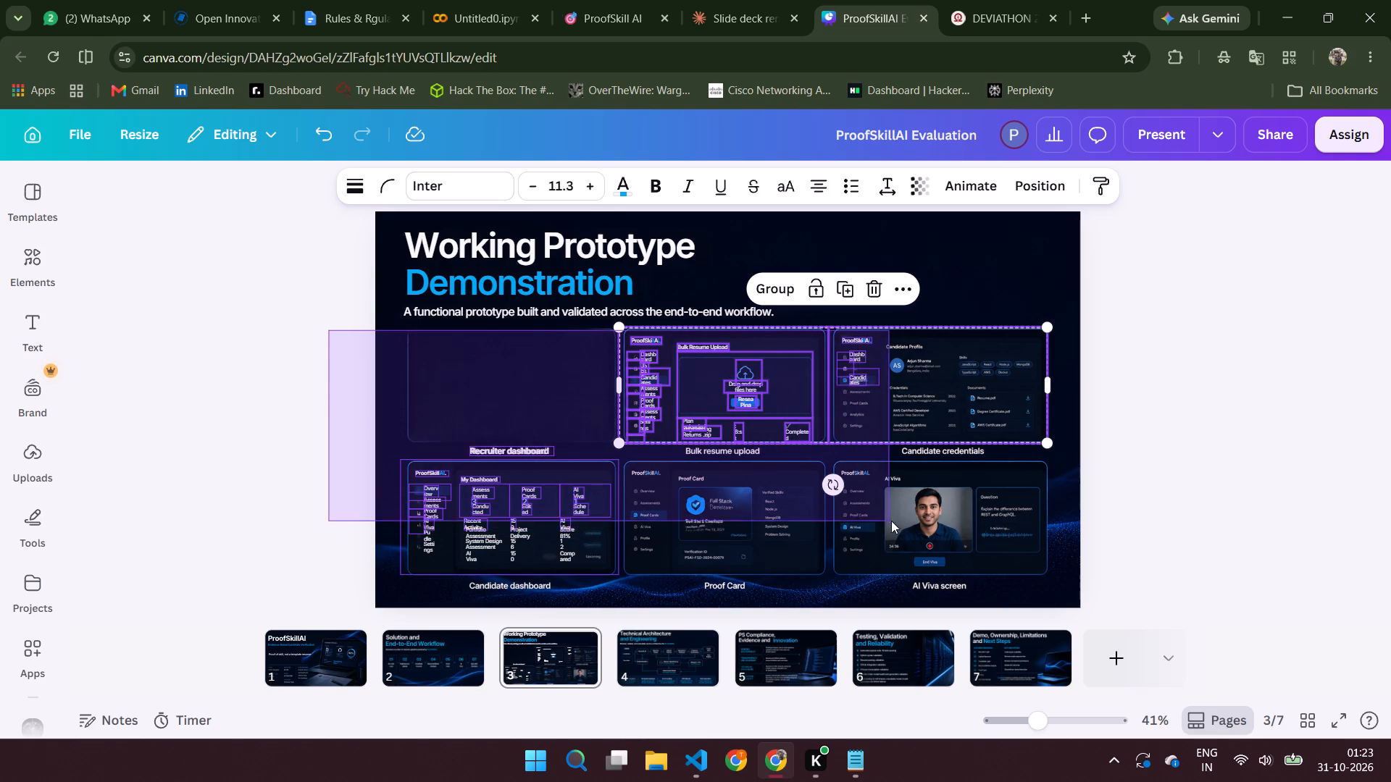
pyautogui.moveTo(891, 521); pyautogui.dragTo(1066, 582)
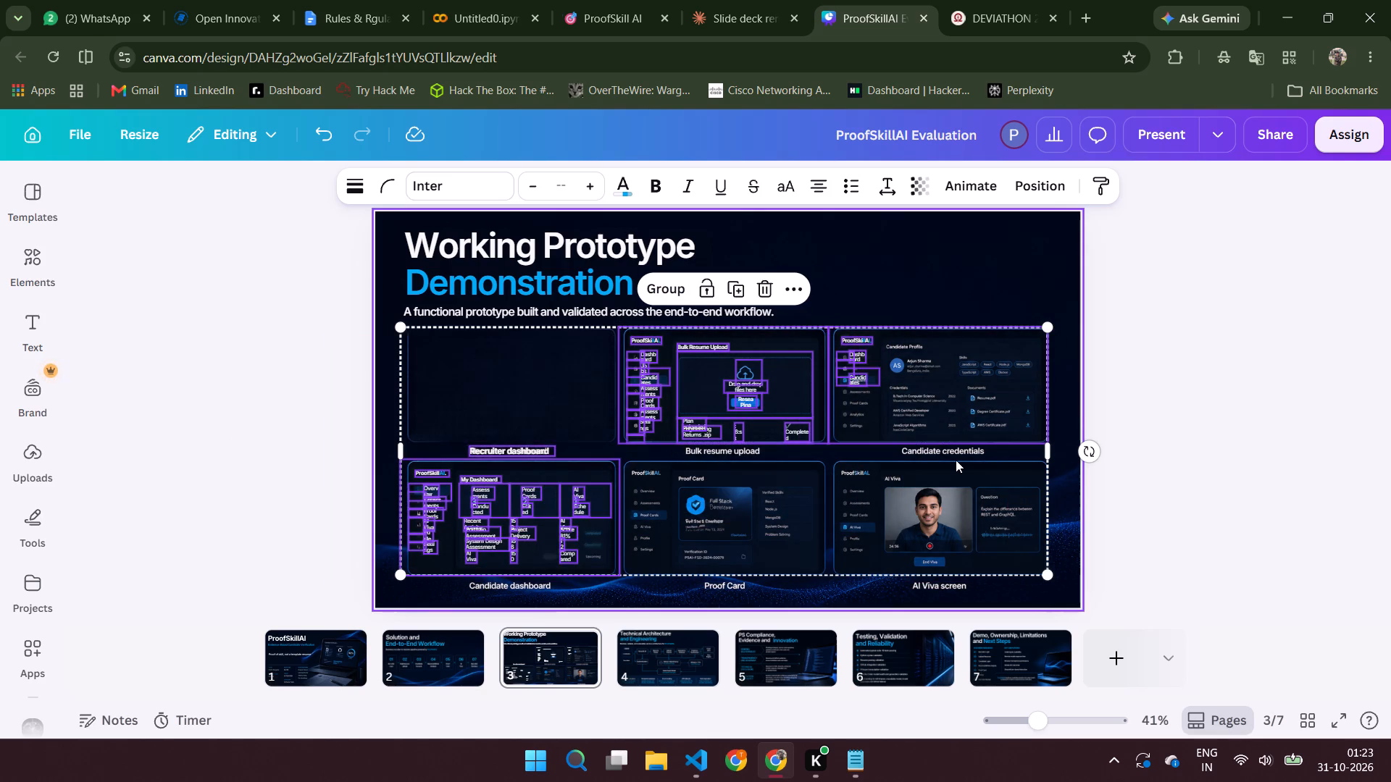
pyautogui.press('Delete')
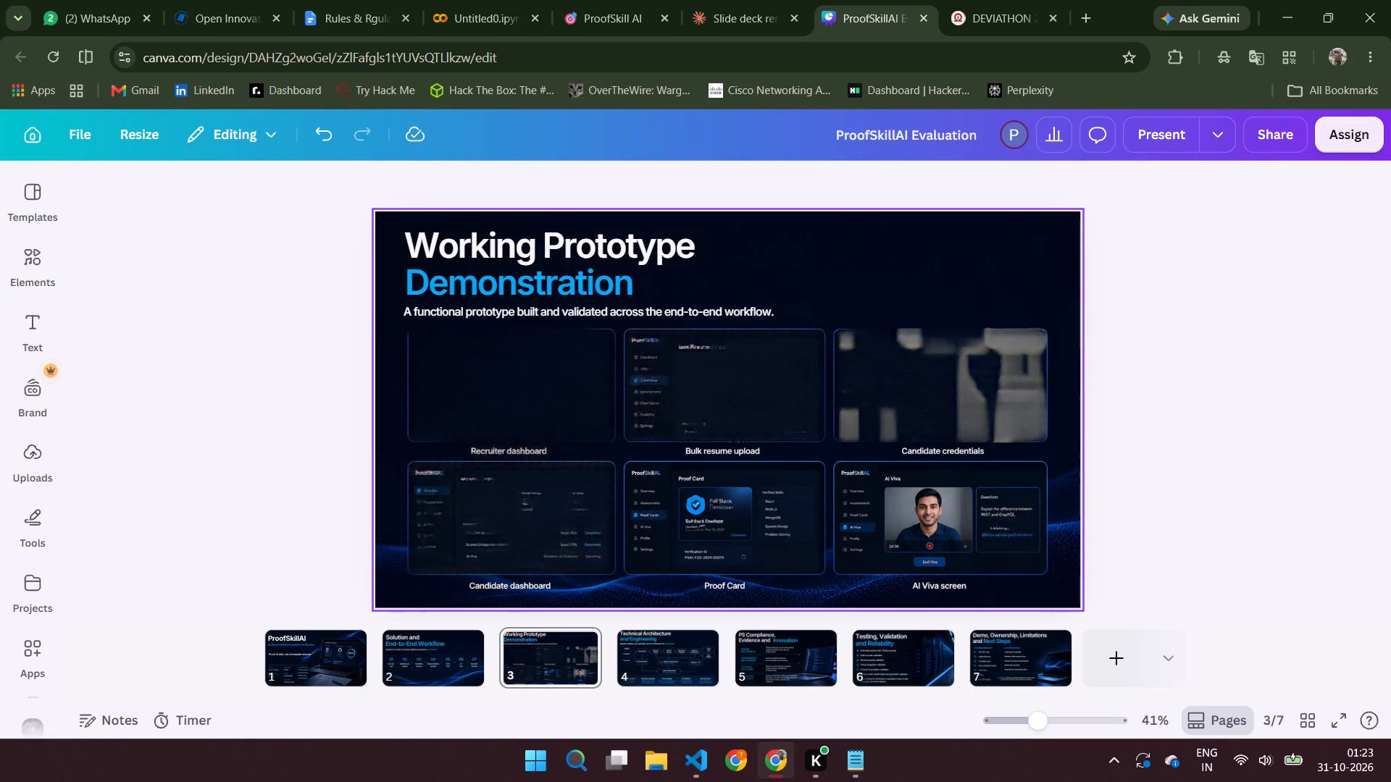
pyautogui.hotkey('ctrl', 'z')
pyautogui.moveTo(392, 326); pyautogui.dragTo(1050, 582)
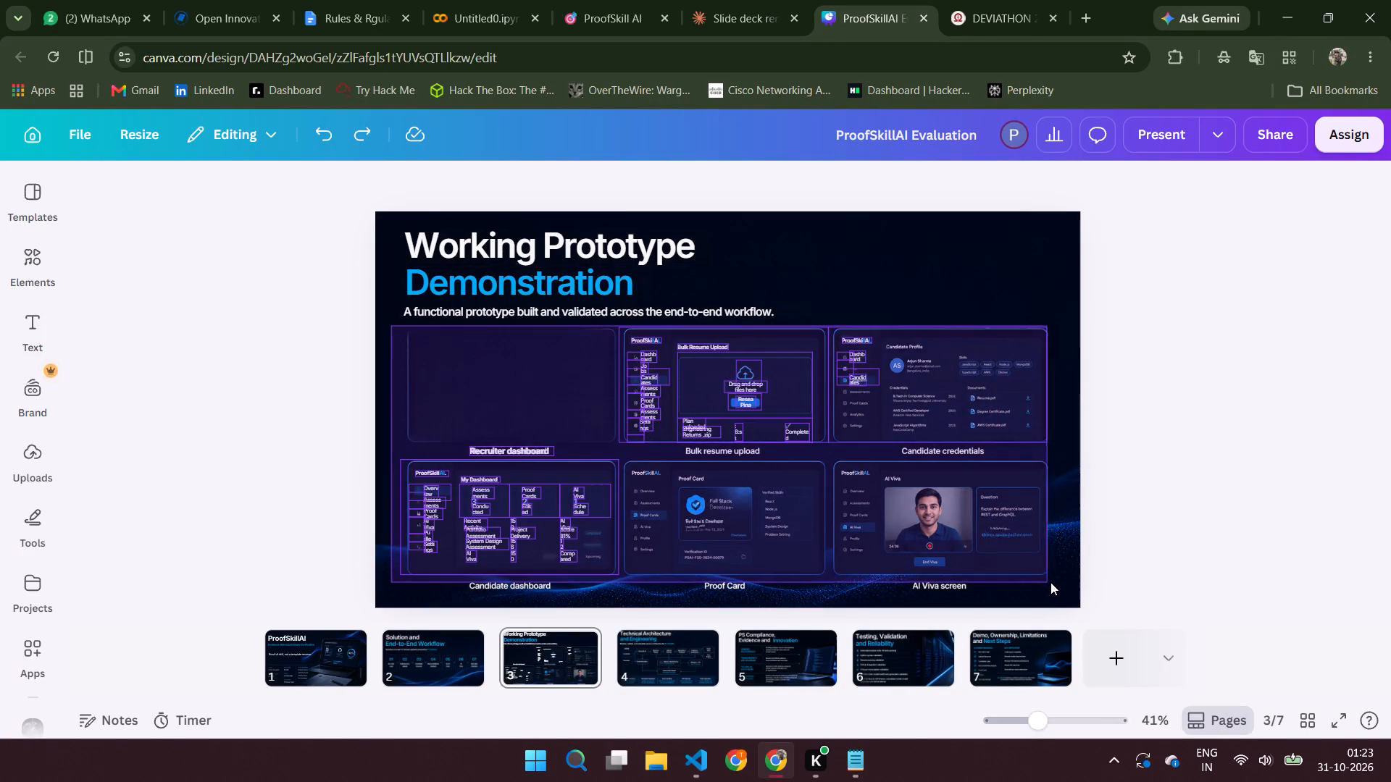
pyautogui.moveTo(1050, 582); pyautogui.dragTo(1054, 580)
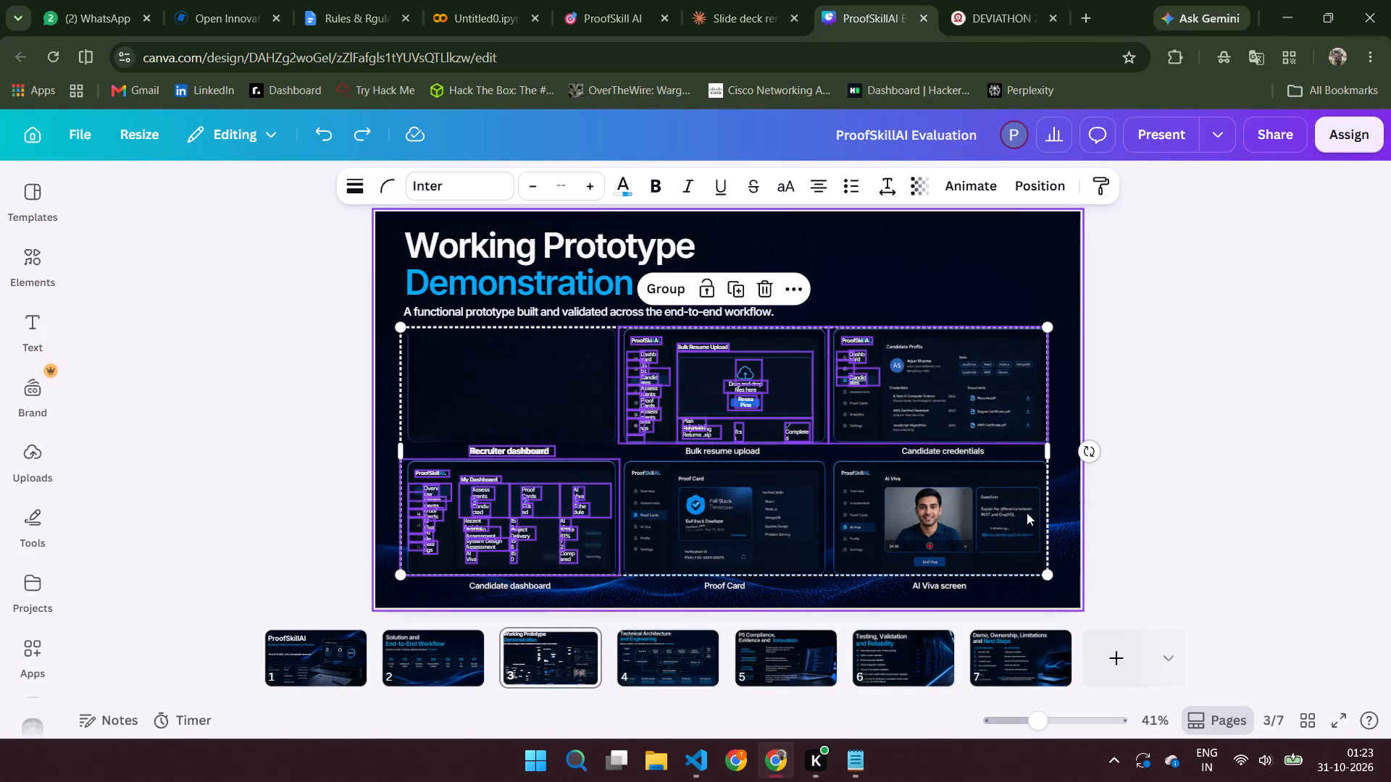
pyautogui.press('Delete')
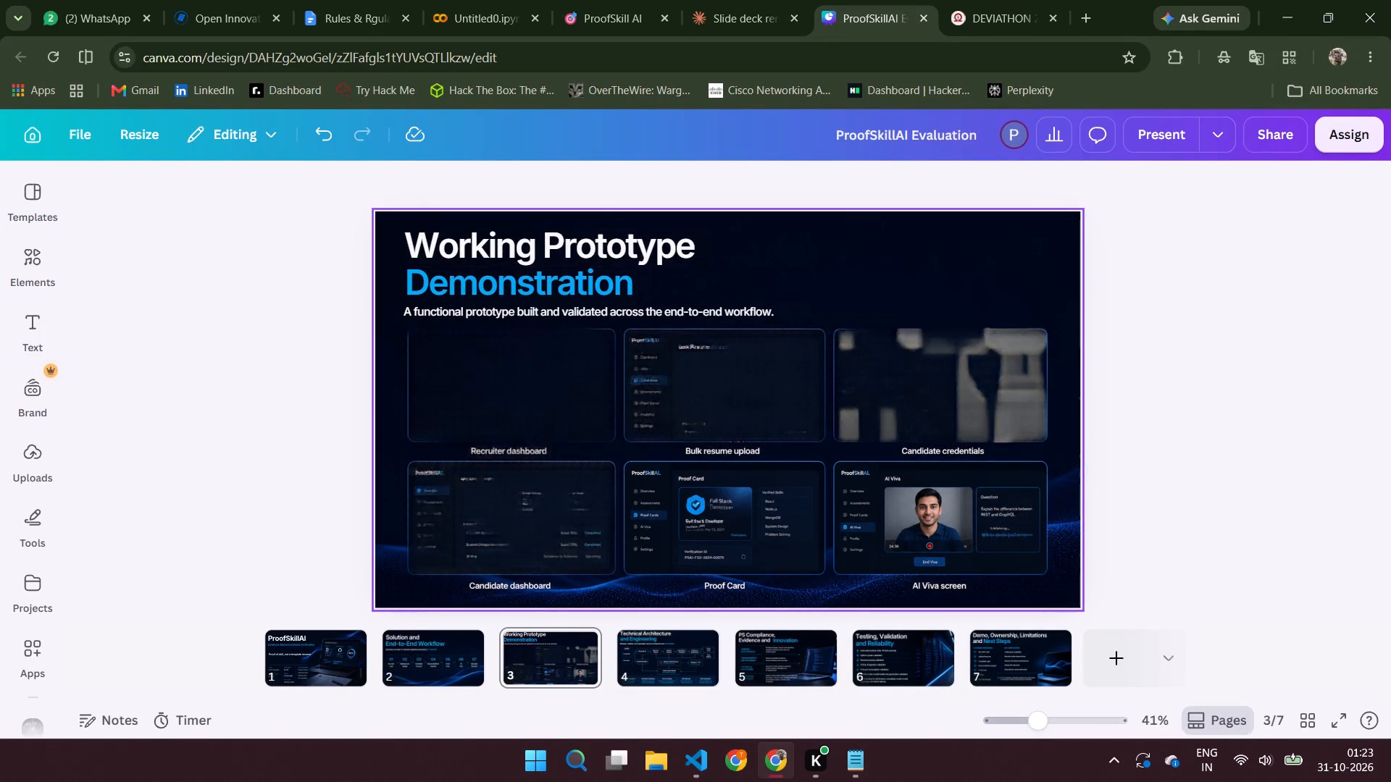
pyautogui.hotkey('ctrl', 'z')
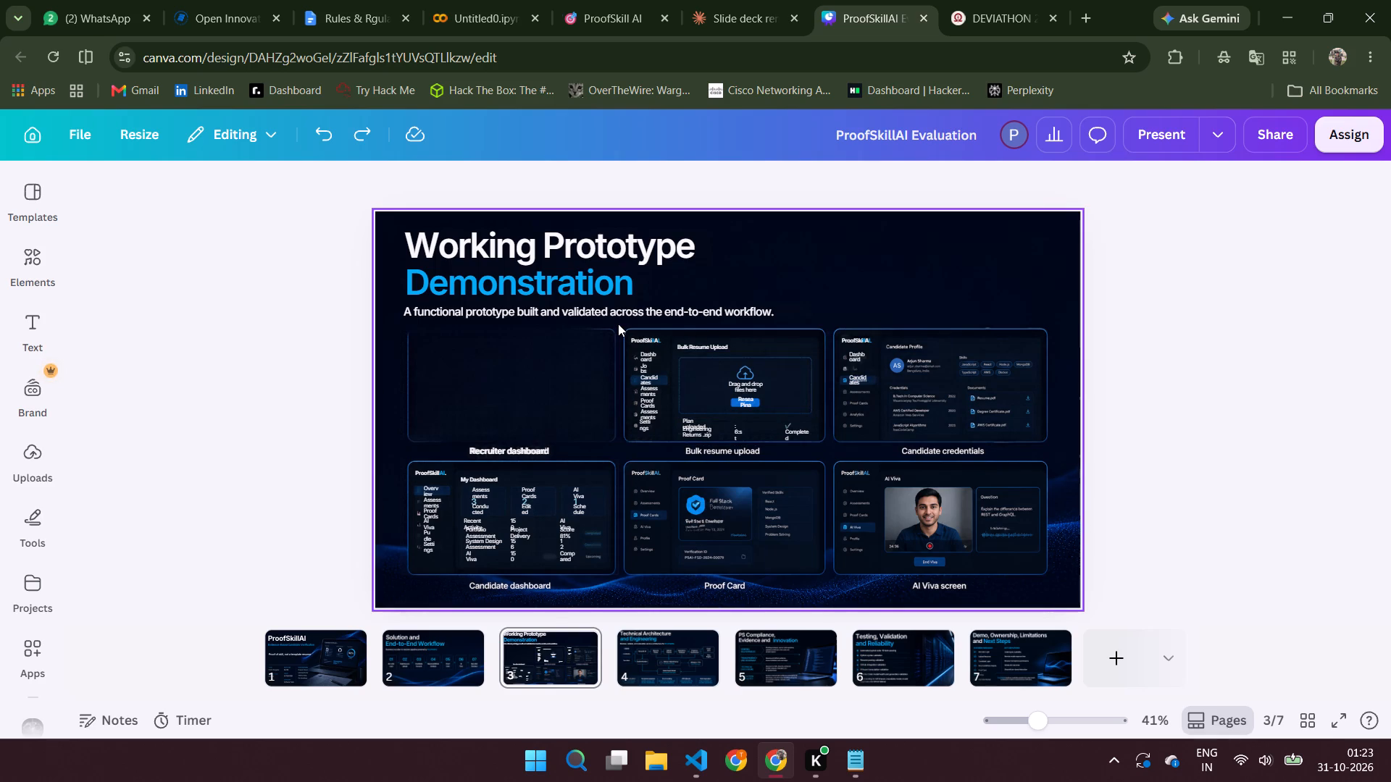
# Delete the frames and overlapping interface text of the Bulk resume upload and Candidate credentials mockups on slide 3.
pyautogui.moveTo(620, 323); pyautogui.dragTo(1045, 442)
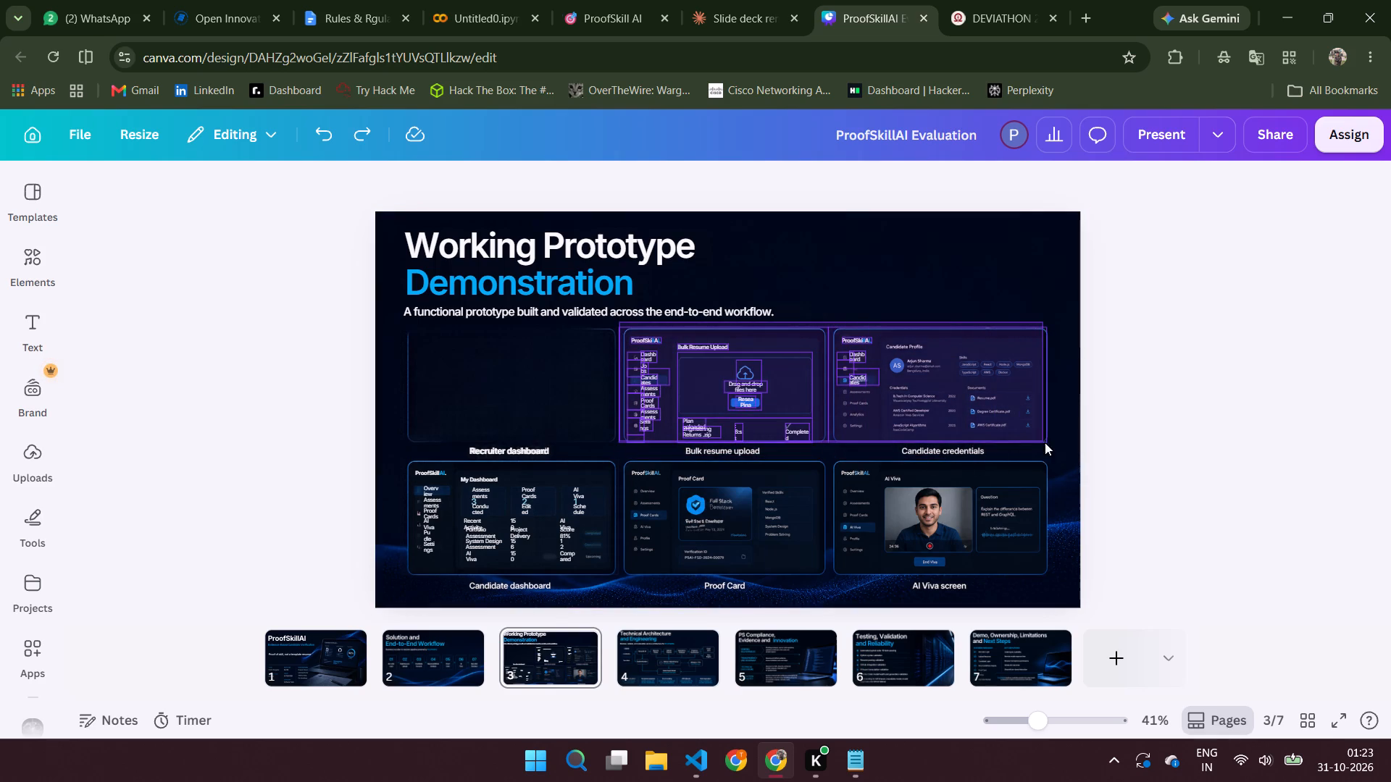
pyautogui.moveTo(1045, 442); pyautogui.dragTo(1061, 441)
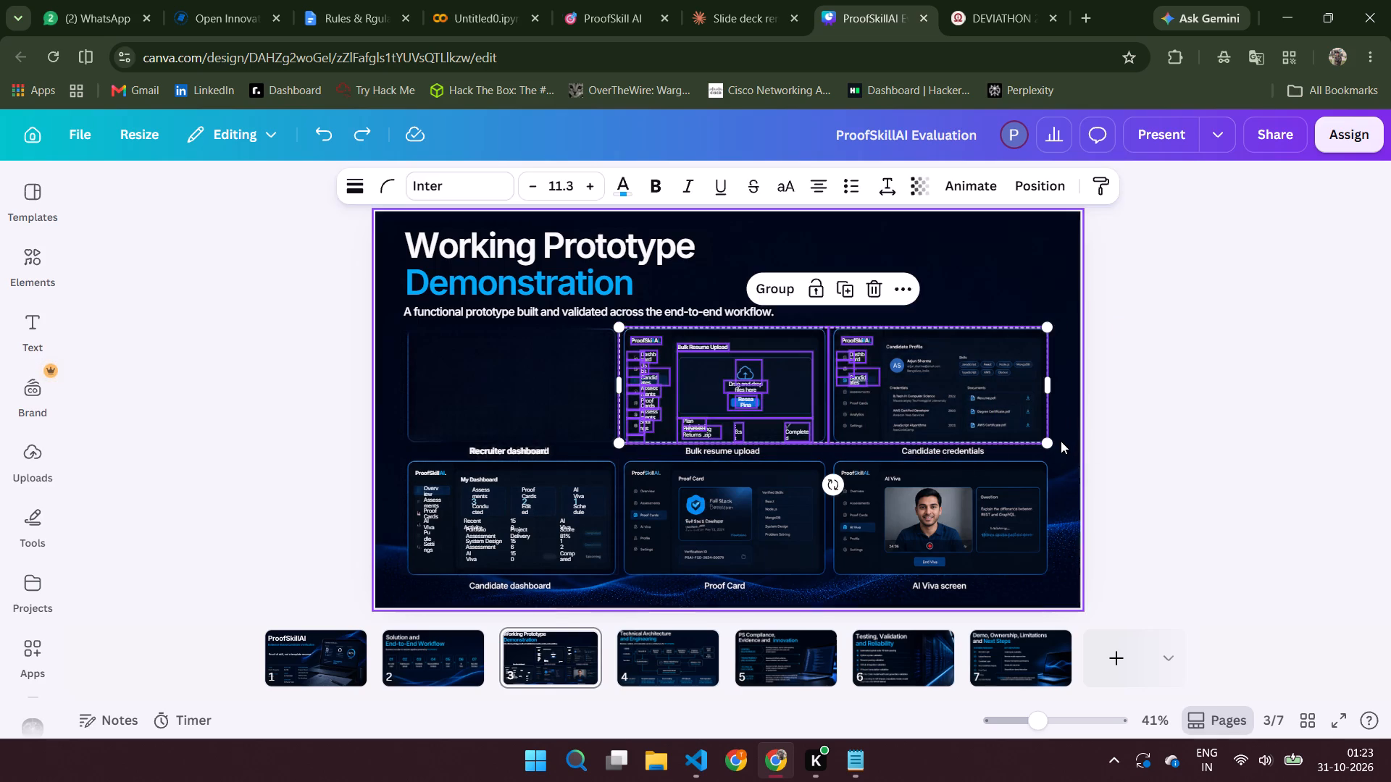
pyautogui.press('Delete')
pyautogui.click(695, 384)
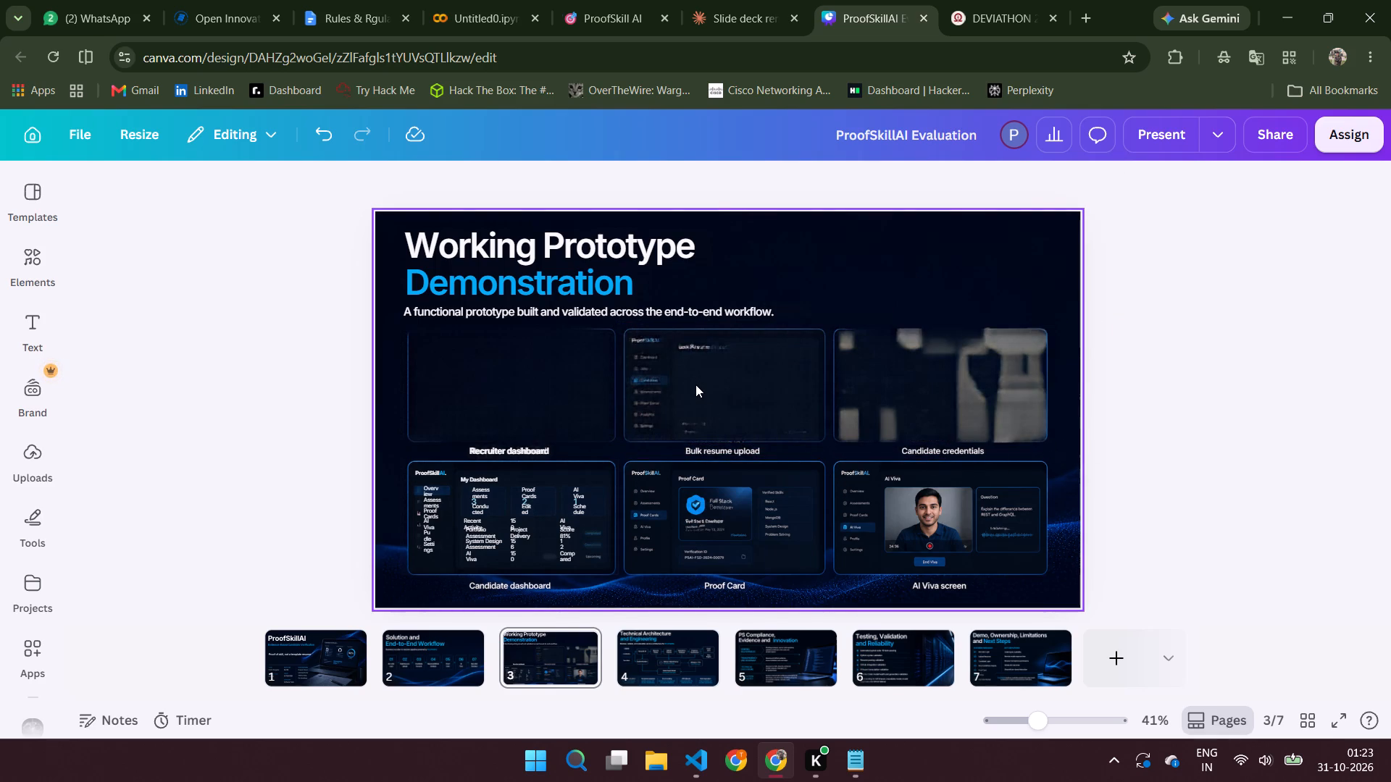
pyautogui.moveTo(806, 391); pyautogui.dragTo(562, 363)
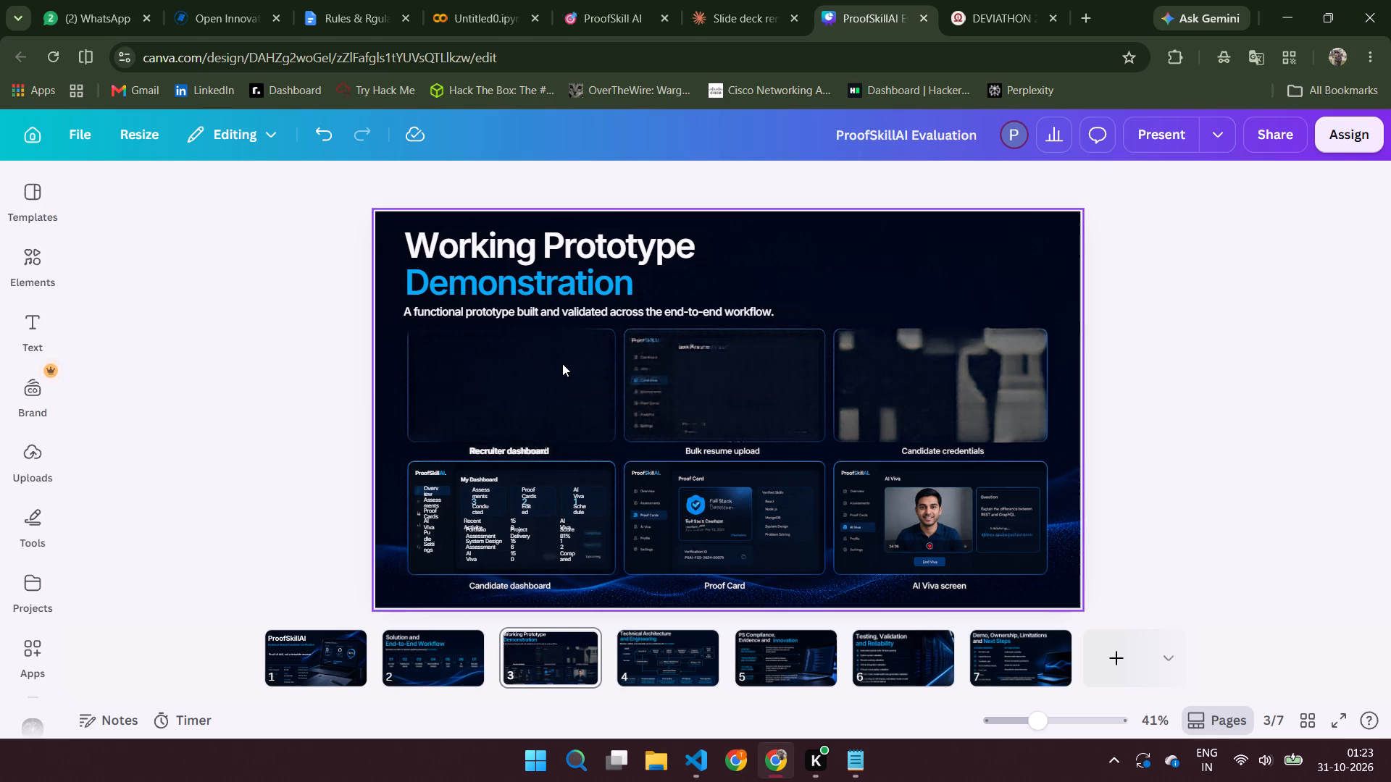
pyautogui.click(562, 363)
# Delete the Candidate dashboard mockup's frame and overlapping interface text together with the duplicate Recruiter dashboard caption on slide 3.
pyautogui.moveTo(562, 363); pyautogui.dragTo(1054, 487)
pyautogui.moveTo(303, 411); pyautogui.dragTo(514, 445)
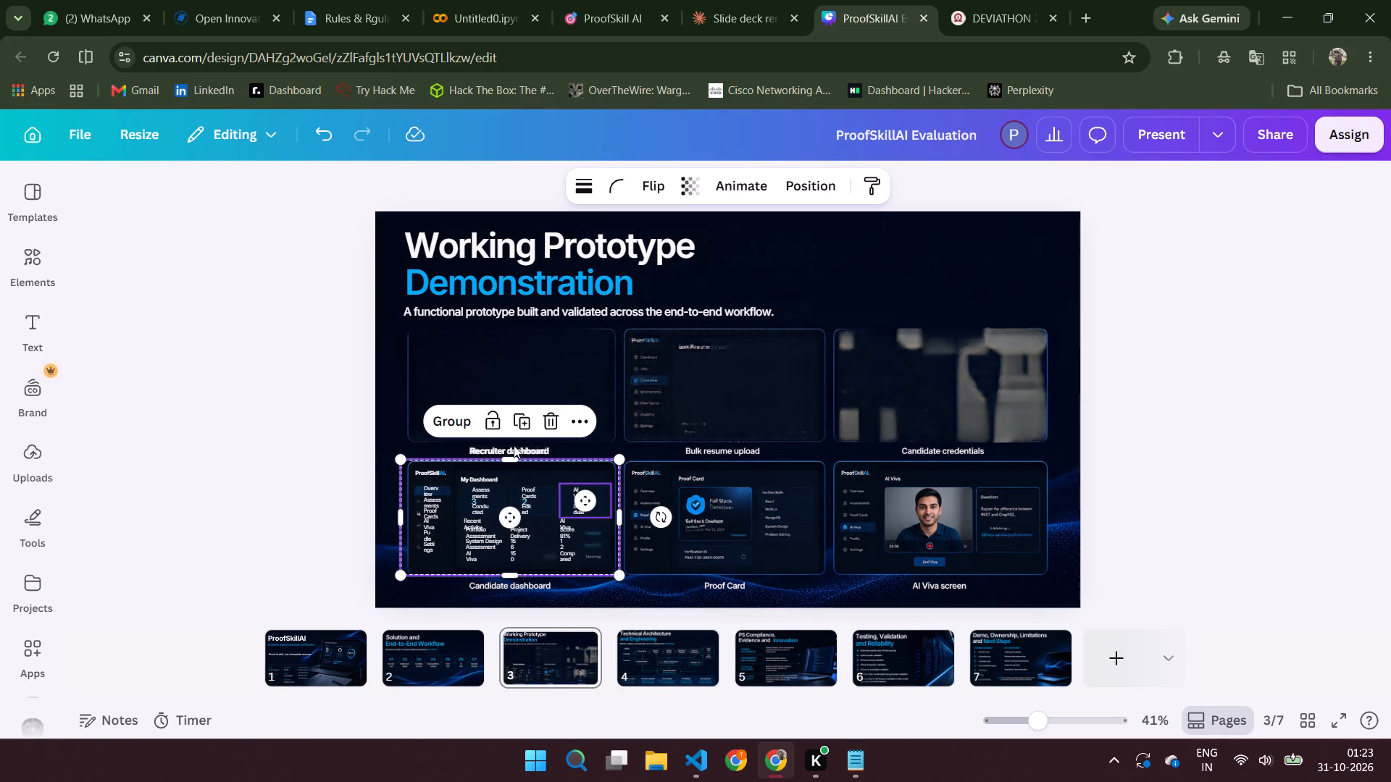
pyautogui.moveTo(514, 445); pyautogui.dragTo(1139, 568)
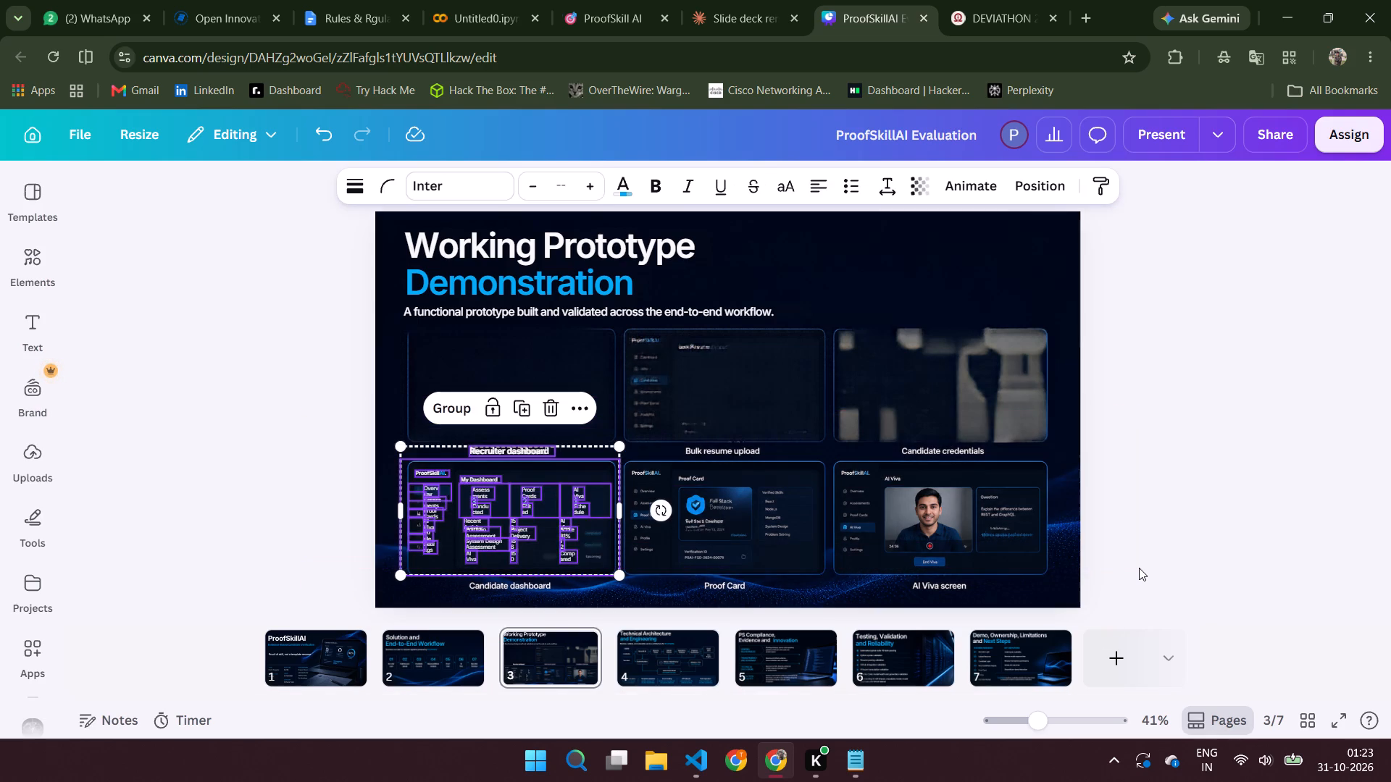
pyautogui.press('Delete')
# Check whether the remaining mockup graphics and captions on slide 3 can be selected separately from the background.
pyautogui.moveTo(1260, 626); pyautogui.dragTo(425, 393)
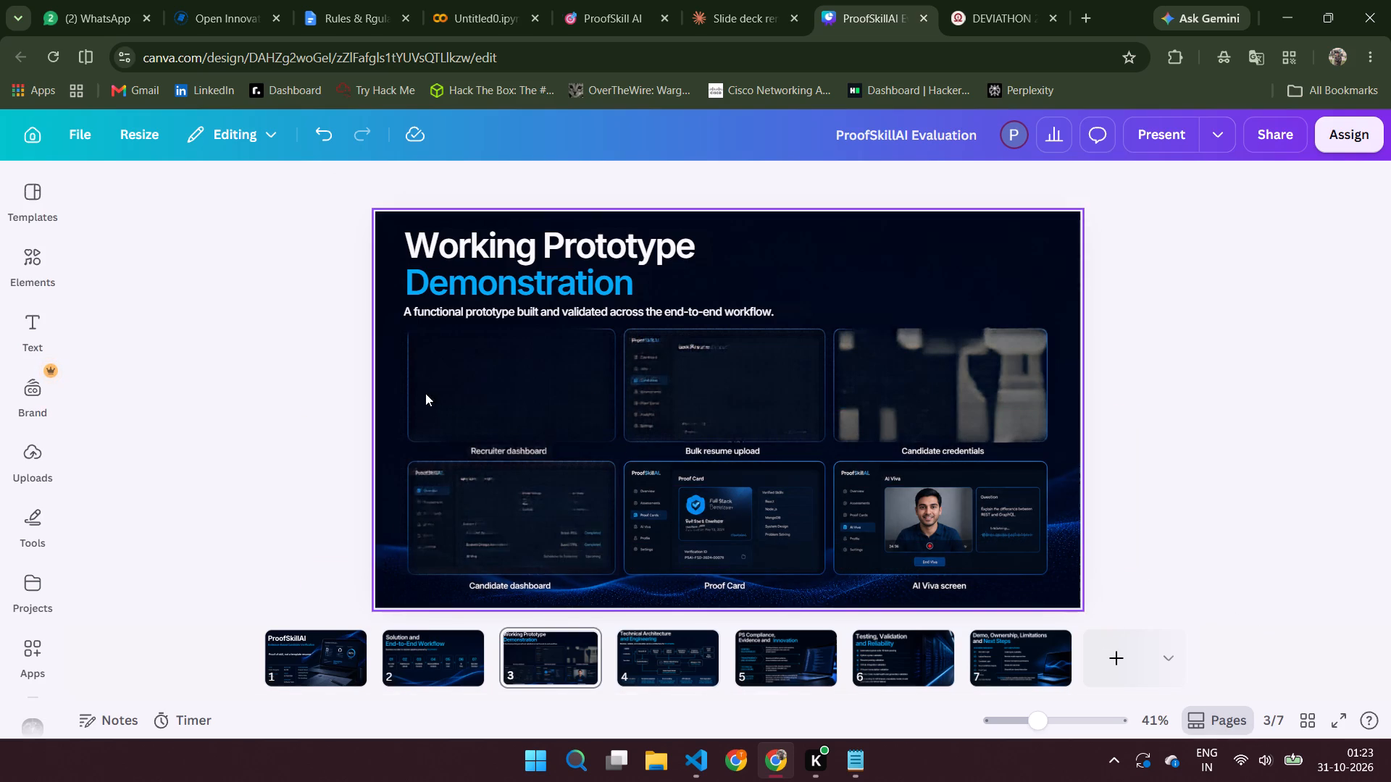
pyautogui.moveTo(425, 393); pyautogui.dragTo(353, 306)
pyautogui.moveTo(353, 306); pyautogui.dragTo(1197, 545)
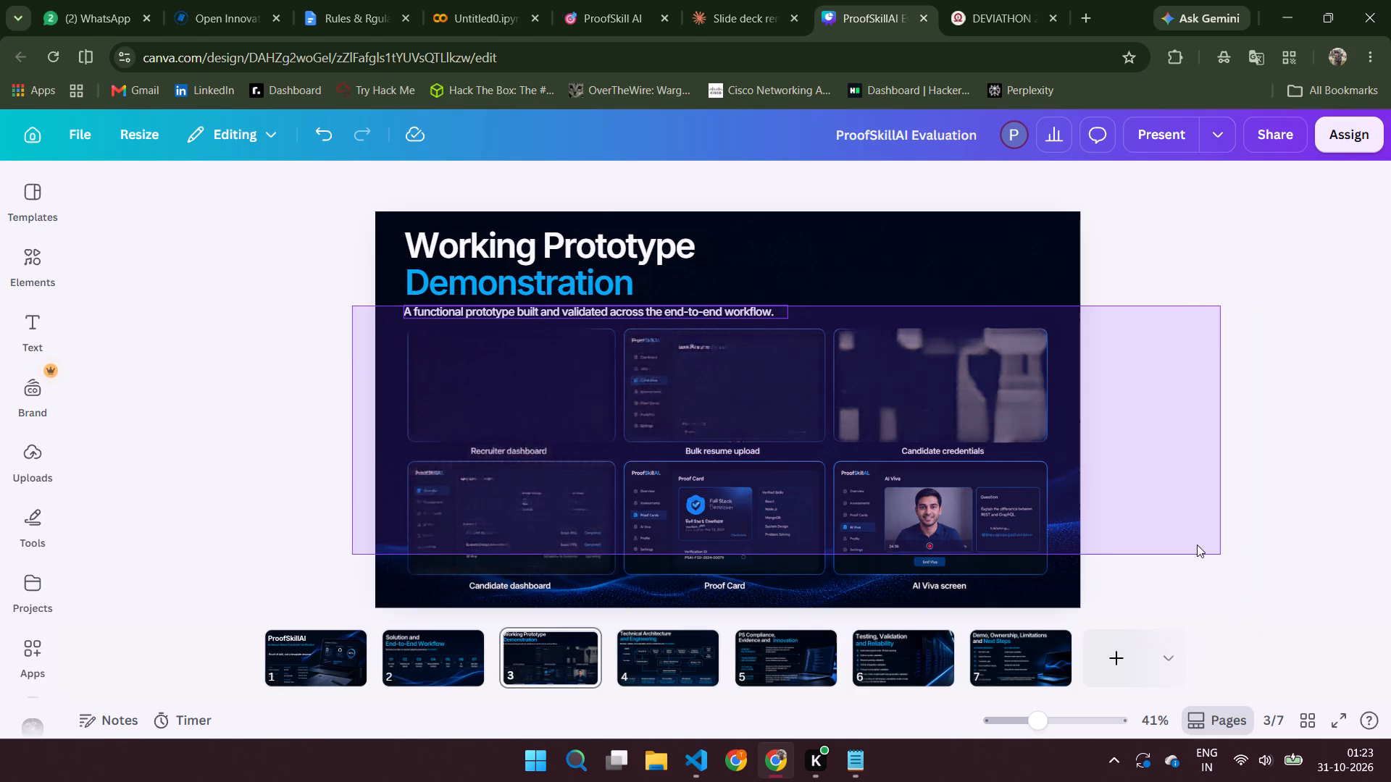
pyautogui.moveTo(1197, 545); pyautogui.dragTo(371, 349)
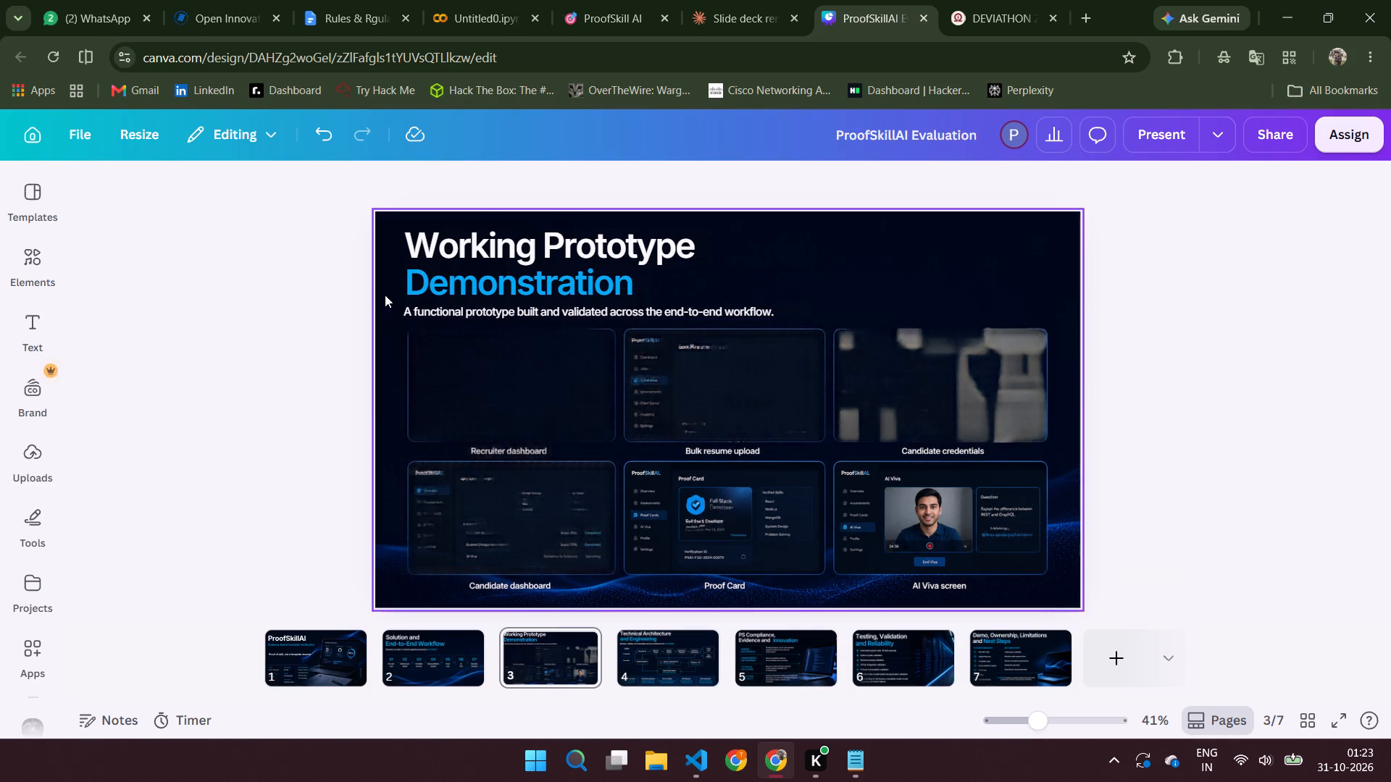
pyautogui.moveTo(361, 314); pyautogui.dragTo(383, 321)
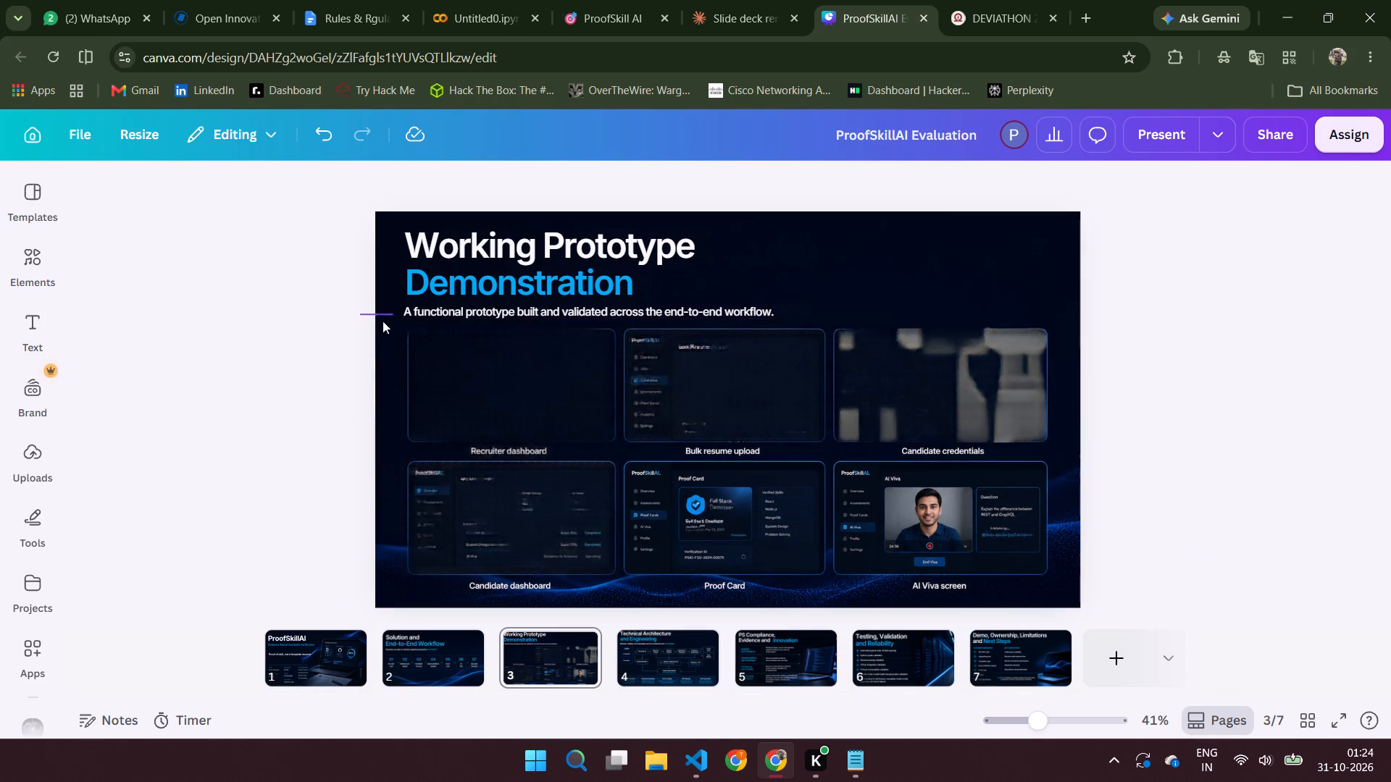
pyautogui.moveTo(383, 321); pyautogui.dragTo(362, 336)
pyautogui.moveTo(364, 327); pyautogui.dragTo(1085, 573)
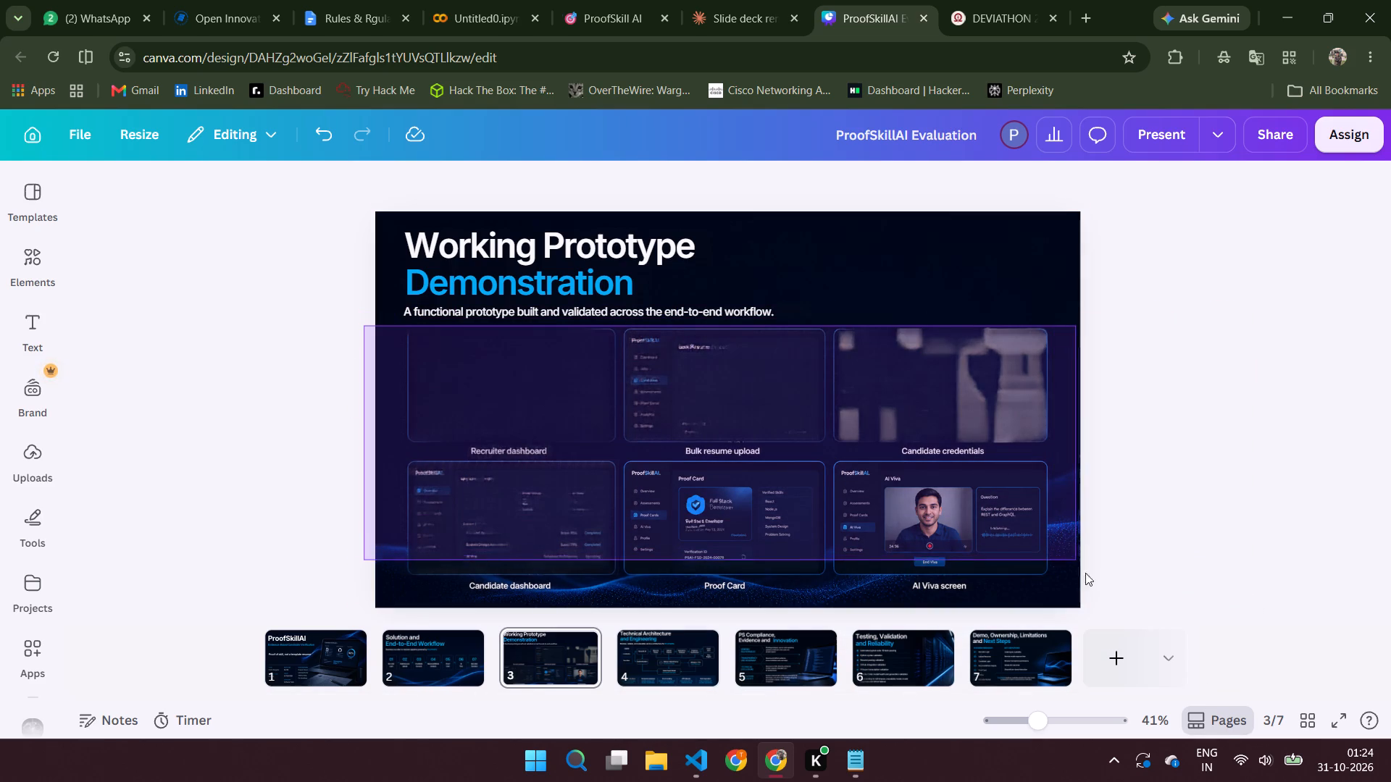
pyautogui.moveTo(1085, 573); pyautogui.dragTo(1095, 599)
pyautogui.moveTo(1095, 599); pyautogui.dragTo(872, 479)
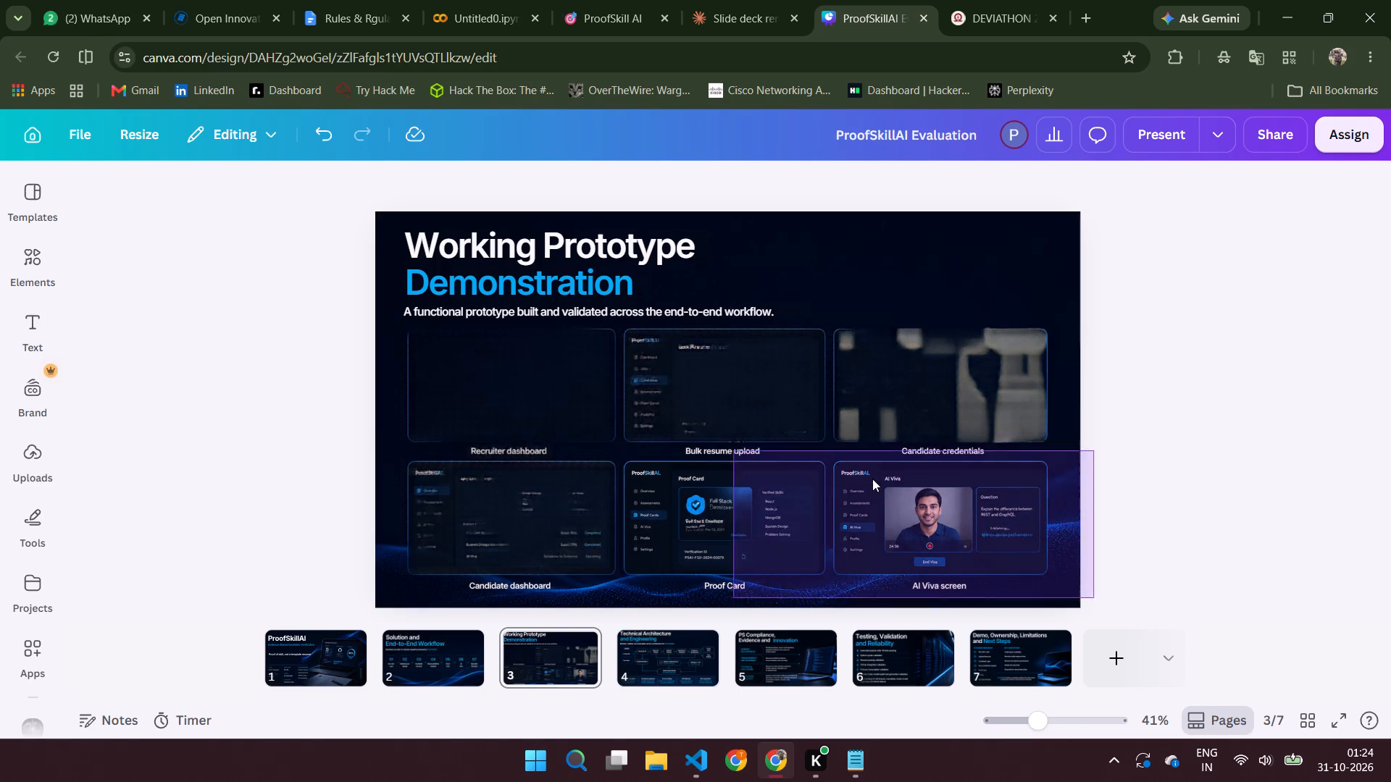
pyautogui.moveTo(872, 479); pyautogui.dragTo(993, 521)
pyautogui.click(993, 521)
pyautogui.moveTo(993, 521); pyautogui.dragTo(956, 516)
pyautogui.moveTo(956, 516); pyautogui.dragTo(963, 381)
pyautogui.click(963, 381)
pyautogui.moveTo(963, 381); pyautogui.dragTo(1003, 256)
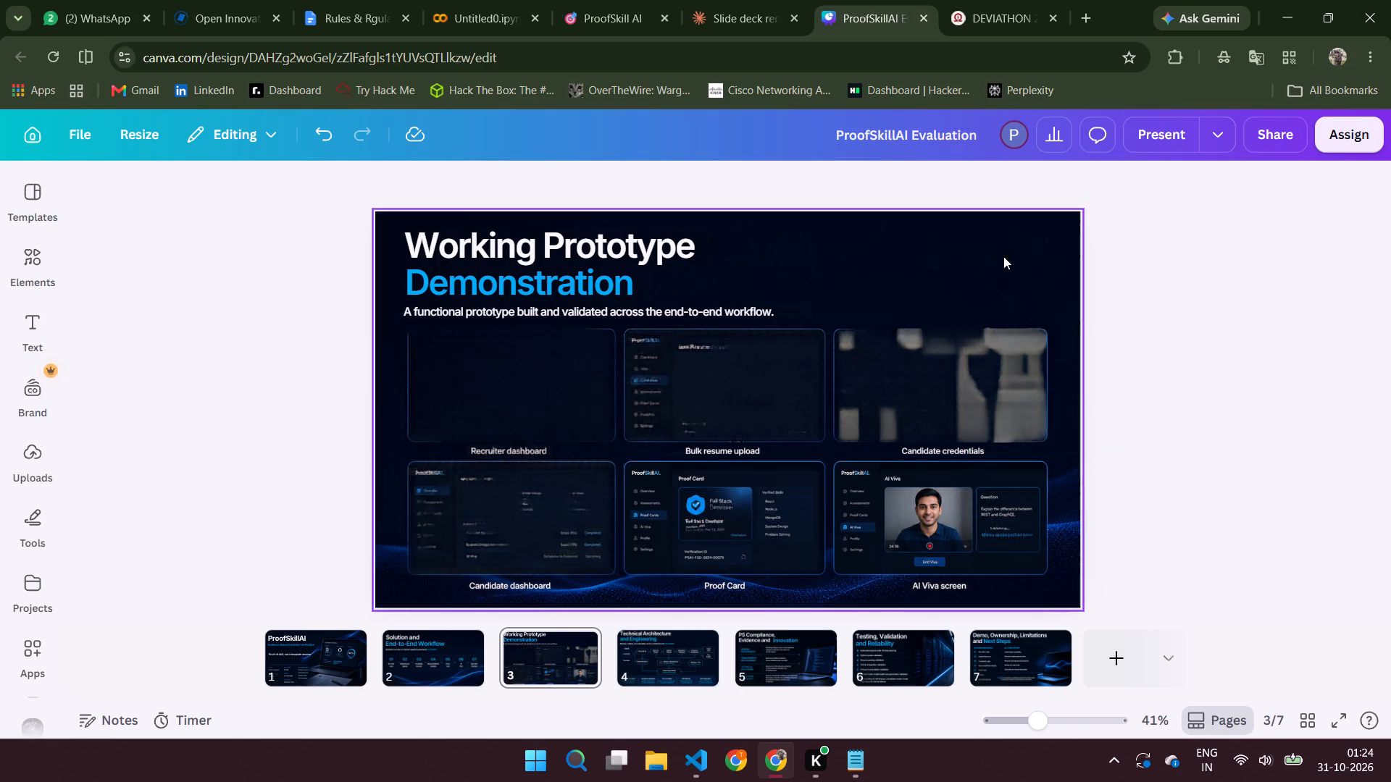
pyautogui.moveTo(1003, 256); pyautogui.dragTo(1044, 293)
# Detach slide 3's background image so that it is a separate image on the slide.
pyautogui.click(1044, 293)
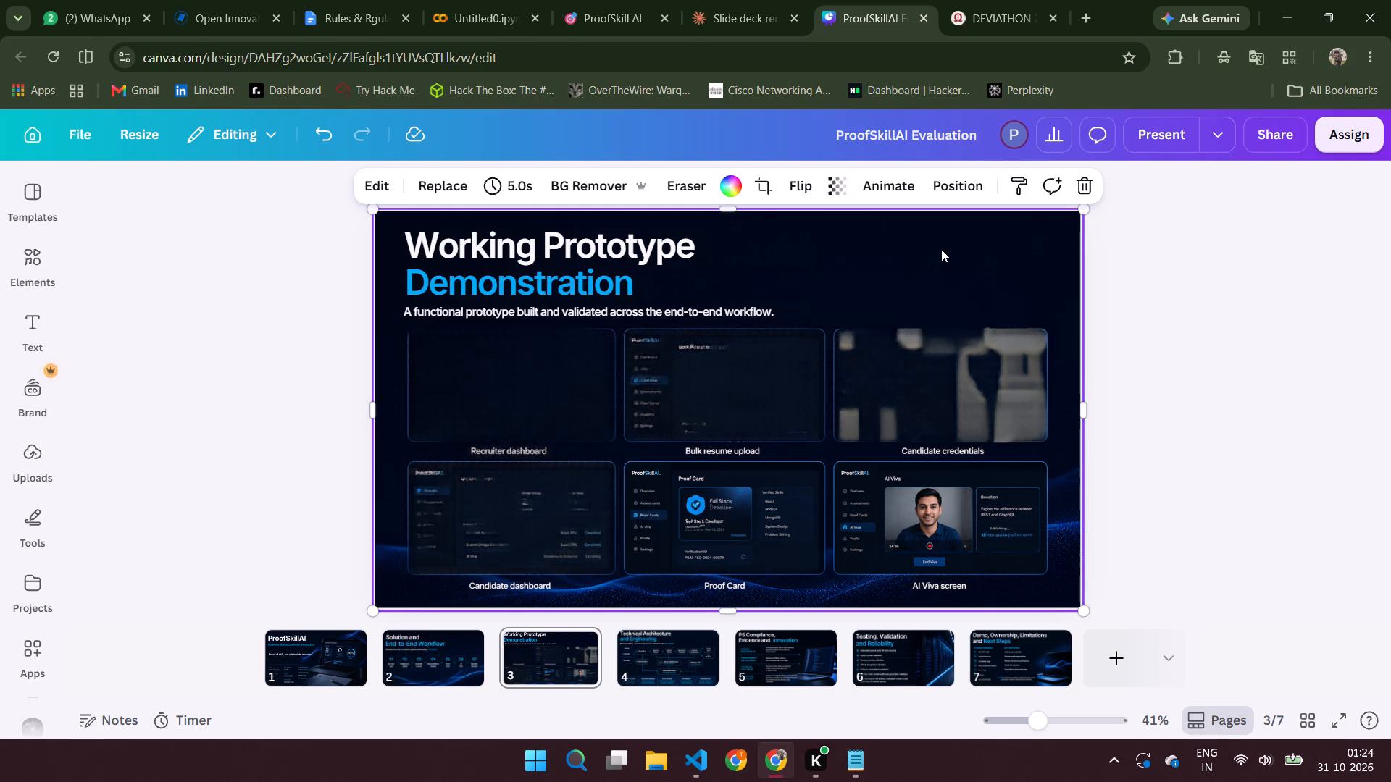
pyautogui.tripleClick(786, 344)
pyautogui.click(460, 195)
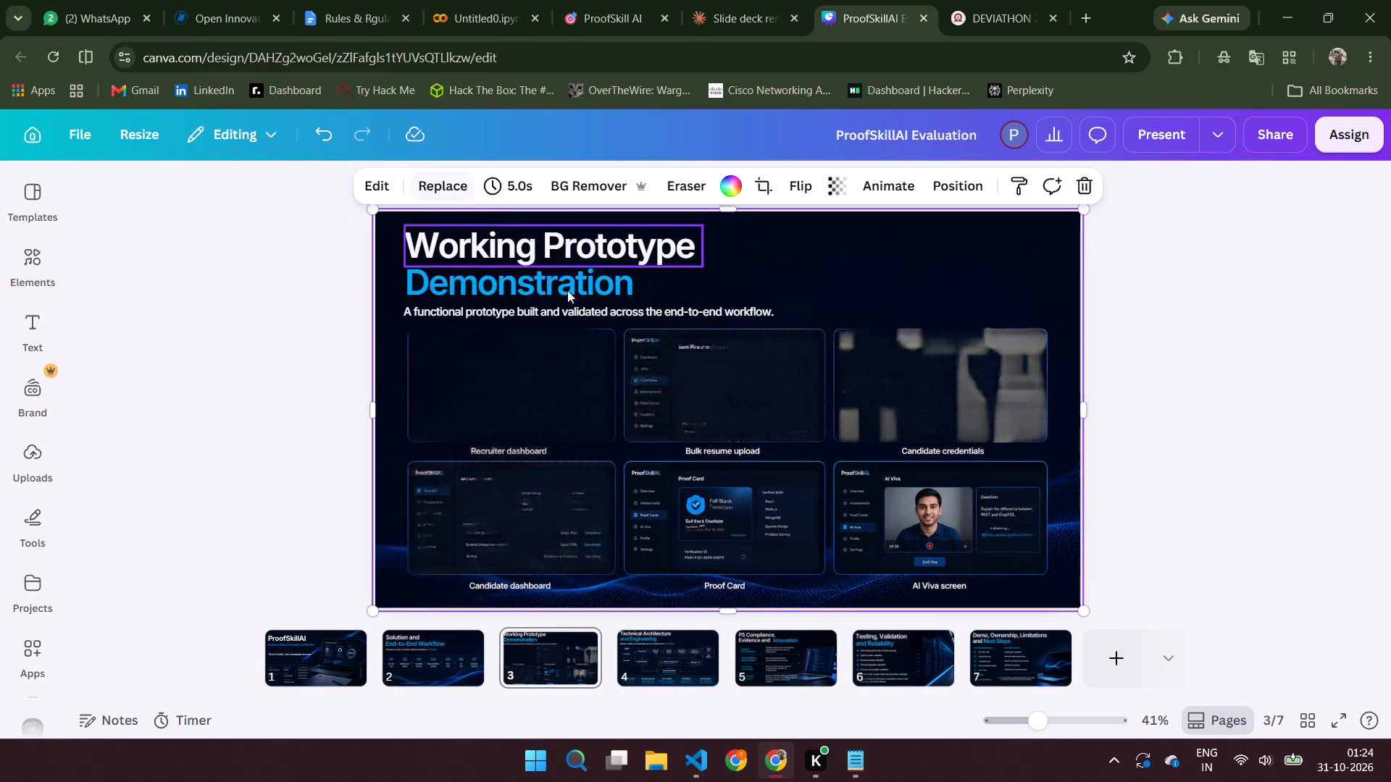
pyautogui.click(373, 213)
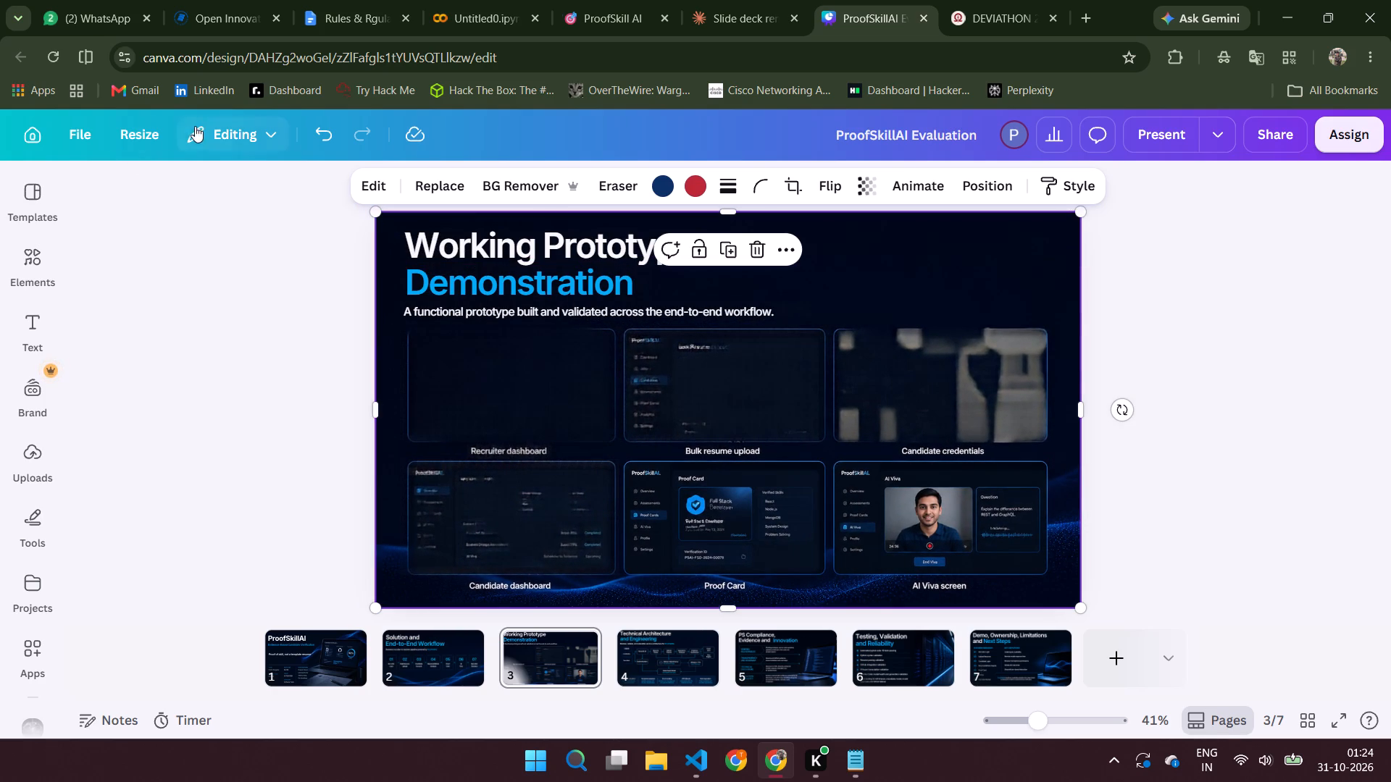
# Check whether the individual mockups within slide 3's detached full-slide image can be selected on their own.
pyautogui.moveTo(265, 208); pyautogui.dragTo(1087, 545)
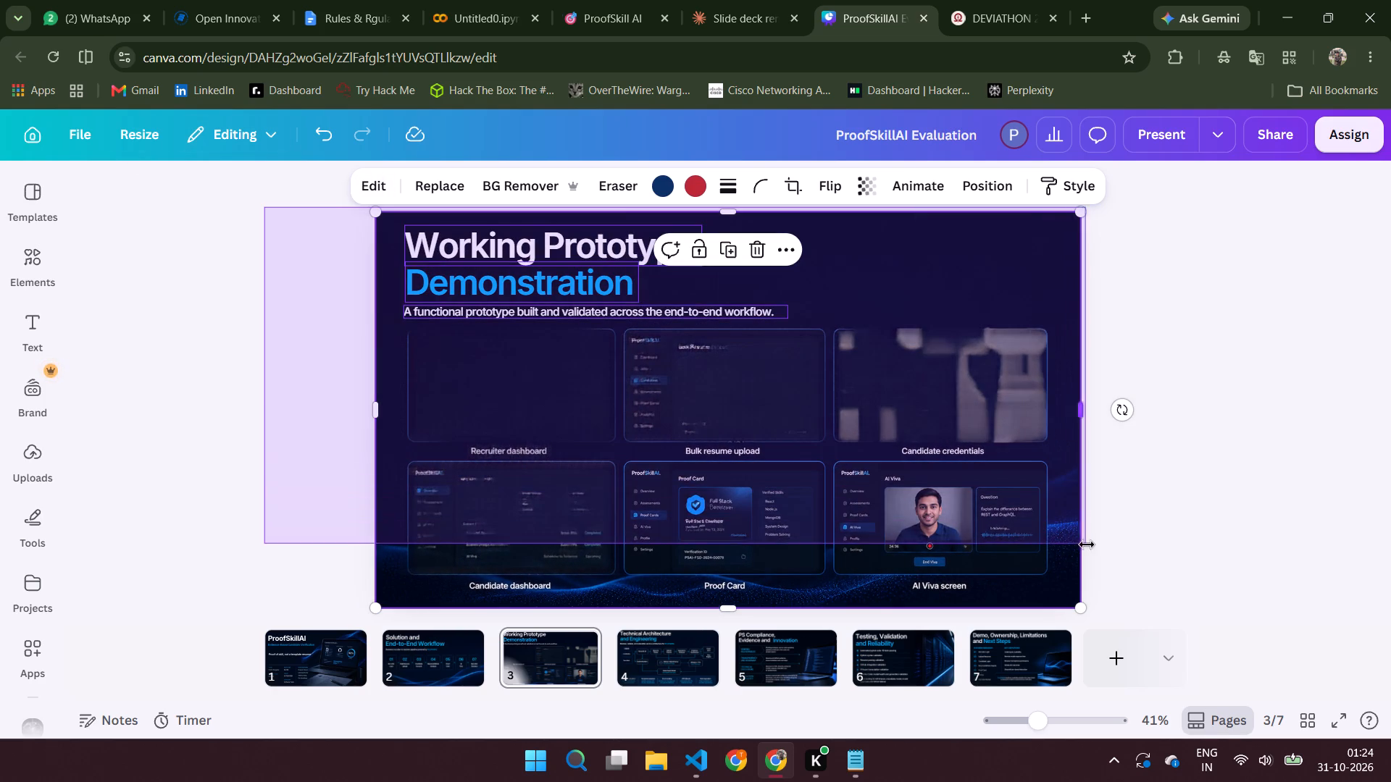
pyautogui.moveTo(1087, 545); pyautogui.dragTo(288, 298)
pyautogui.click(490, 472)
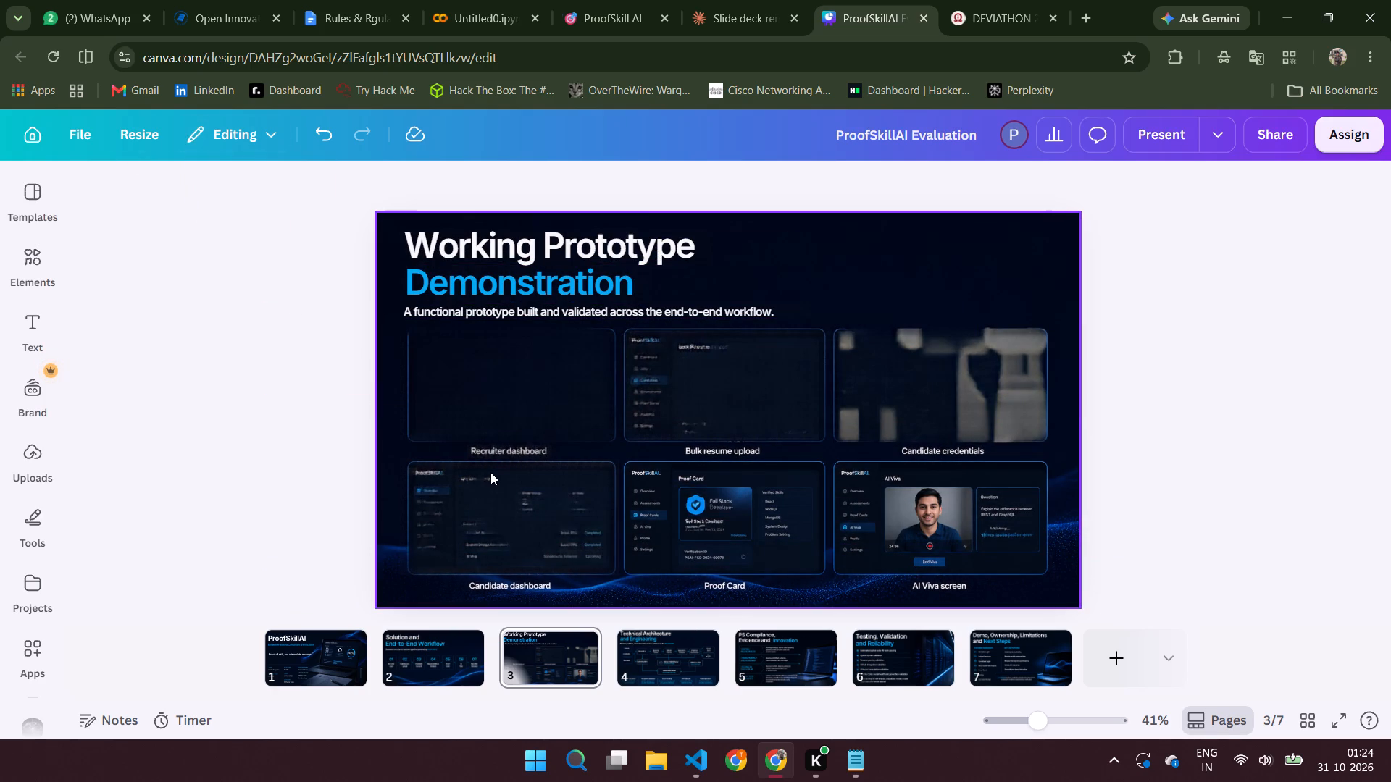
pyautogui.click(490, 472)
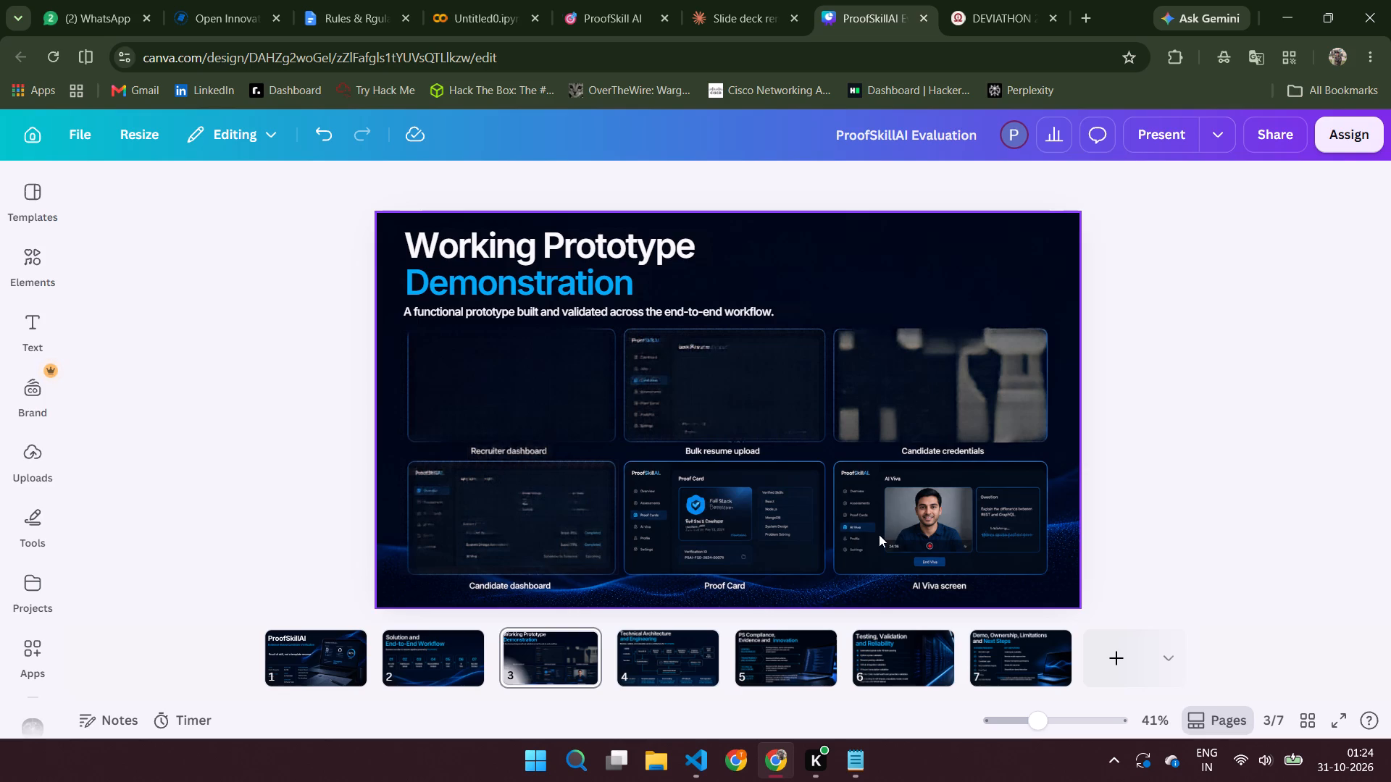
pyautogui.moveTo(977, 525); pyautogui.dragTo(847, 433)
pyautogui.click(1041, 361)
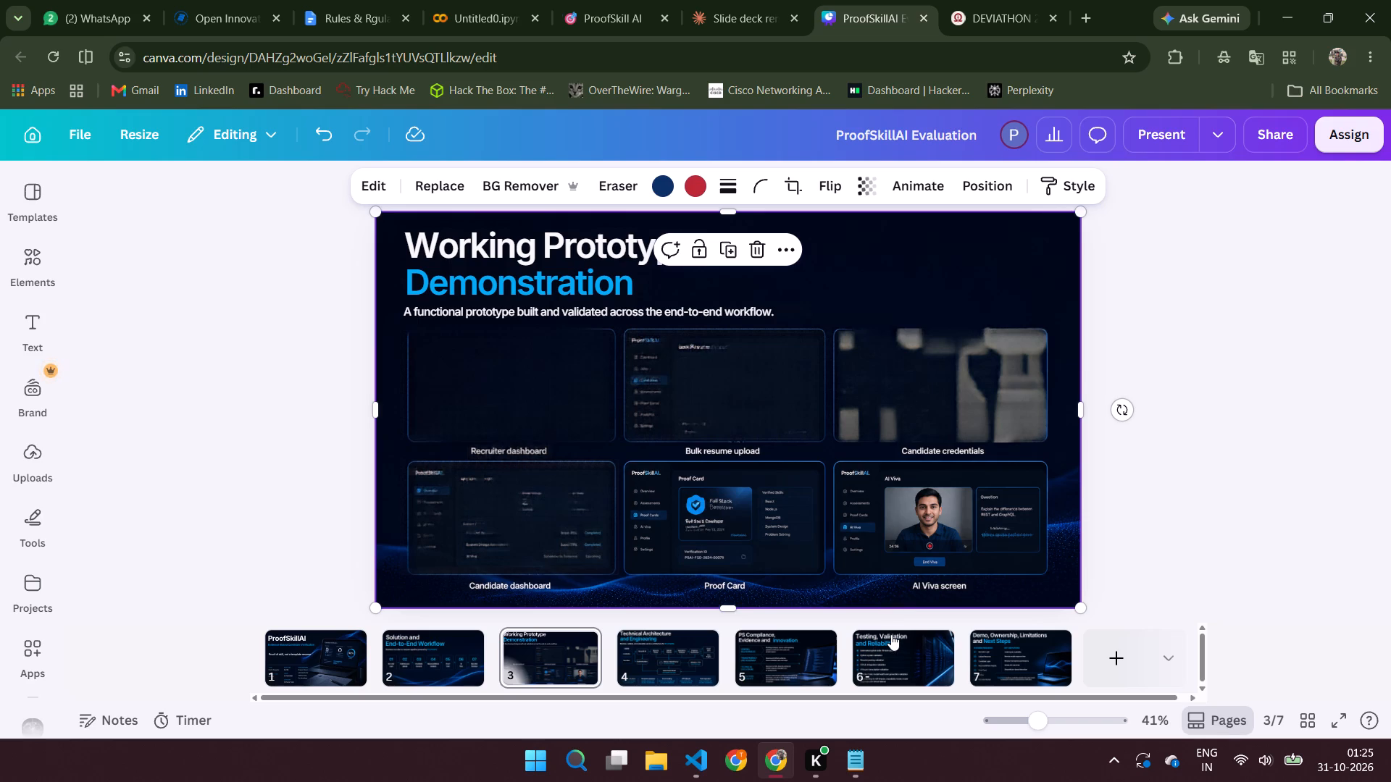
# View slides 6 and 2, and return to slide 3's full-slide mockup image.
pyautogui.click(891, 634)
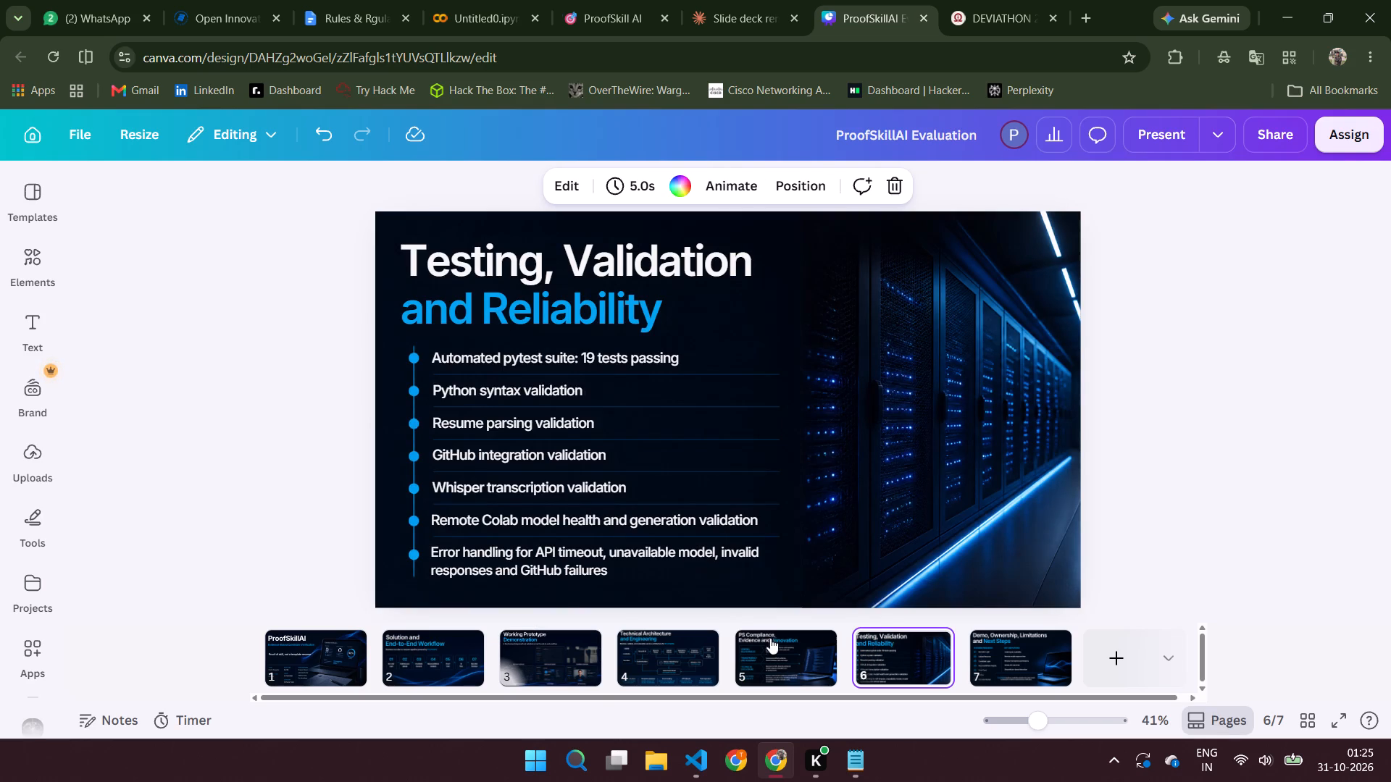
pyautogui.click(459, 665)
pyautogui.click(562, 636)
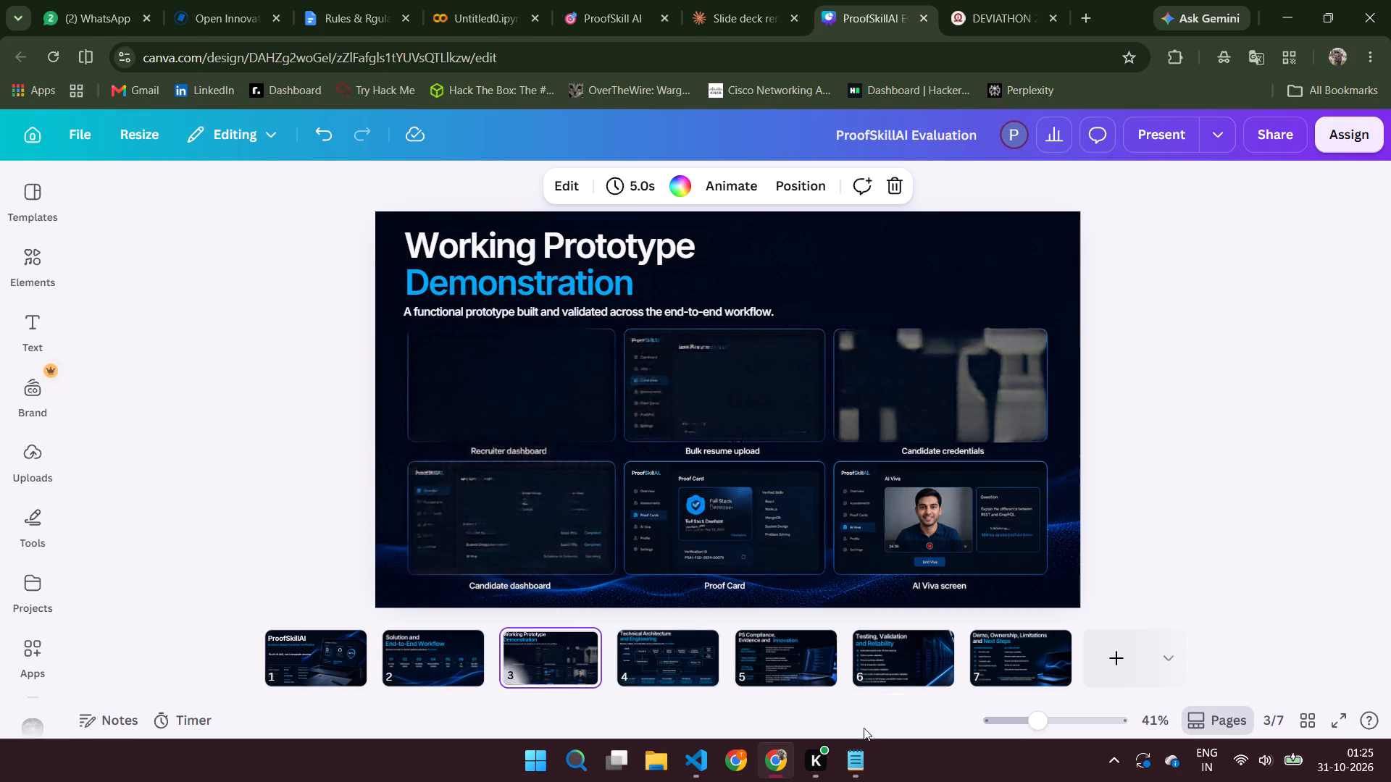
pyautogui.click(895, 471)
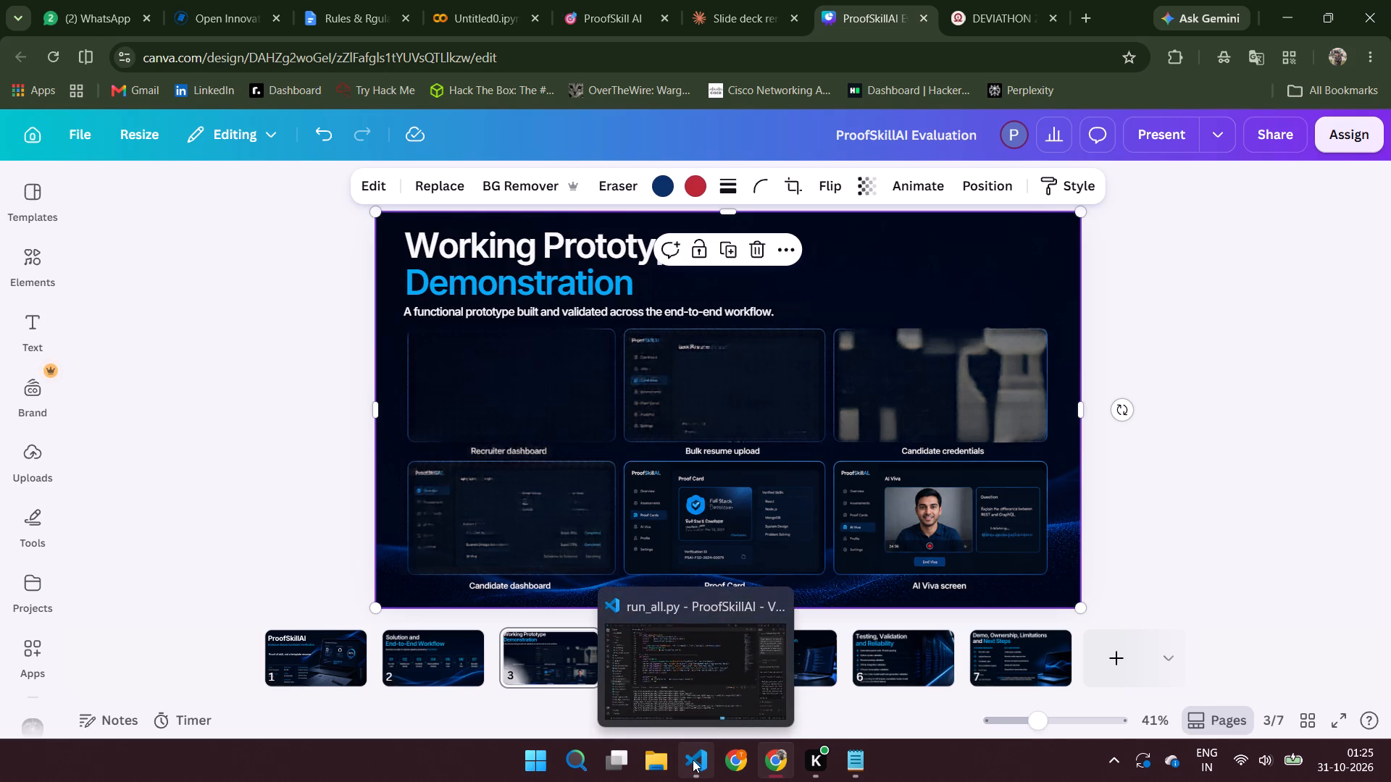
# Switch to the ProofSkill AI app, open the Dashboard of candidate CAND-0001, and go to the app page.
pyautogui.click(640, 0)
pyautogui.scroll(3, 500, 453)
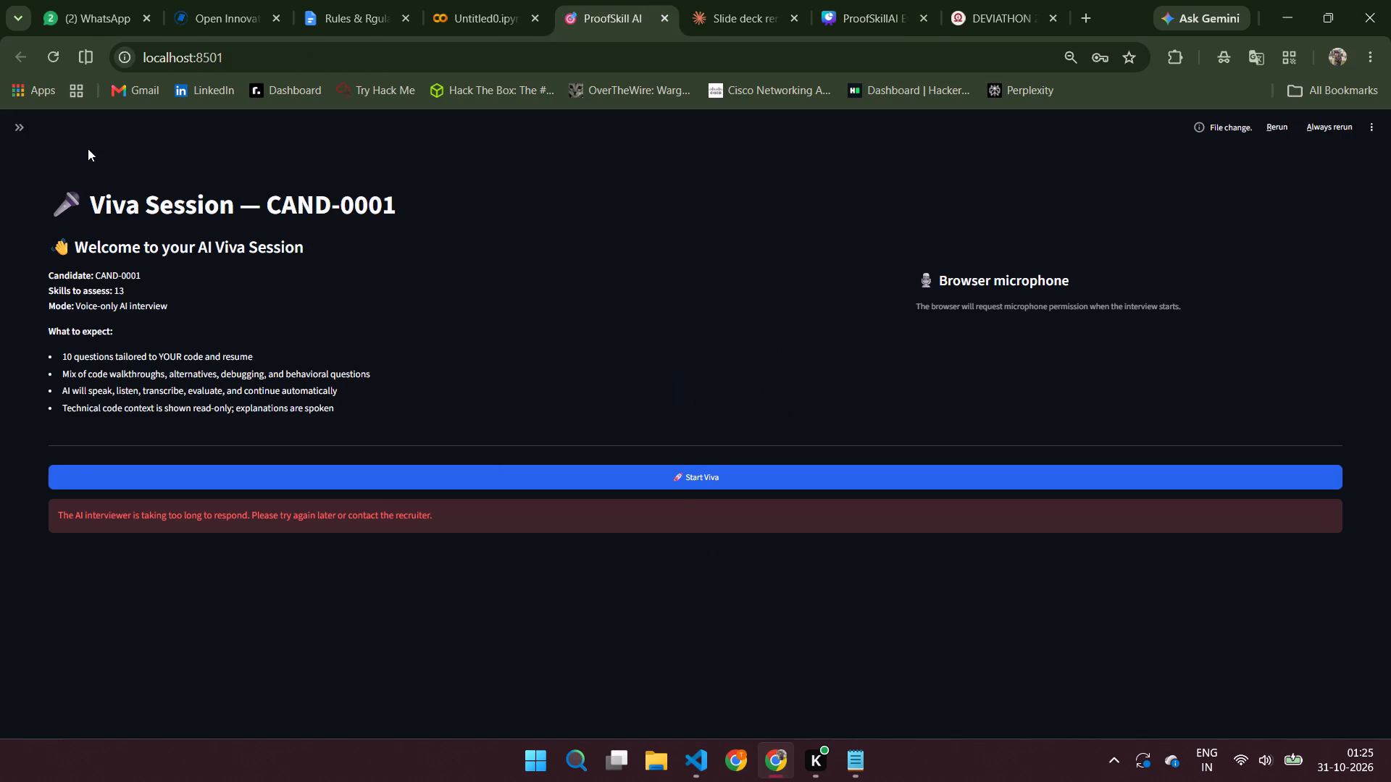
pyautogui.click(16, 129)
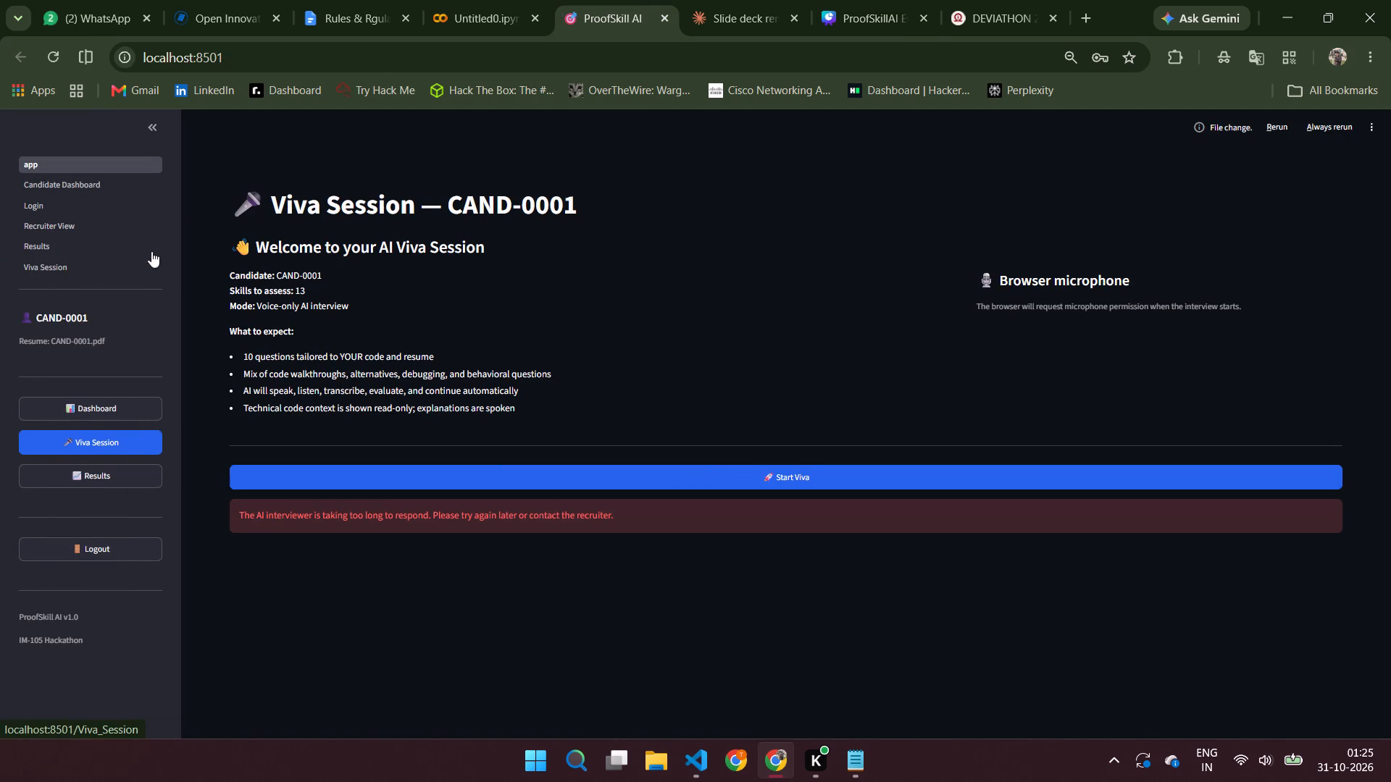
pyautogui.click(78, 405)
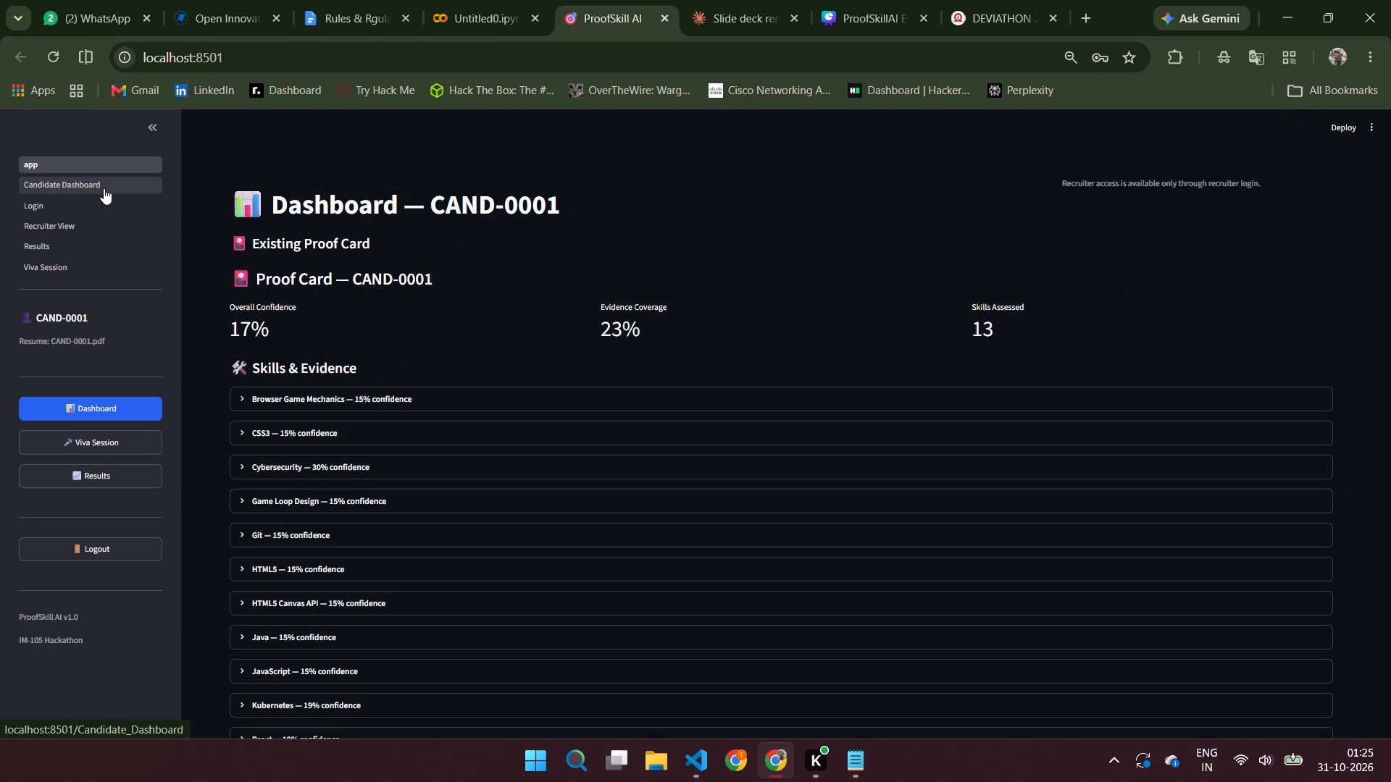
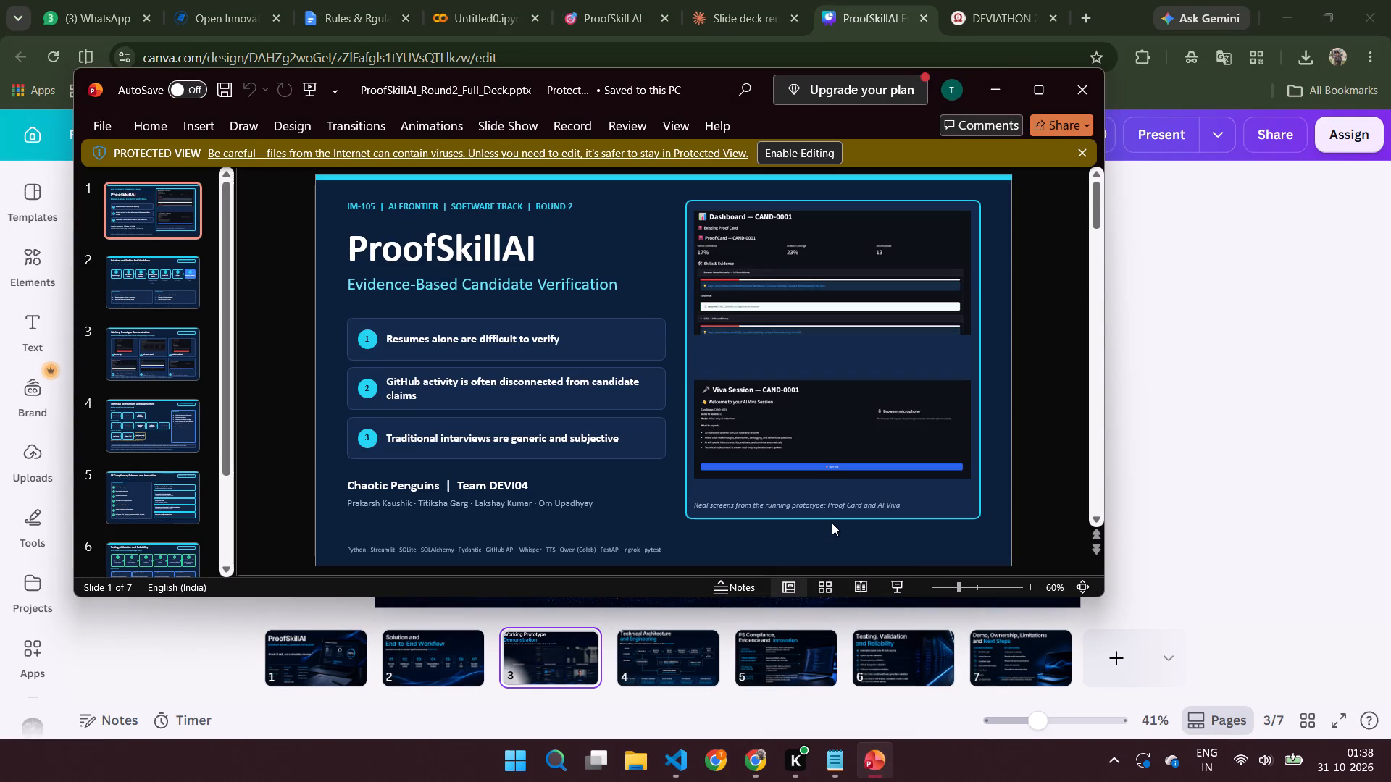
pyautogui.scroll(-3, 832, 523)
pyautogui.scroll(1, 832, 523)
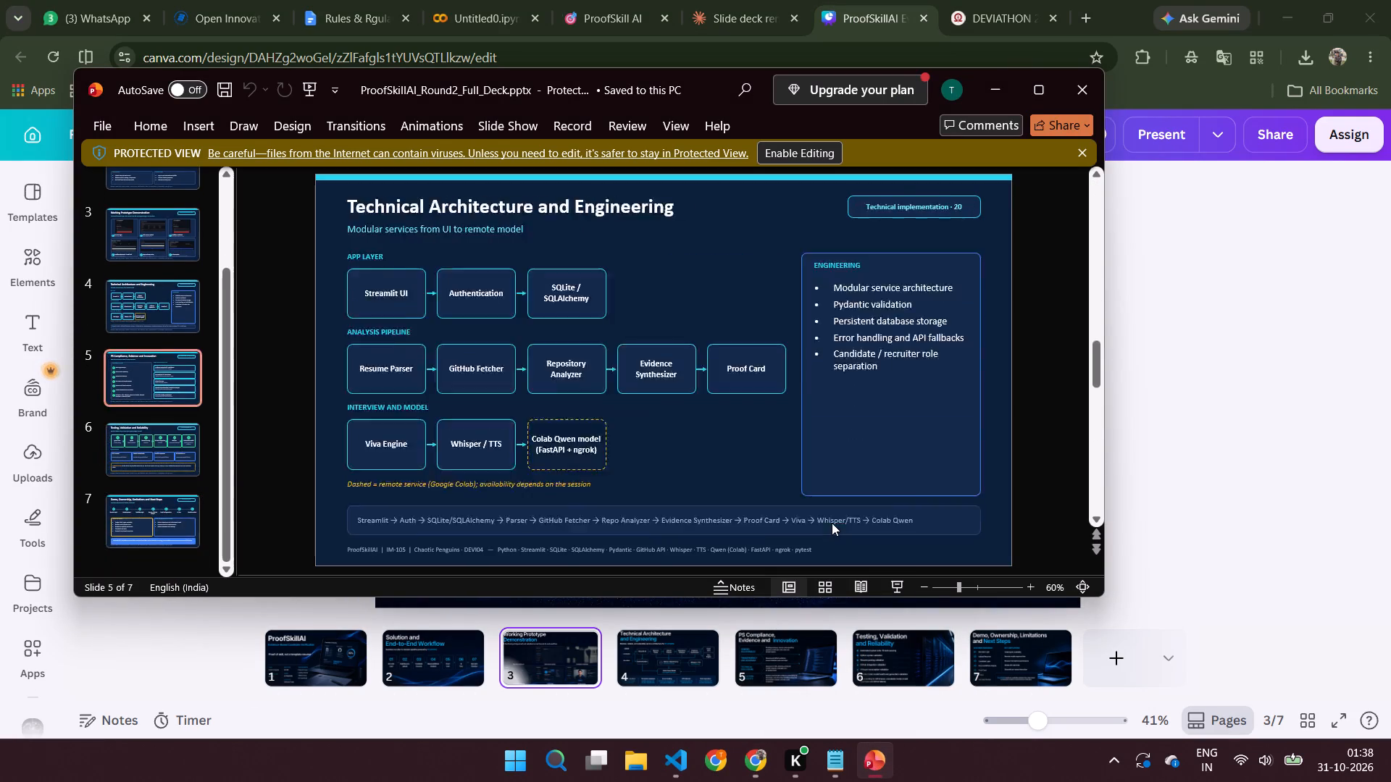
pyautogui.scroll(2, 832, 523)
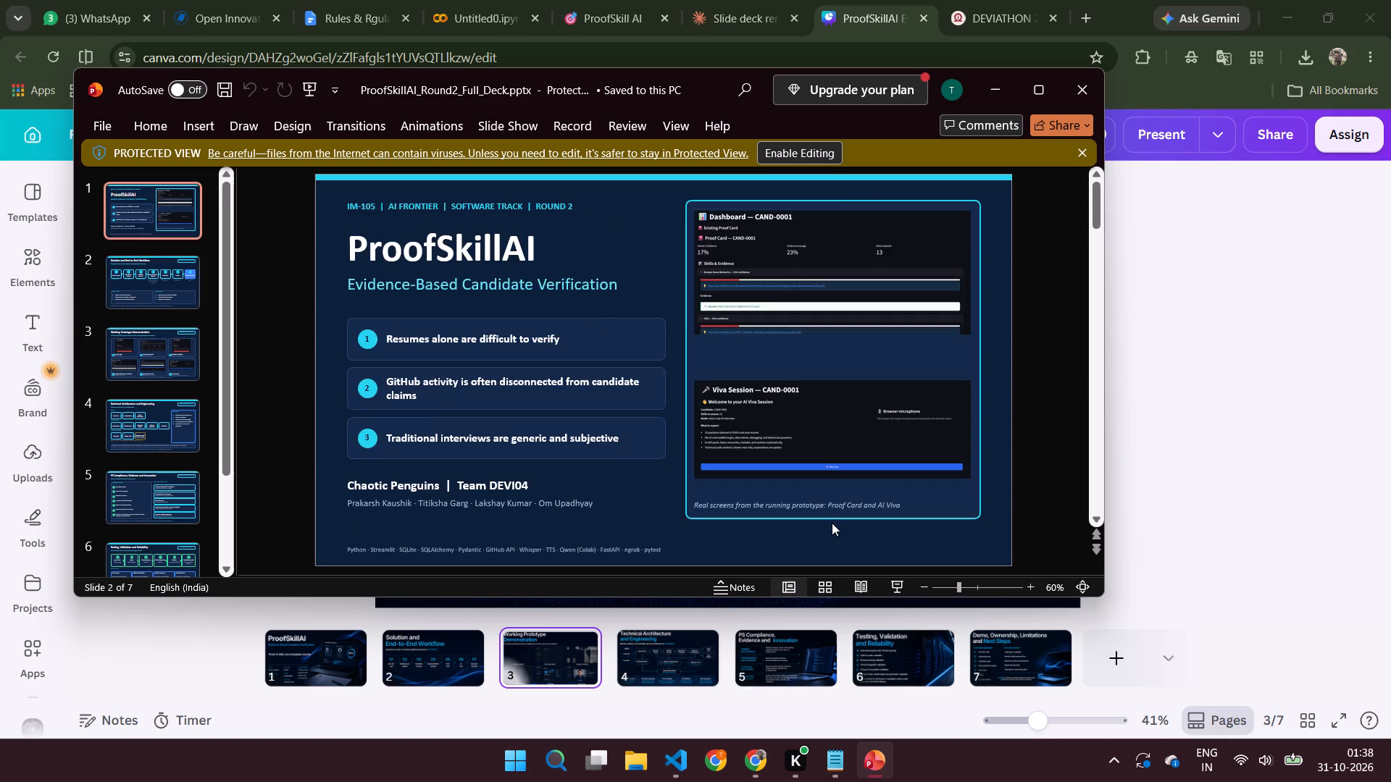
pyautogui.scroll(-1, 832, 523)
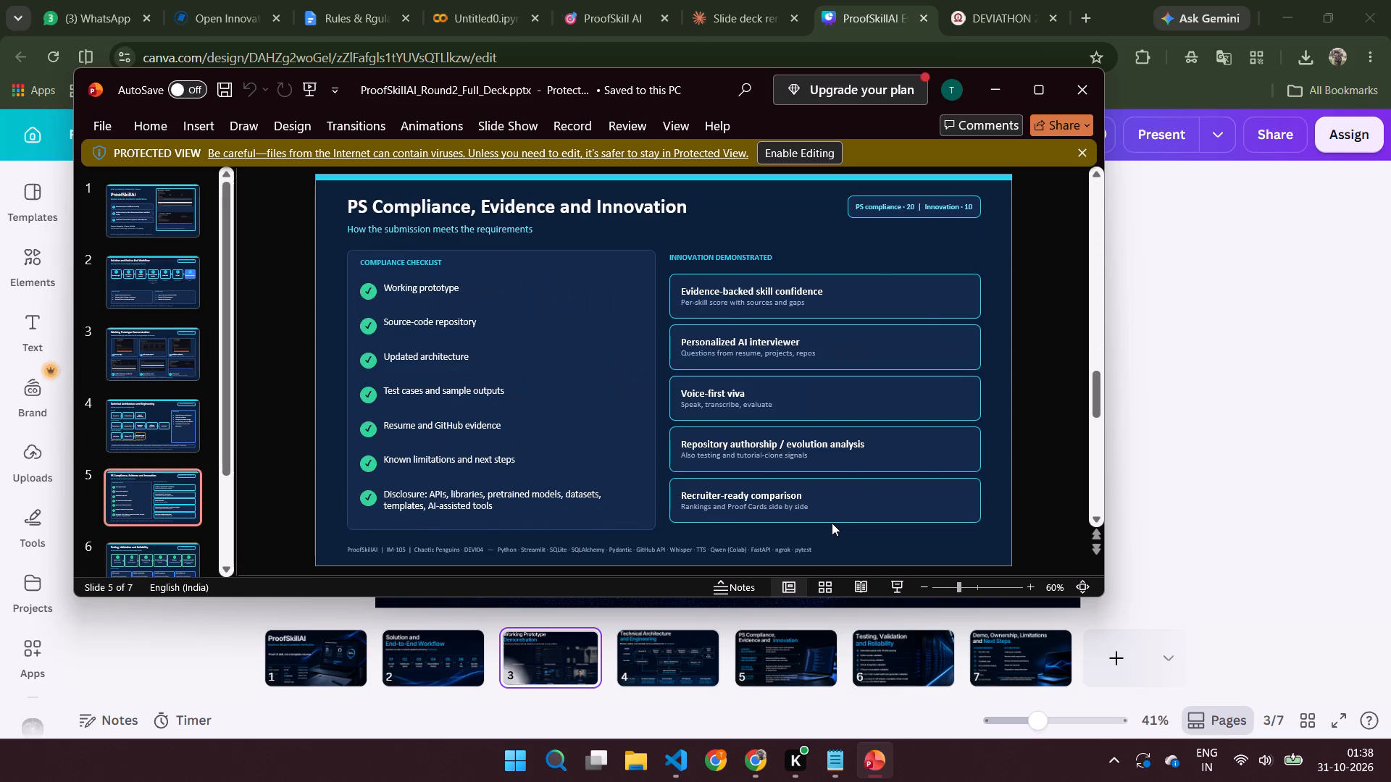
pyautogui.scroll(-5, 832, 523)
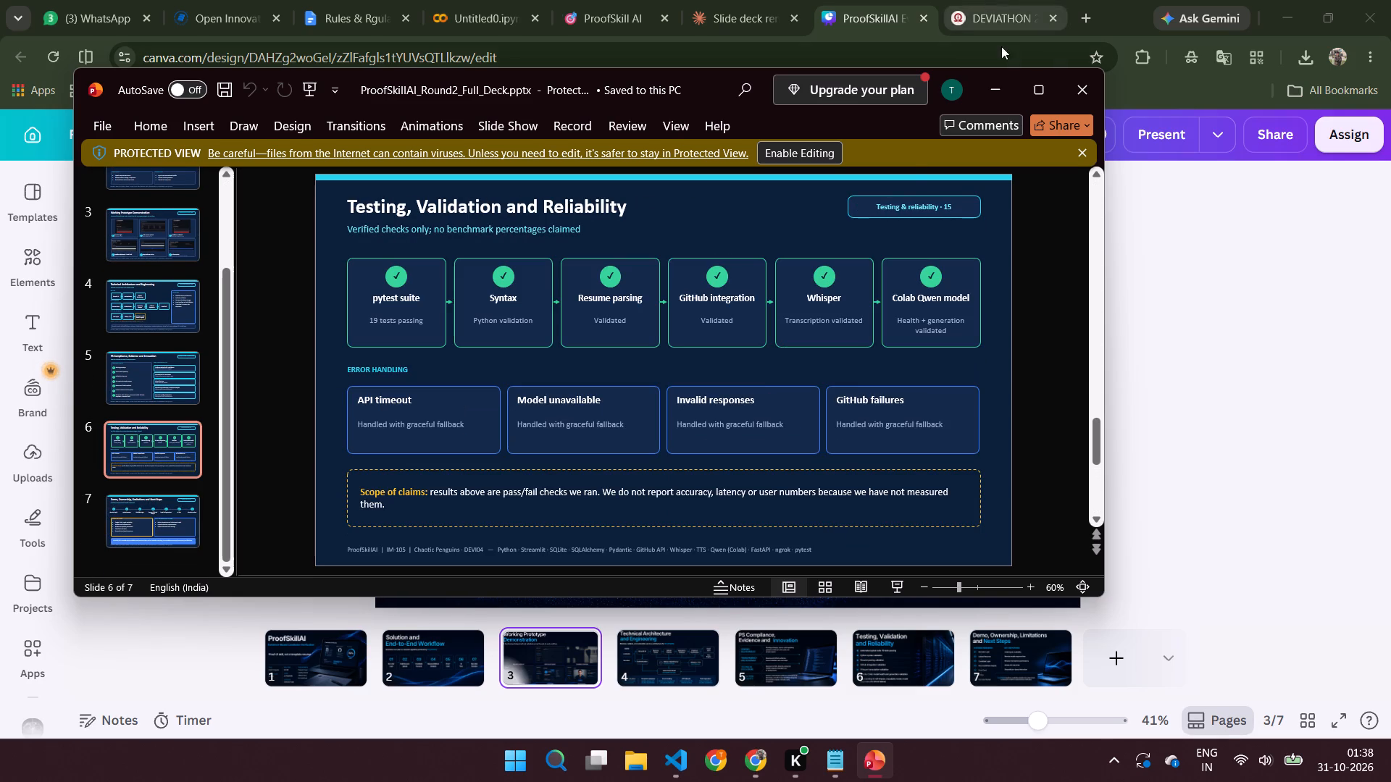
# Maximize the PowerPoint window and enable editing for the protected presentation.
pyautogui.click(1041, 96)
pyautogui.click(721, 87)
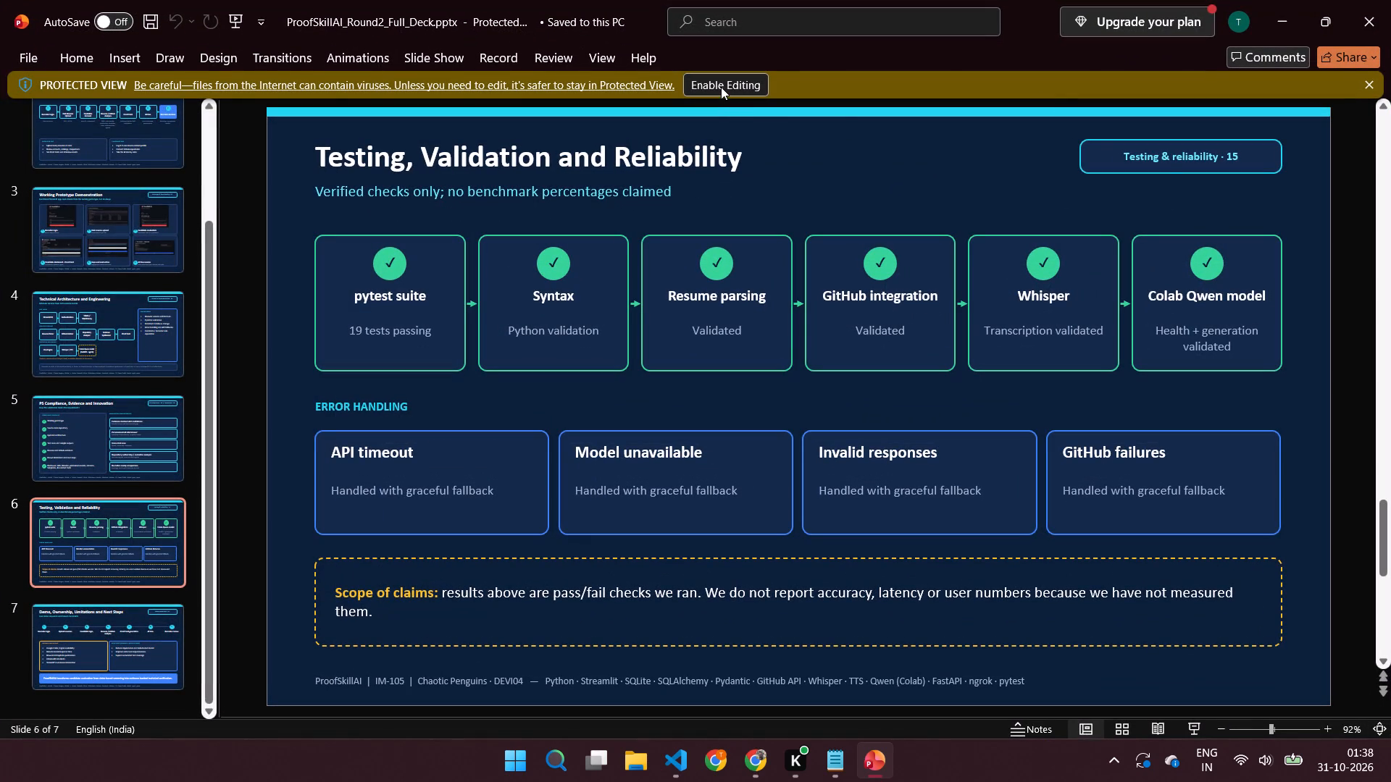
# Delete the three numbered problem boxes, with their badges and text, from the title slide.
pyautogui.scroll(6, 945, 302)
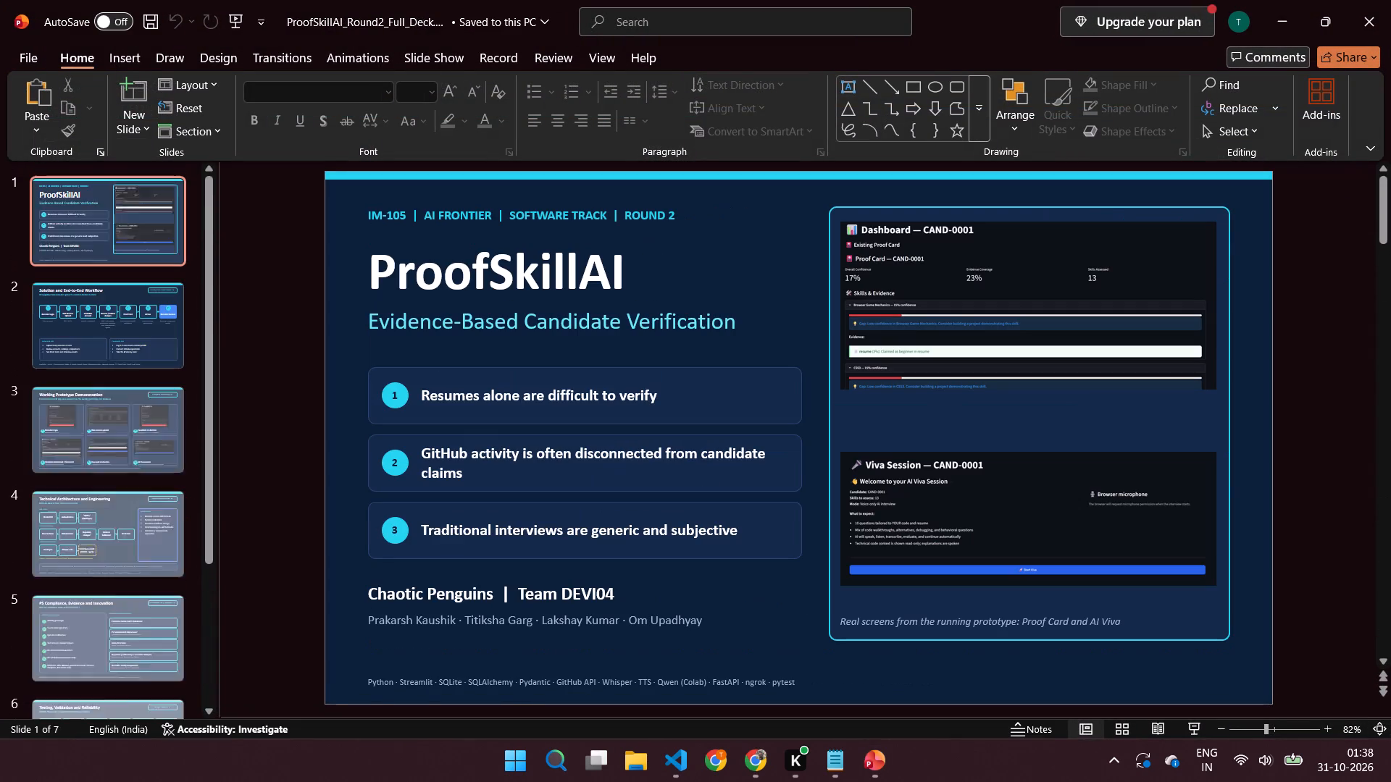
pyautogui.scroll(12, 945, 302)
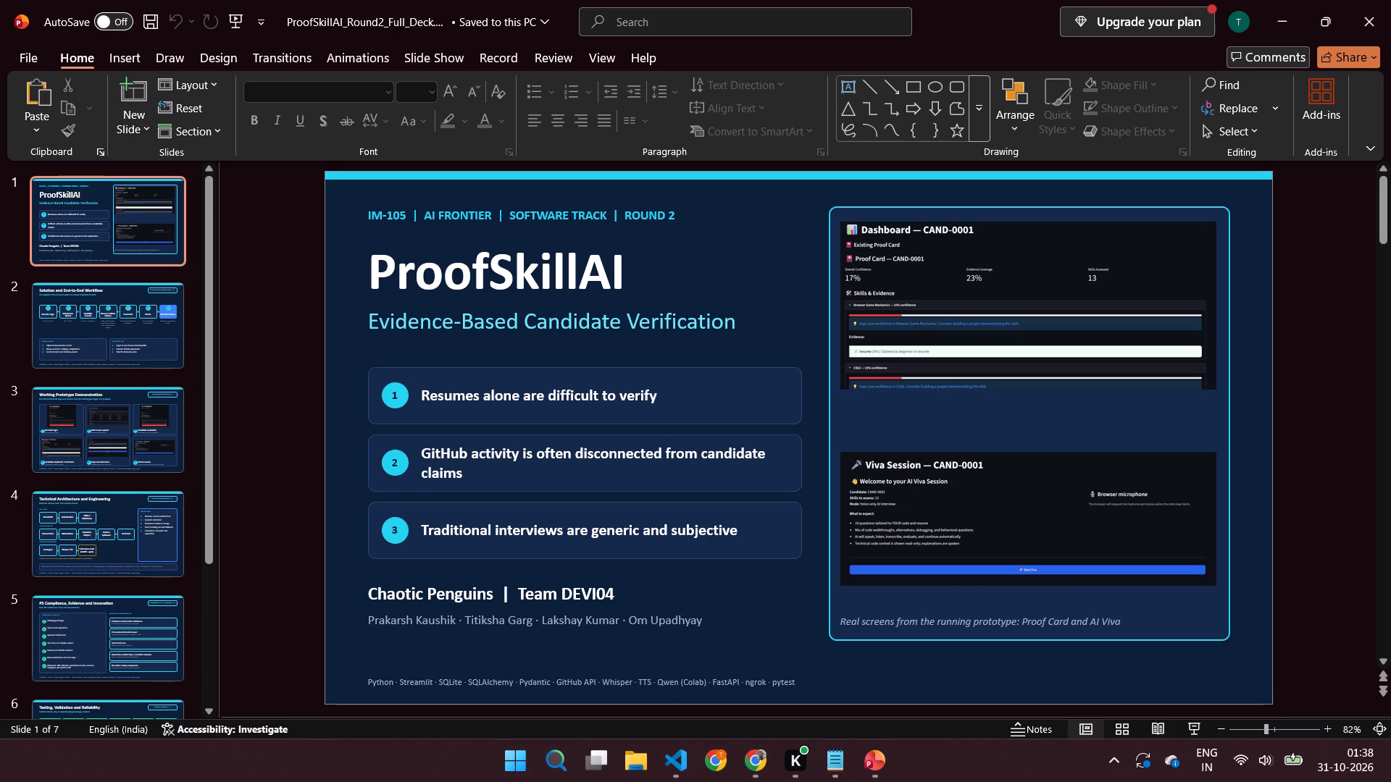
pyautogui.click(572, 369)
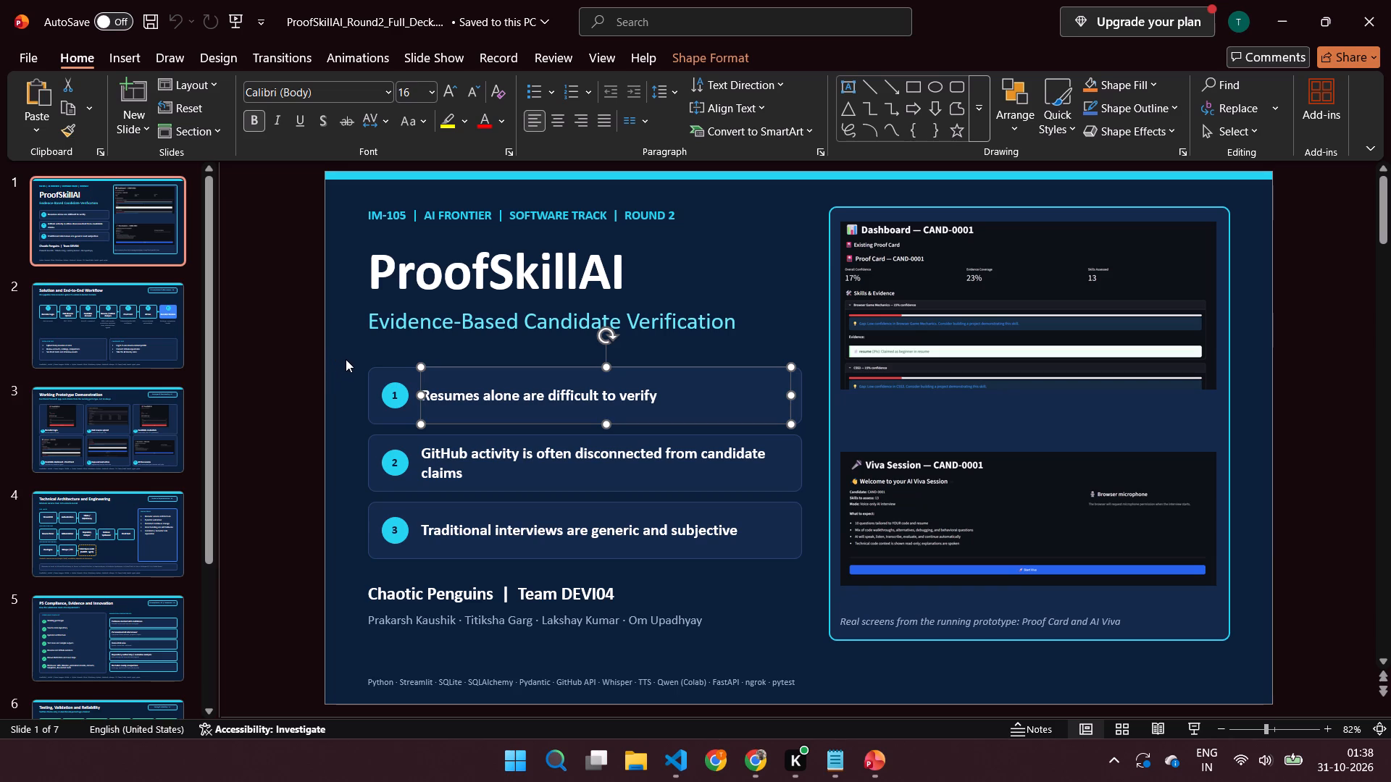
pyautogui.moveTo(346, 359); pyautogui.dragTo(801, 635)
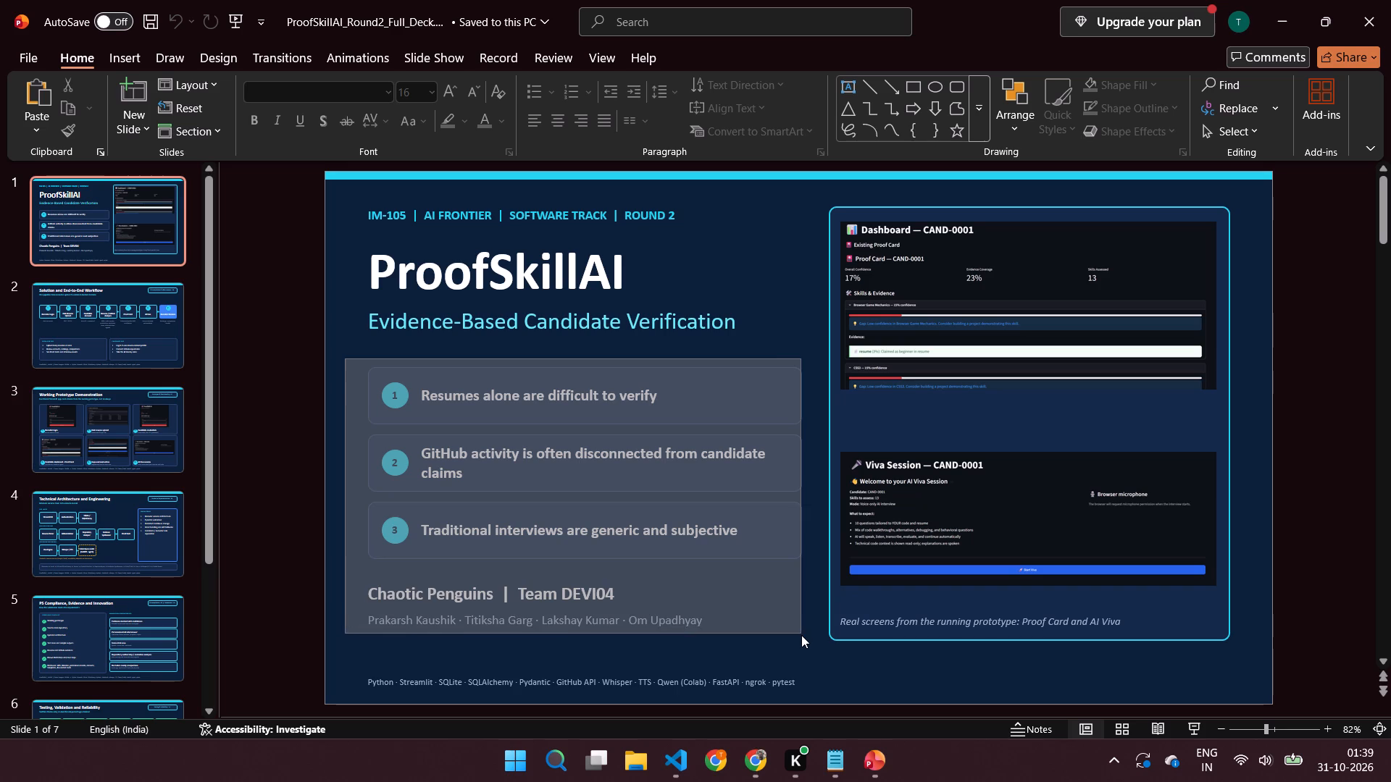
pyautogui.moveTo(801, 635); pyautogui.dragTo(813, 569)
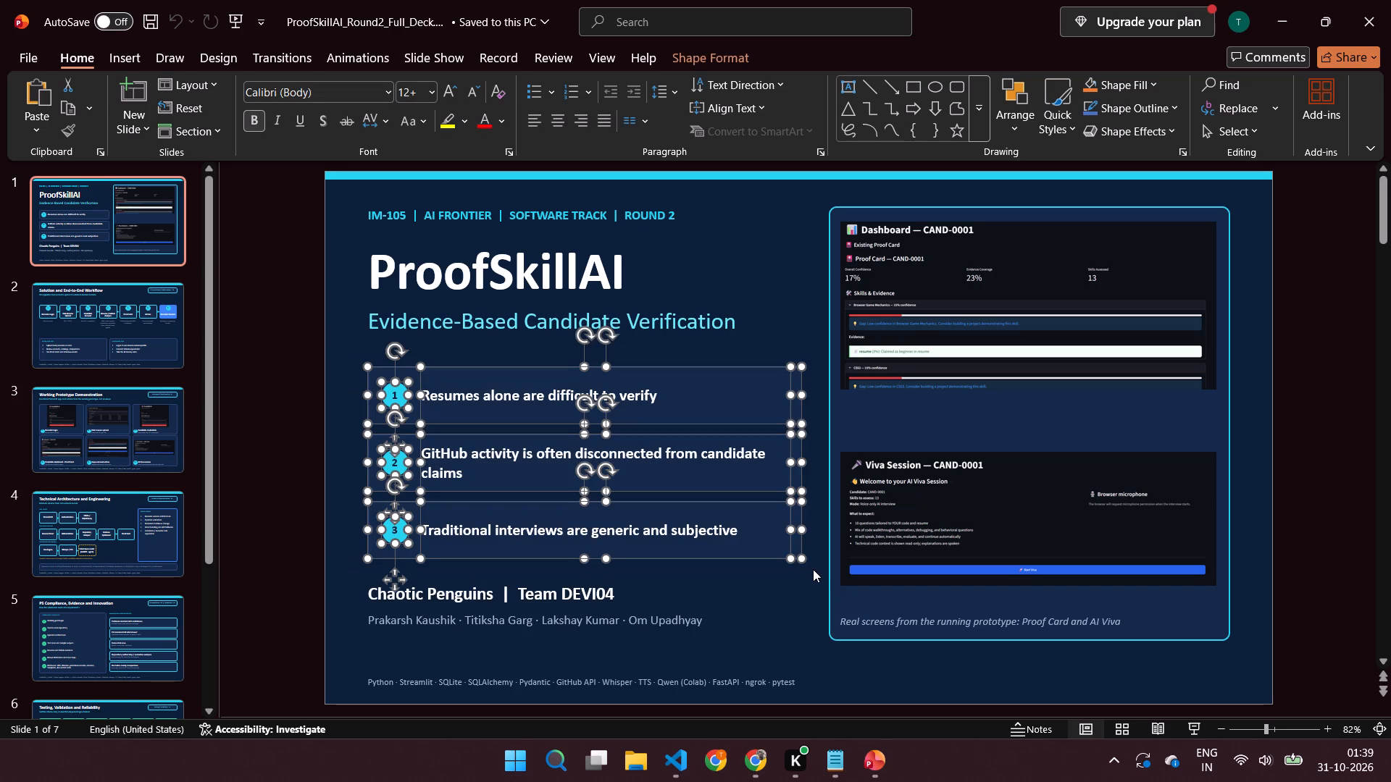
pyautogui.moveTo(718, 536); pyautogui.dragTo(678, 550)
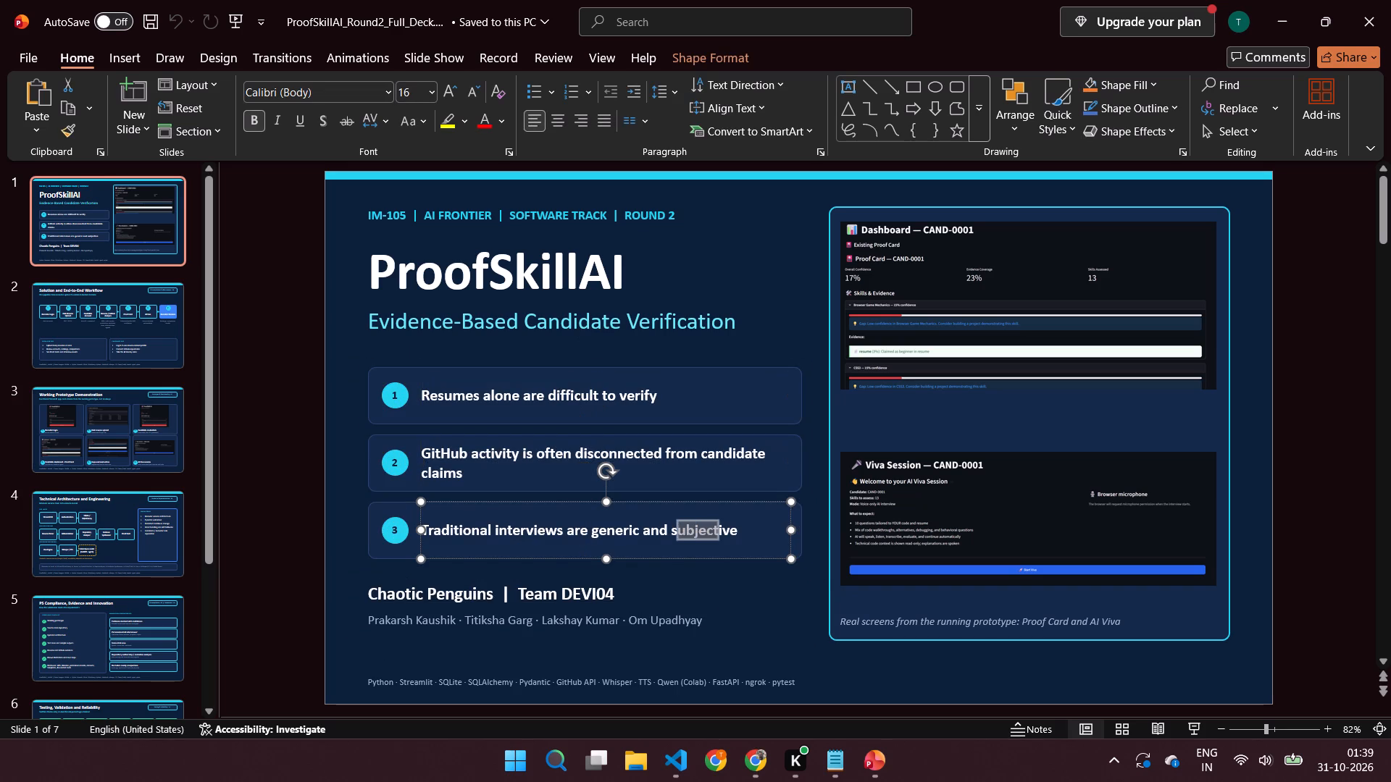
pyautogui.moveTo(678, 550); pyautogui.dragTo(783, 534)
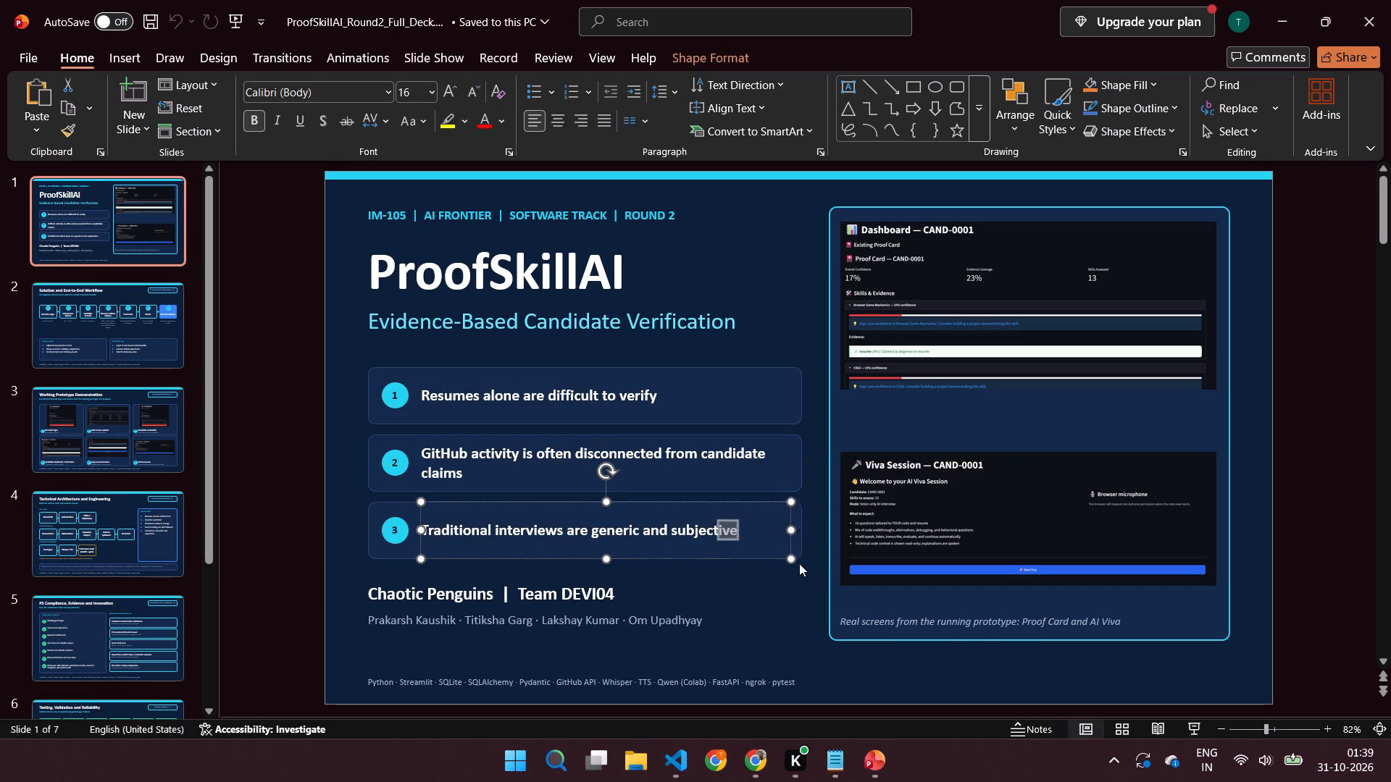
pyautogui.click(799, 563)
pyautogui.moveTo(818, 573); pyautogui.dragTo(403, 314)
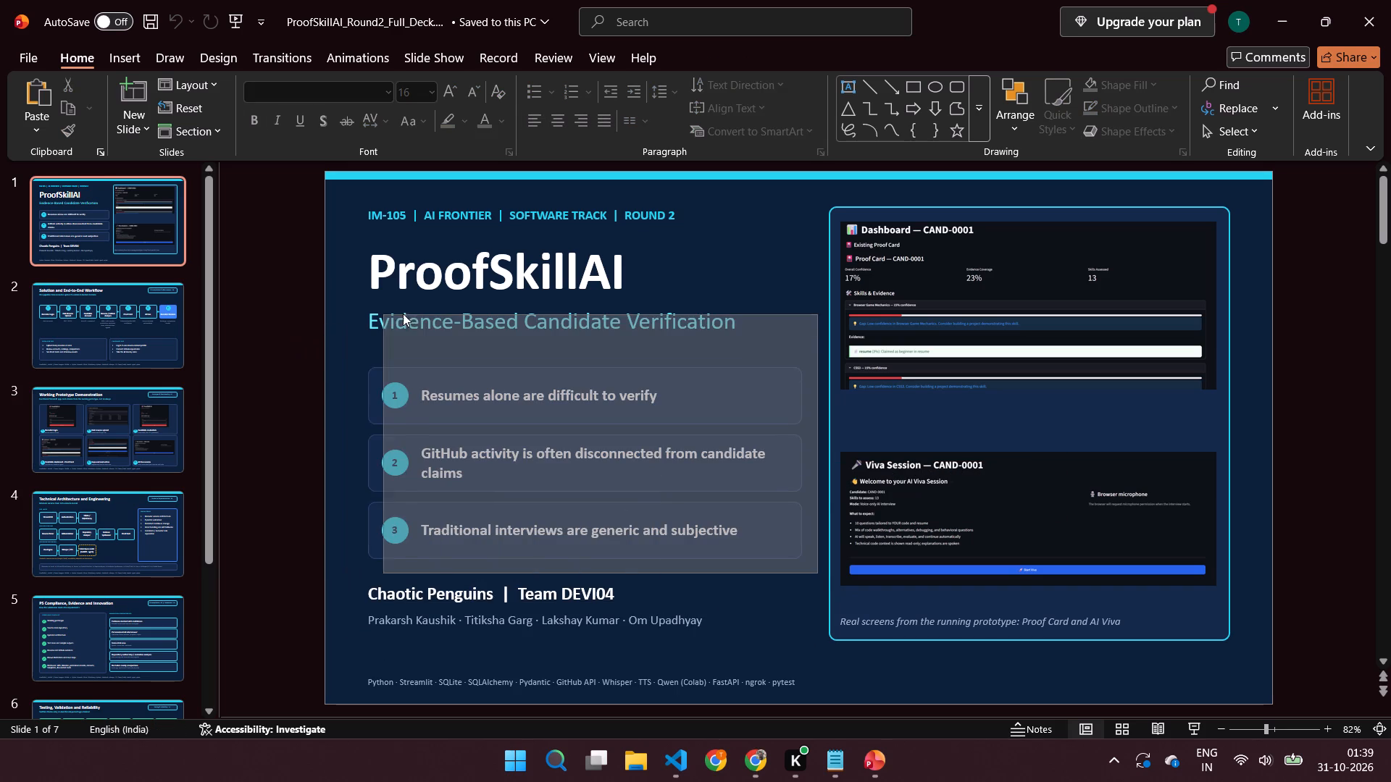
pyautogui.moveTo(403, 314); pyautogui.dragTo(354, 347)
pyautogui.press('Delete')
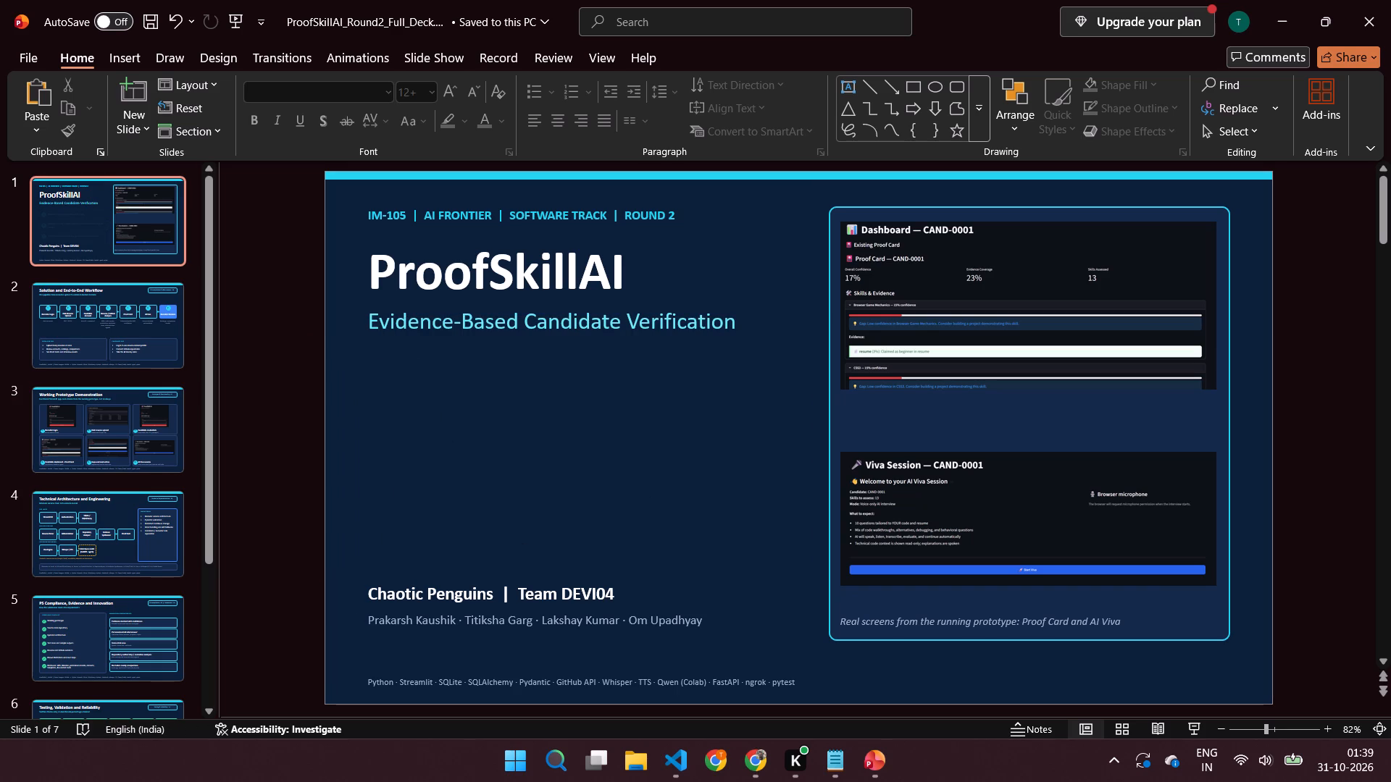
# Delete the technology stack footer text box along the bottom of the title slide.
pyautogui.click(497, 681)
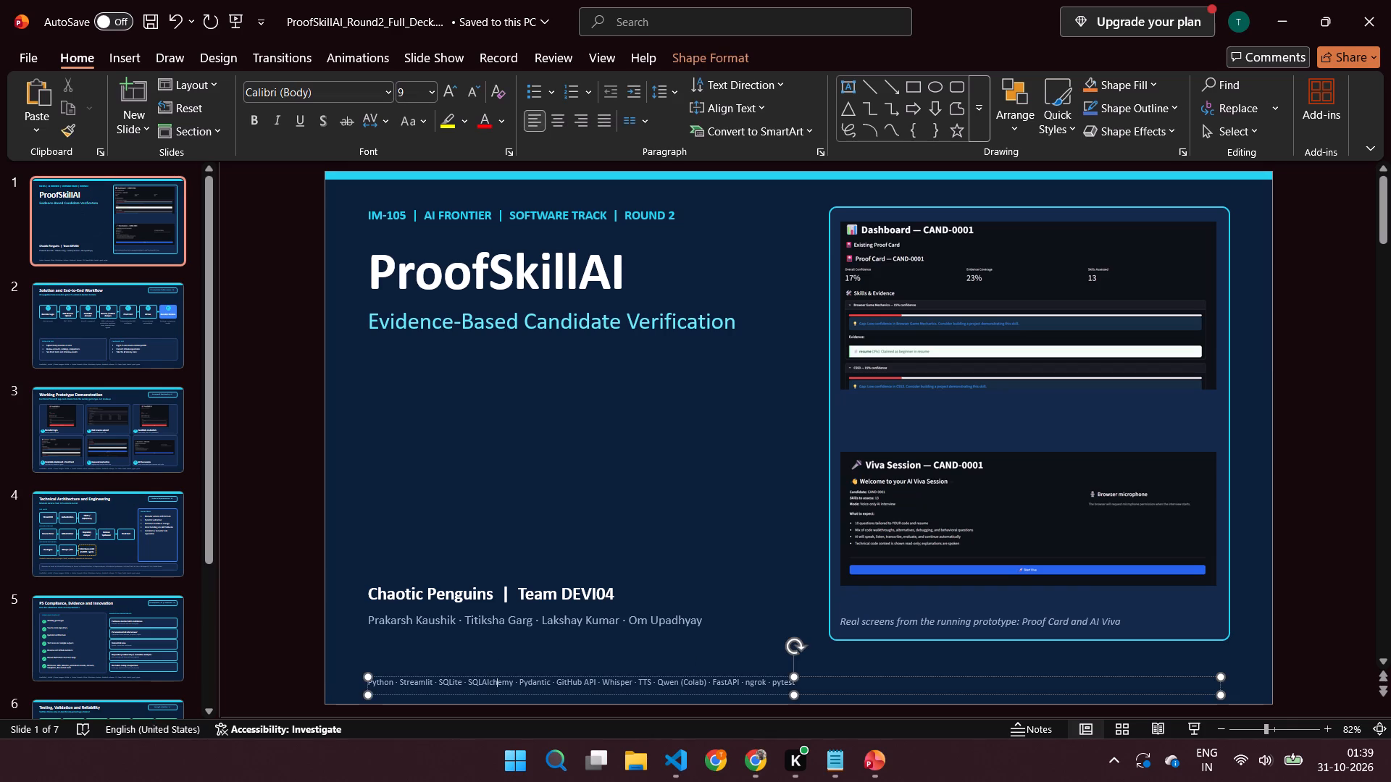
pyautogui.press('Delete')
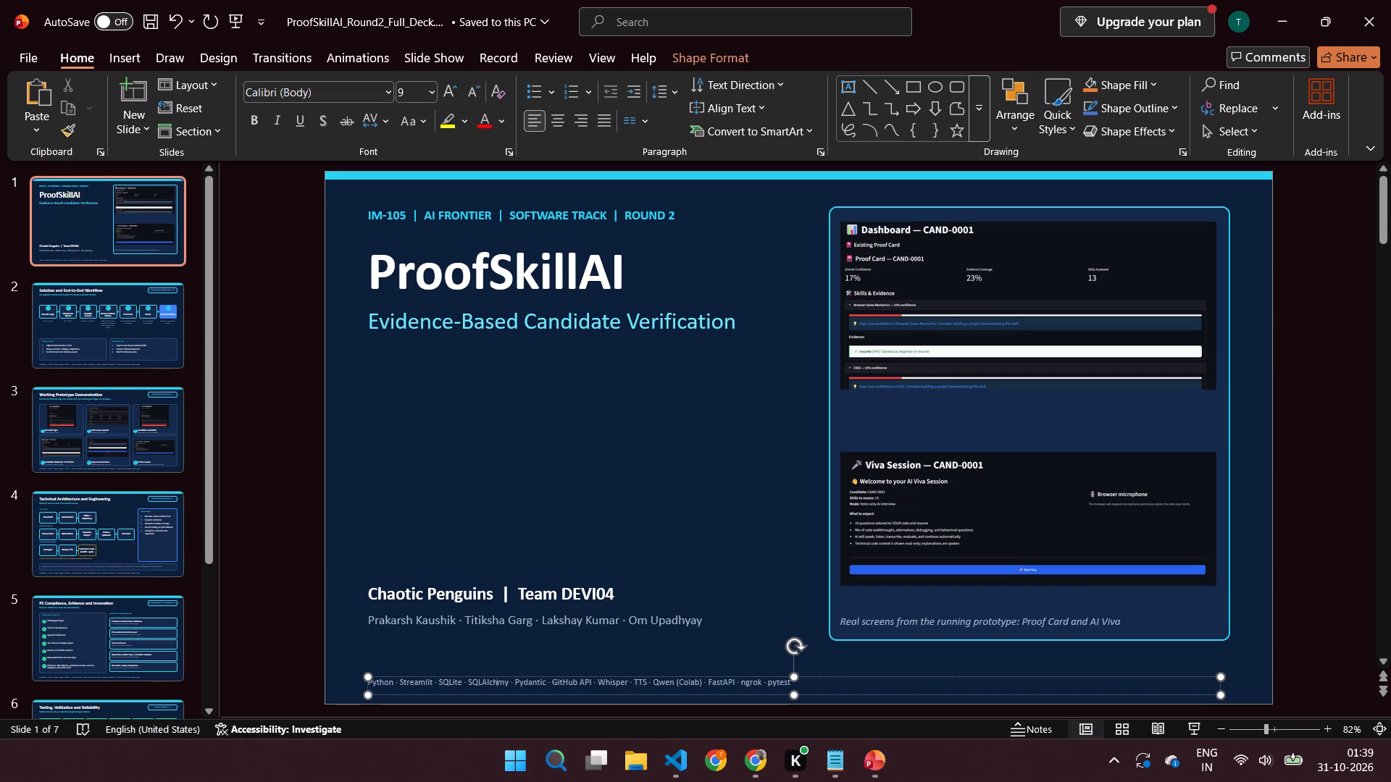
pyautogui.click(824, 676)
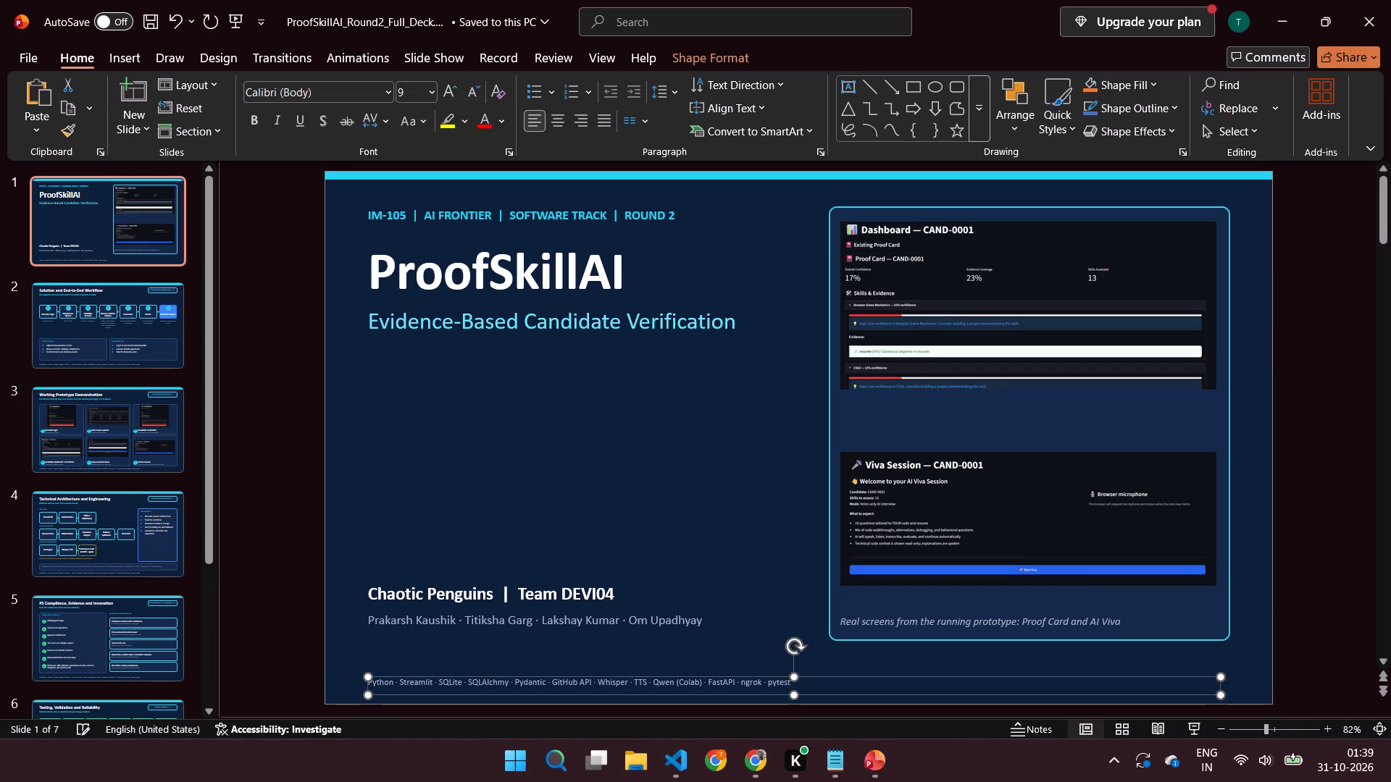
pyautogui.press('Delete')
# Delete the Dashboard — CAND-0001 screenshot from the framed image area on the title slide.
pyautogui.click(1027, 462)
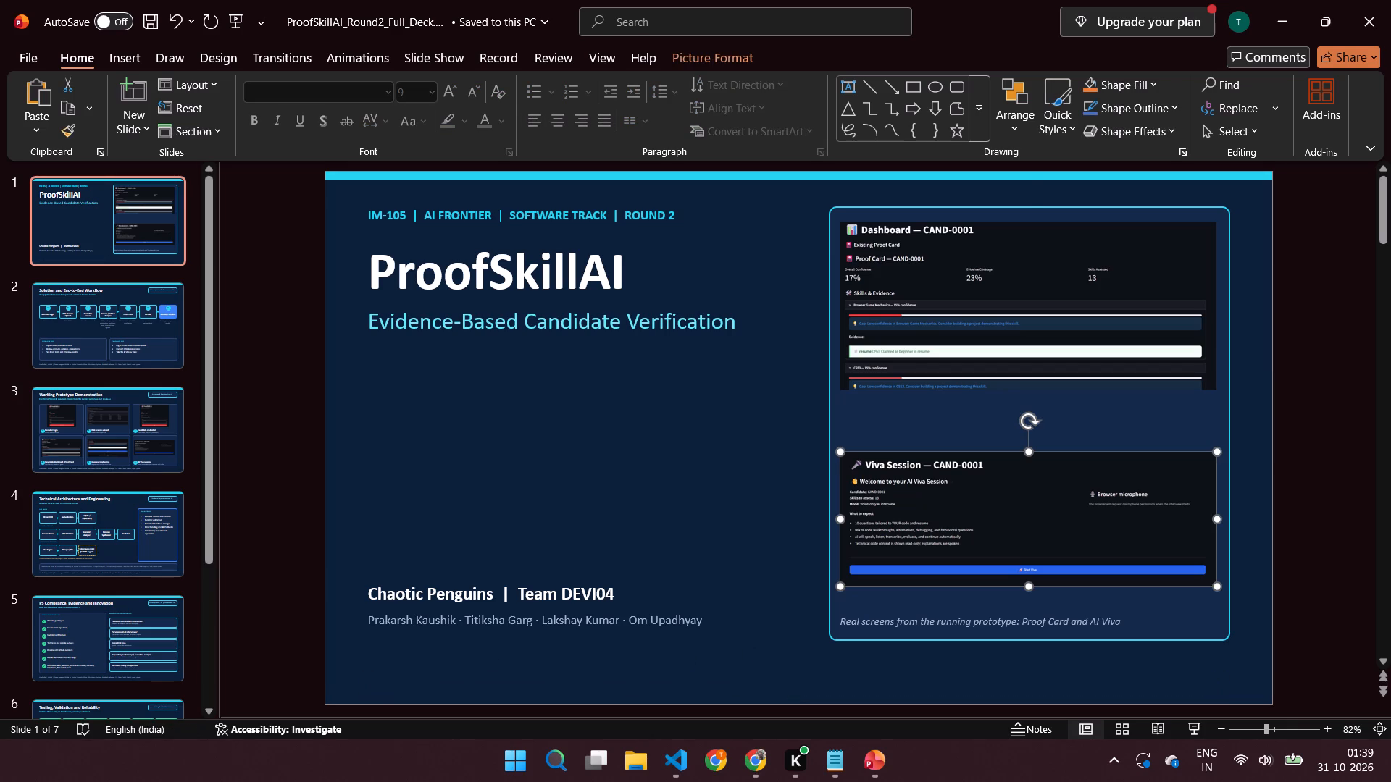
pyautogui.click(966, 273)
pyautogui.press('Delete')
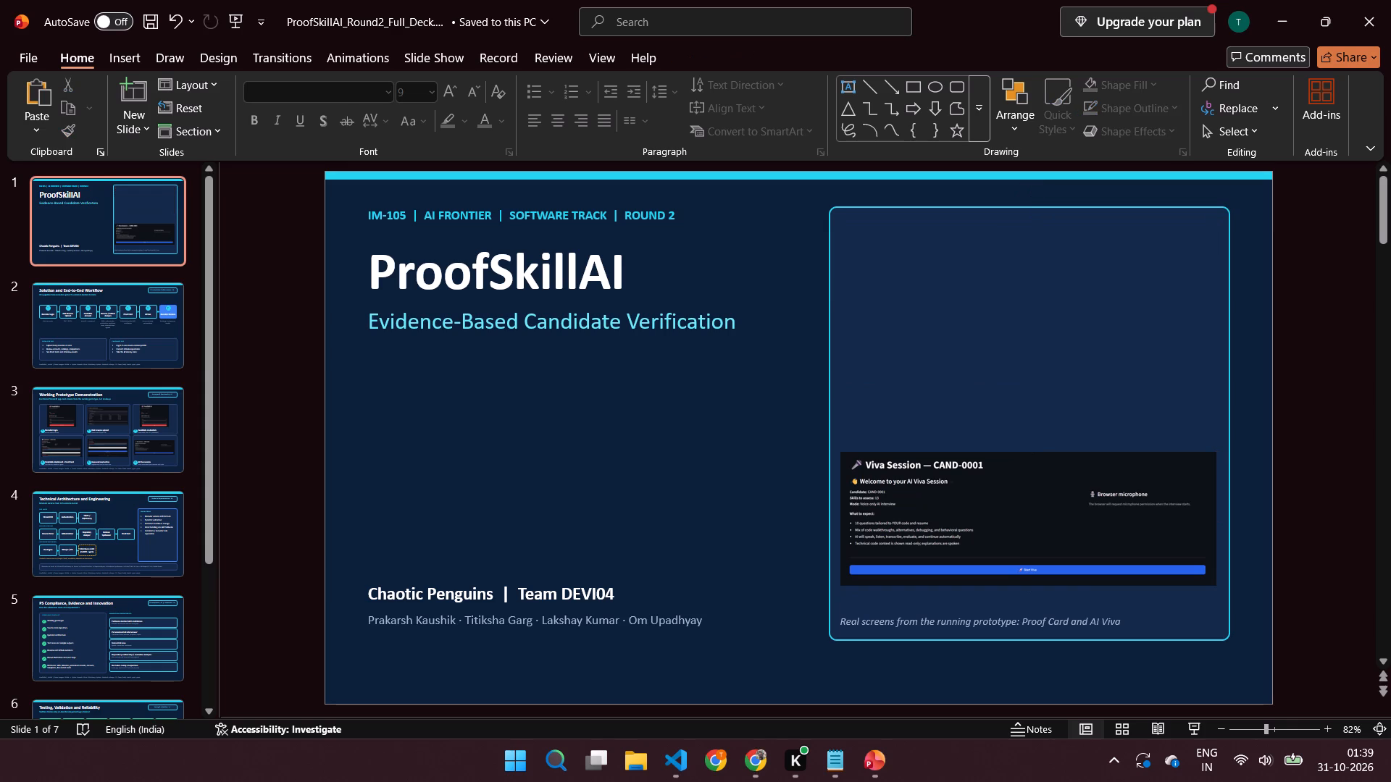
# Delete the Viva Session — CAND-0001 screenshot and the italic caption beneath it from the framed area on the title slide.
pyautogui.click(1021, 558)
pyautogui.press('Delete')
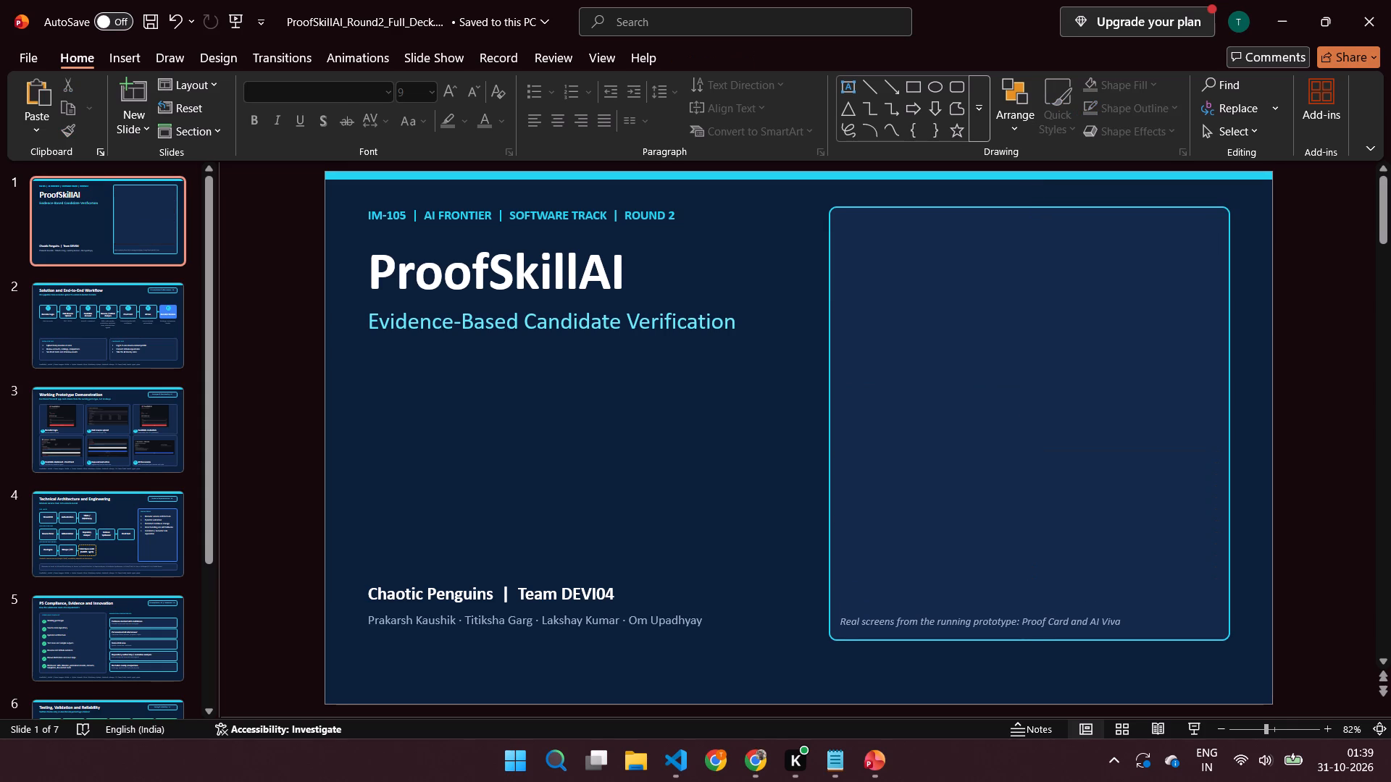
pyautogui.click(987, 622)
pyautogui.click(985, 616)
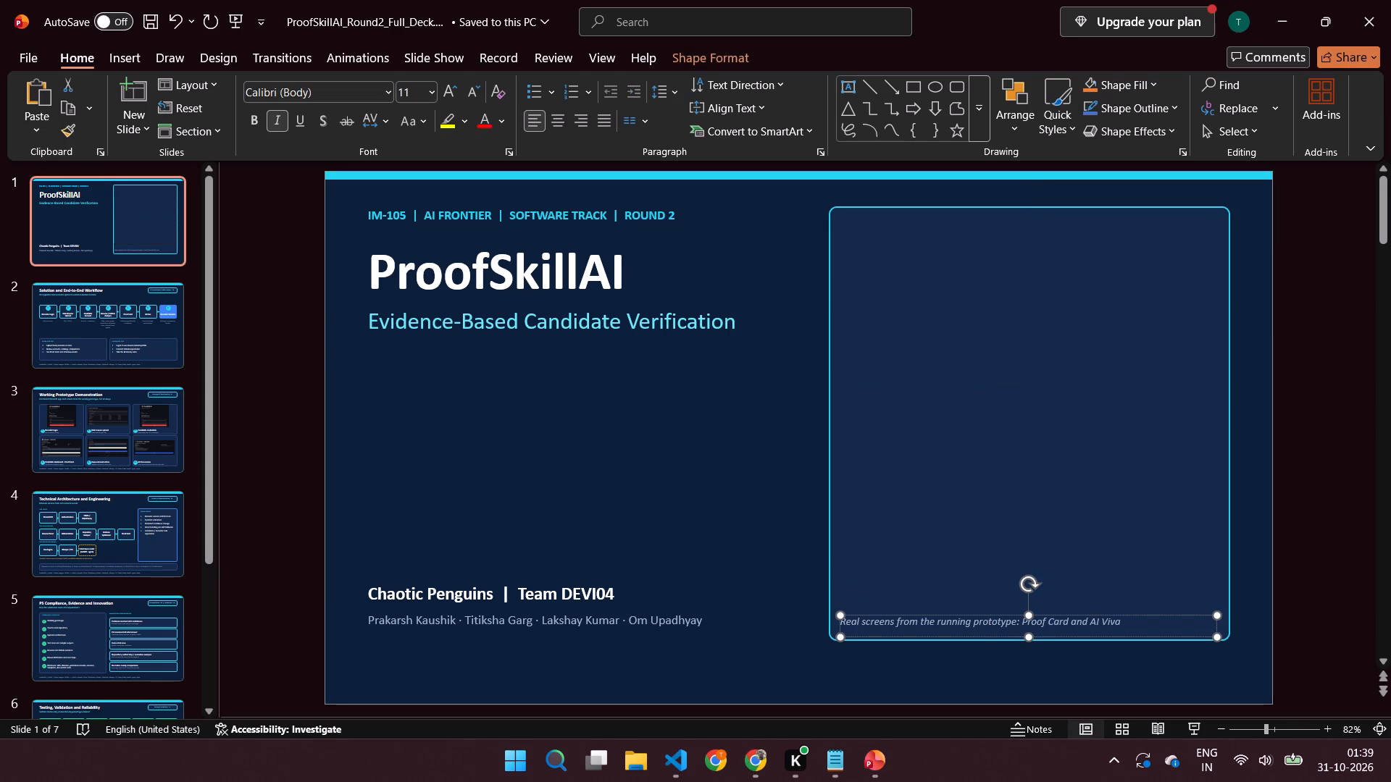
pyautogui.press('Delete')
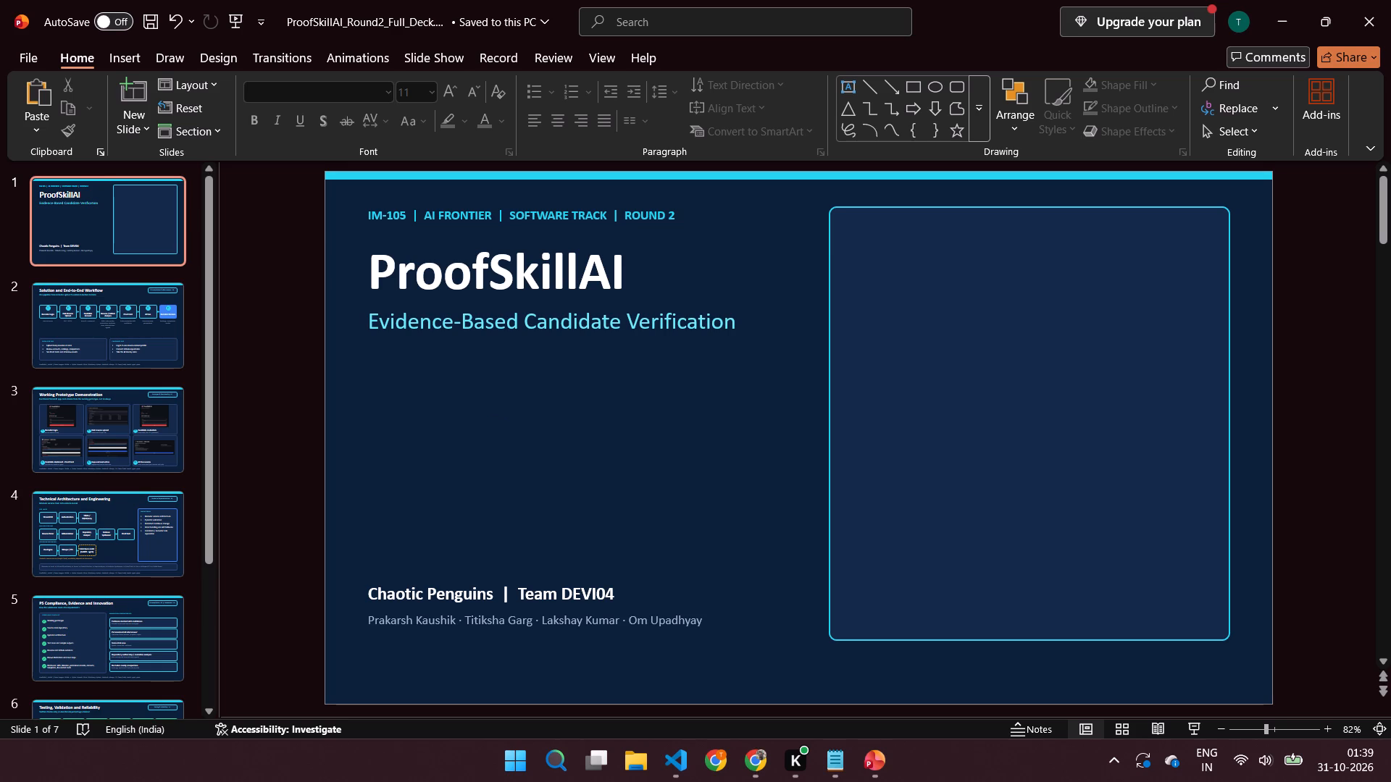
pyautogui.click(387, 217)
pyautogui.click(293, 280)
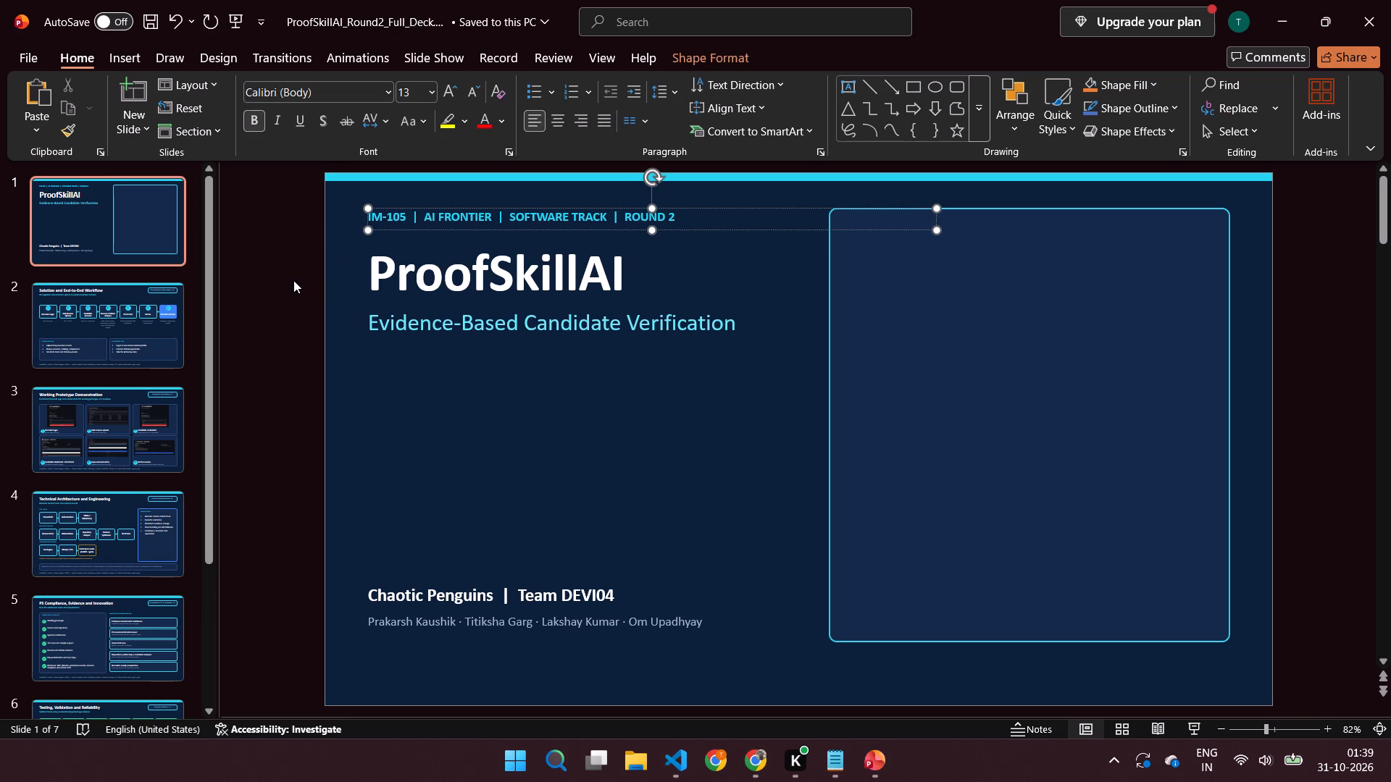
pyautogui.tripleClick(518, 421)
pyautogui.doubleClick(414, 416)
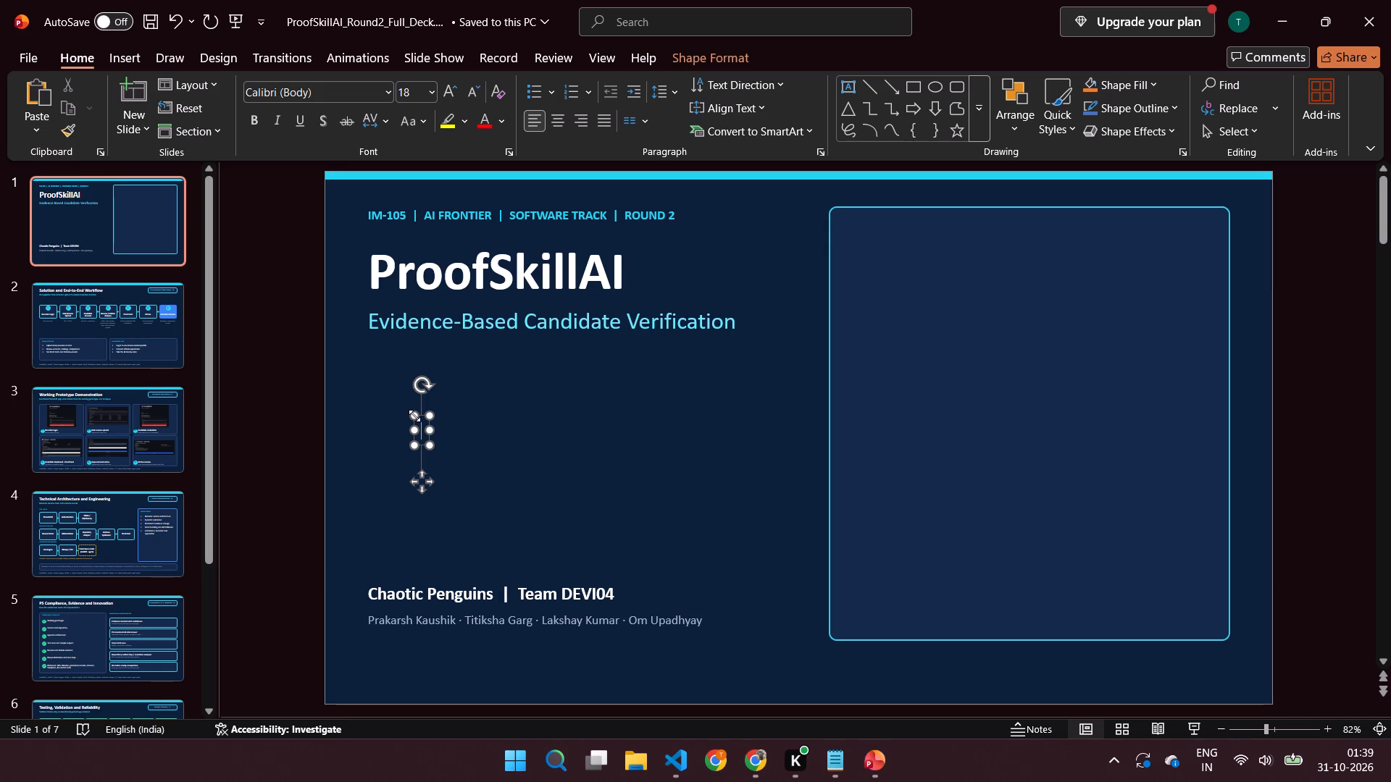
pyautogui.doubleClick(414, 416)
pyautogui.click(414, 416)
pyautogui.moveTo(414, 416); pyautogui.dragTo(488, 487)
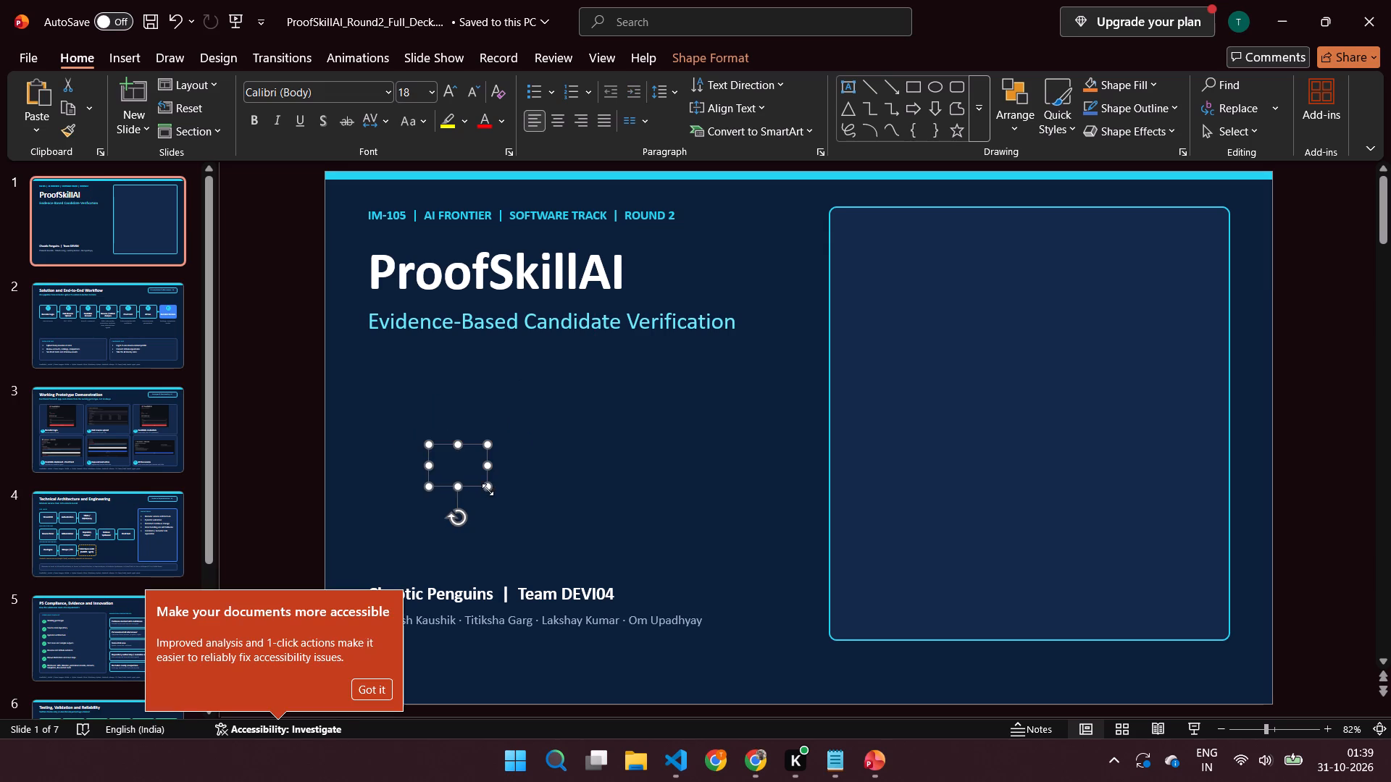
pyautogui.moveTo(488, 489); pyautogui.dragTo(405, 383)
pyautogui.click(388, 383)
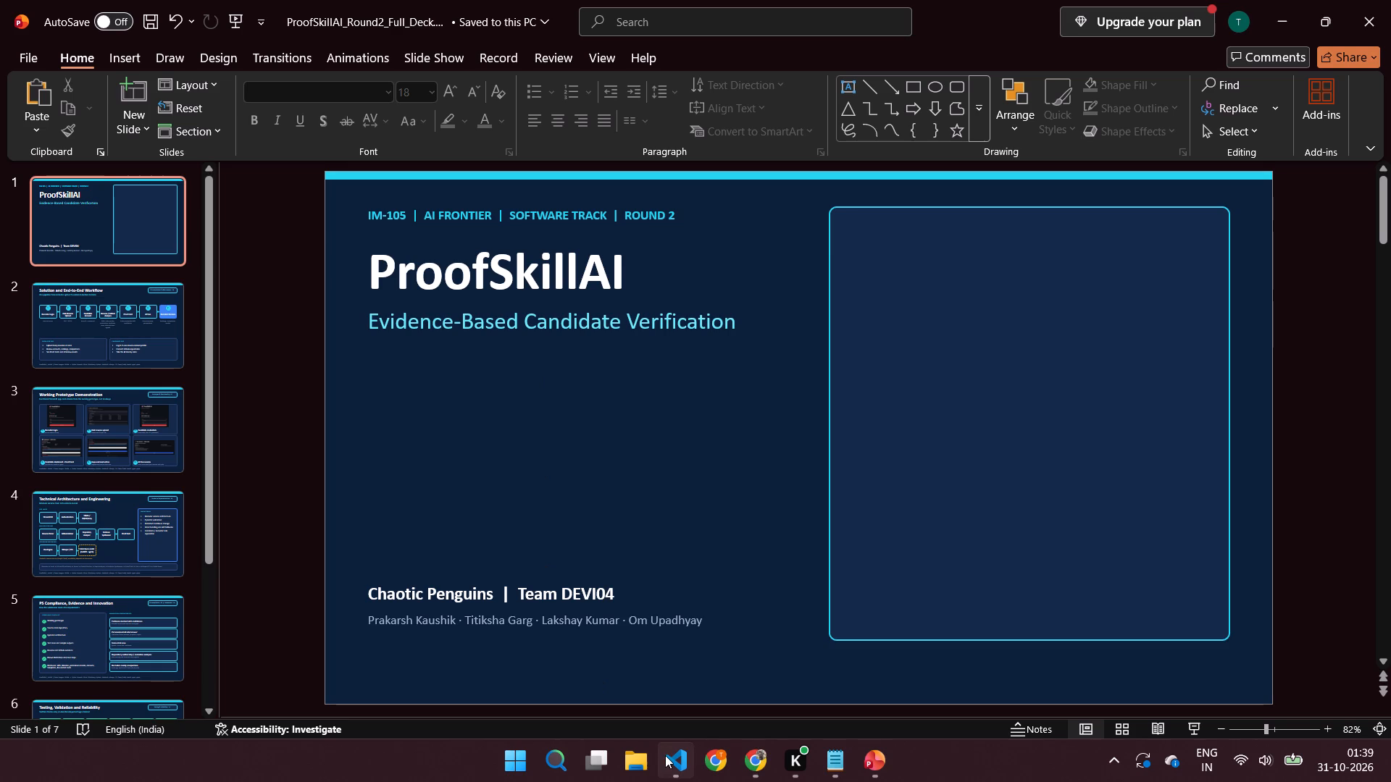
# Copy the IM-105 problem statement title from the DEVIATHON page in Chrome and return to the PowerPoint deck.
pyautogui.click(750, 758)
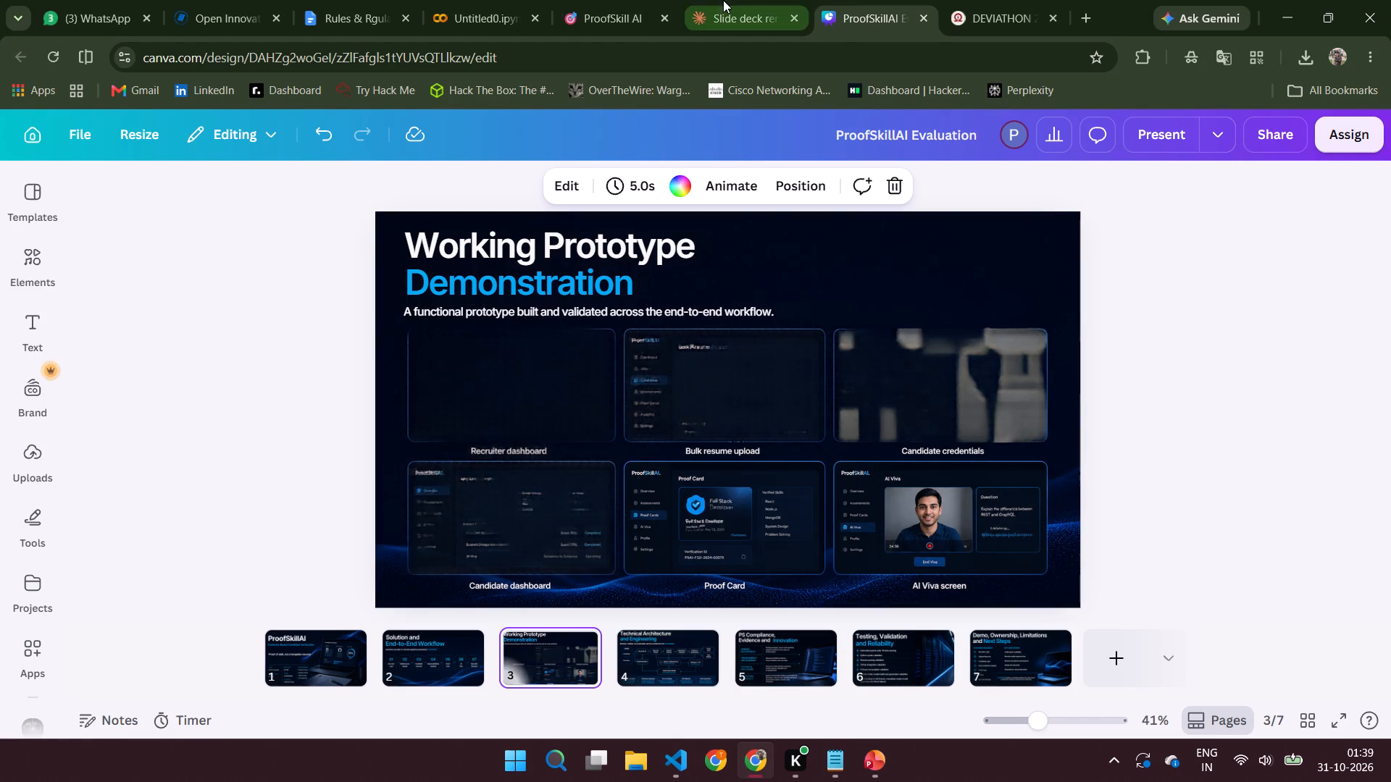
pyautogui.click(987, 0)
pyautogui.hotkey('ctrl', 'c')
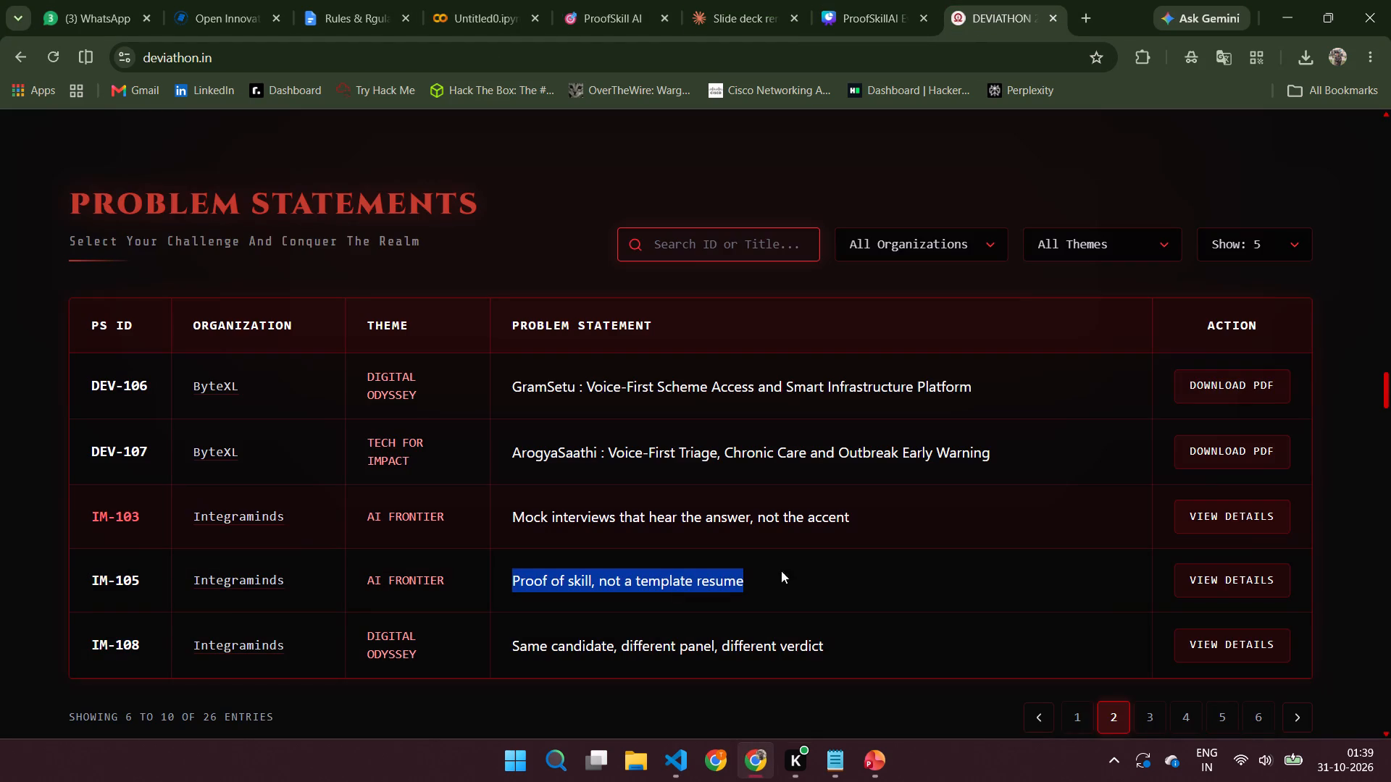
pyautogui.hotkey('ctrl', 'c')
pyautogui.hotkey('ctrl', 'c')
pyautogui.hotkey('ctrl', 'c')
pyautogui.click(659, 755)
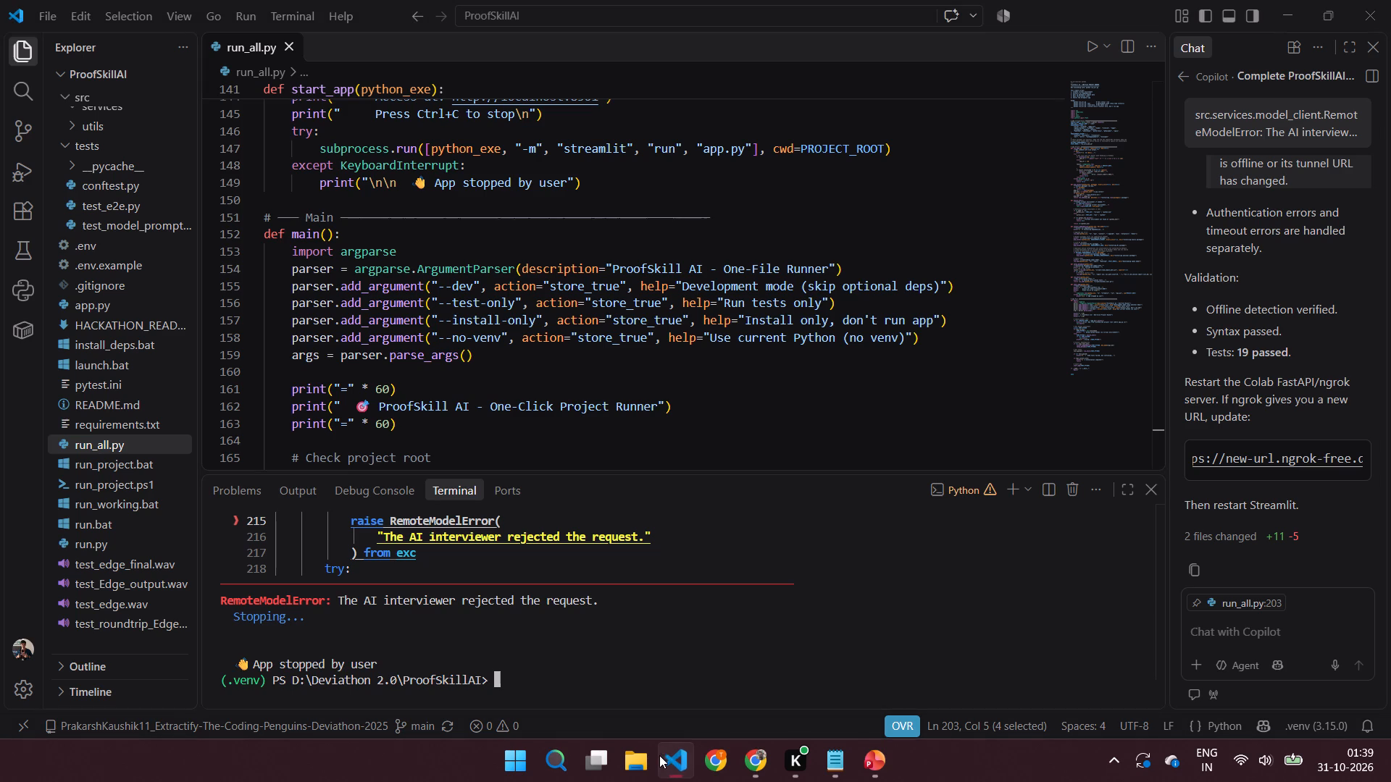
pyautogui.click(860, 769)
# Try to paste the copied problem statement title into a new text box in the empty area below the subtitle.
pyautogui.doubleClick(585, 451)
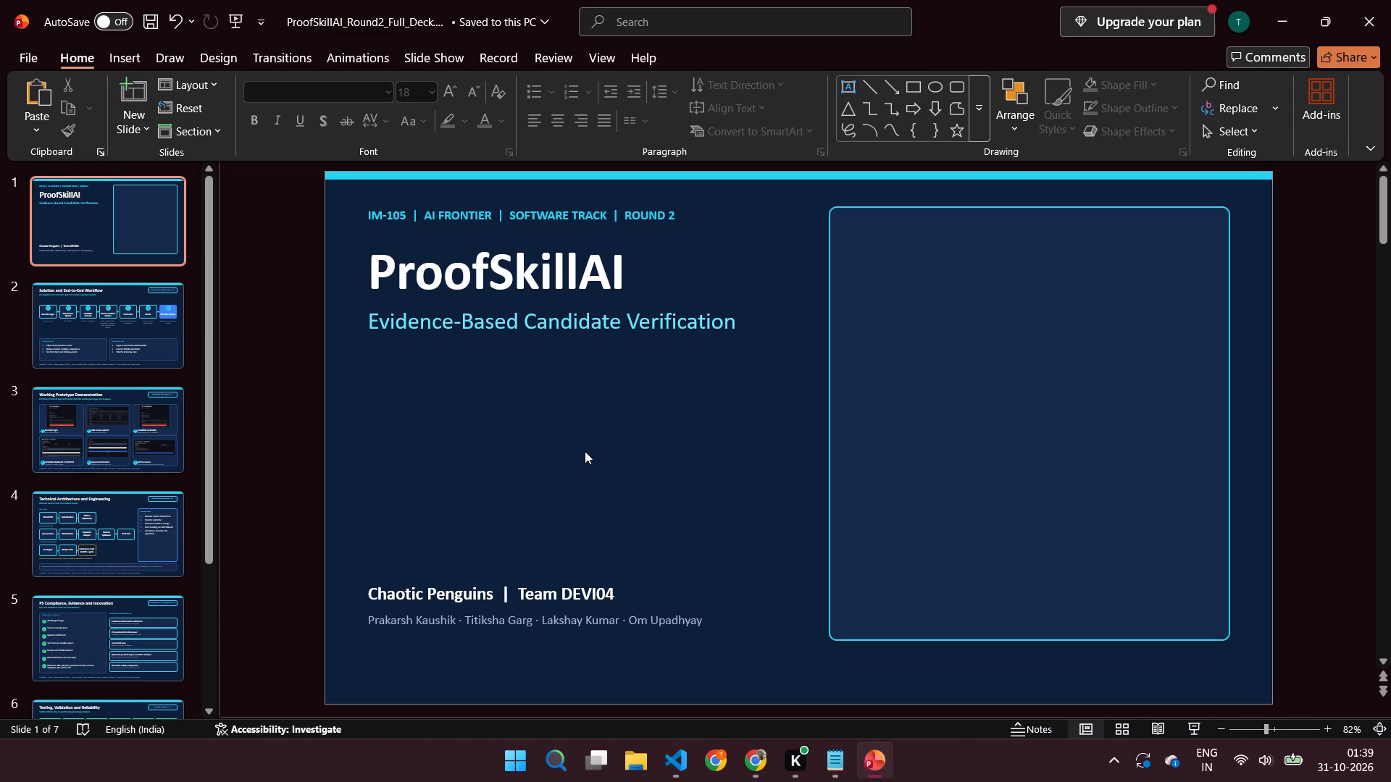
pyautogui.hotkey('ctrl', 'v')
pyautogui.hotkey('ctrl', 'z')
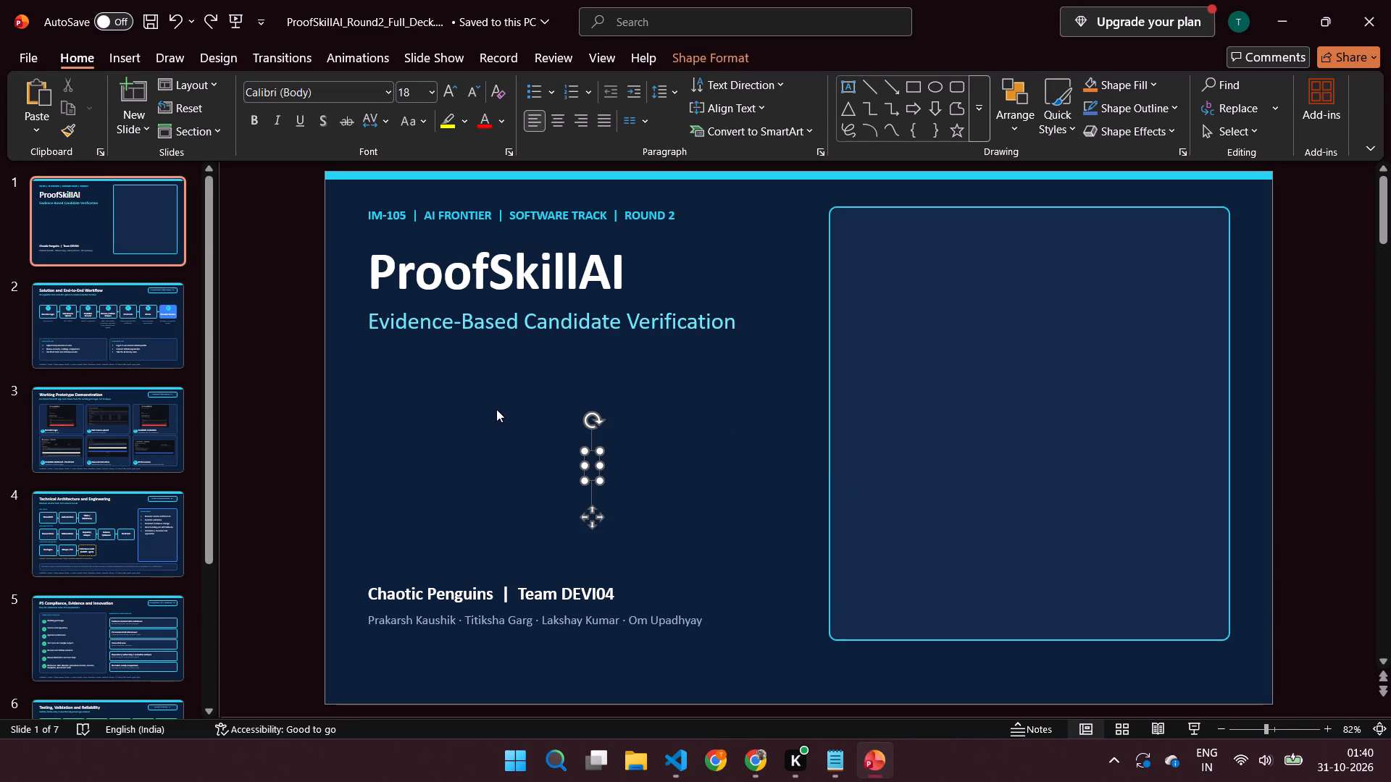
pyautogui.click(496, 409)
# Duplicate the "Evidence-Based Candidate Verification" subtitle text box on the title slide.
pyautogui.click(575, 324)
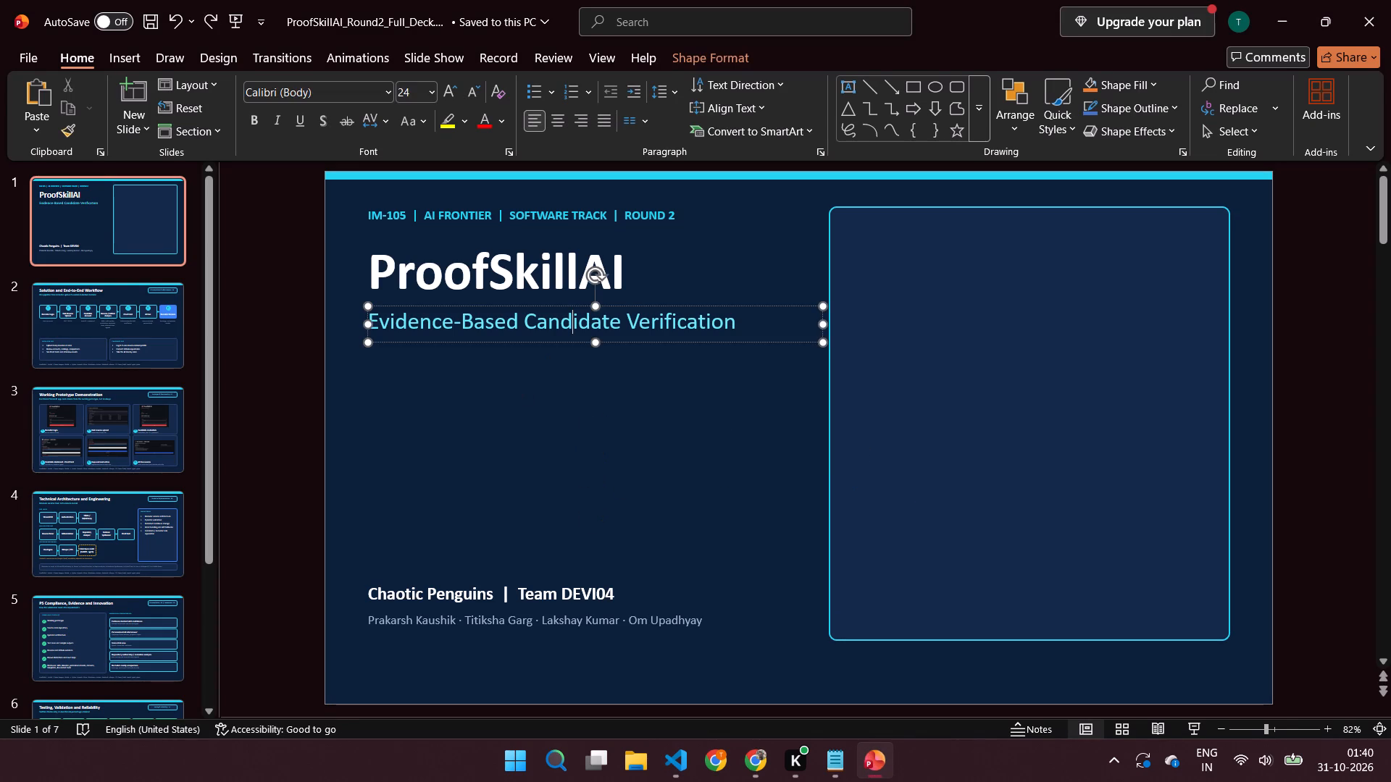
pyautogui.click(618, 305)
pyautogui.hotkey('ctrl', 'c')
pyautogui.hotkey('ctrl', 'v')
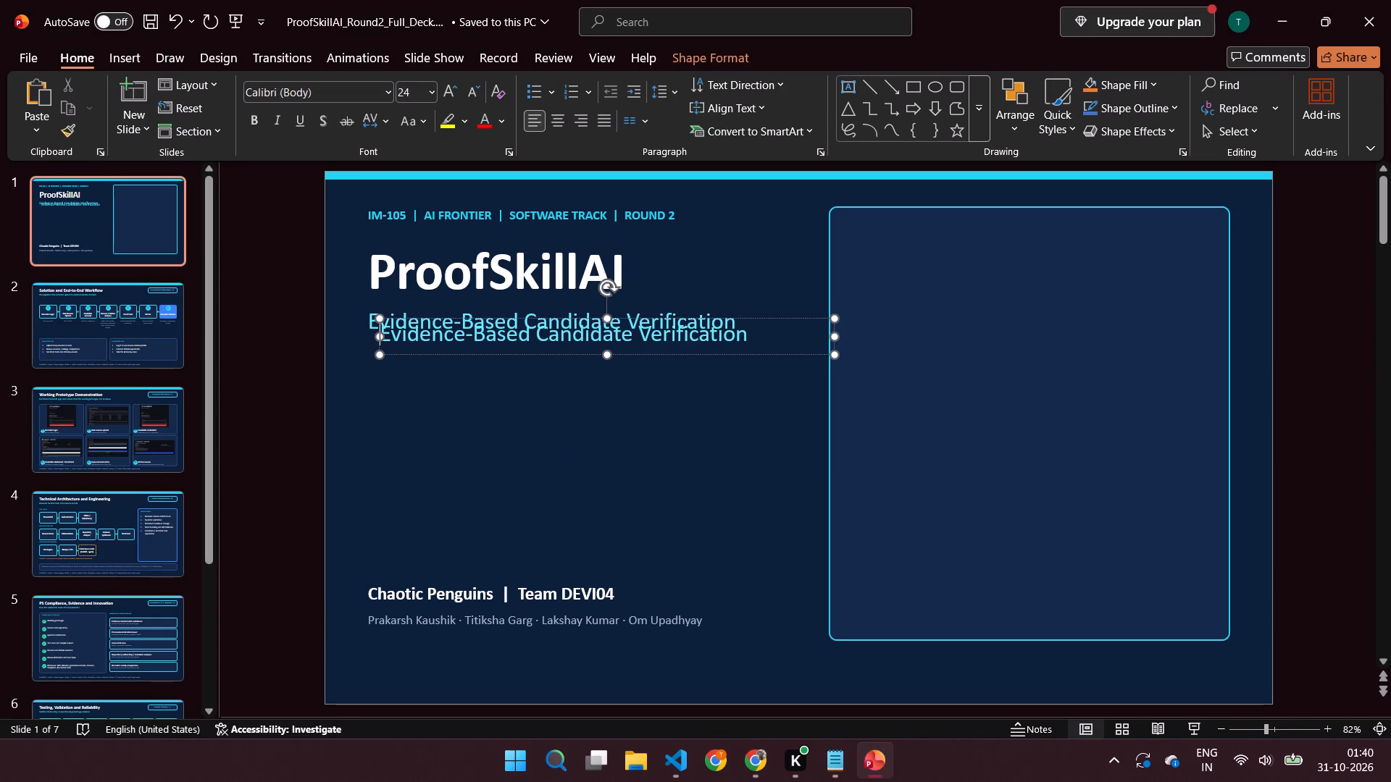
pyautogui.moveTo(630, 340); pyautogui.dragTo(606, 380)
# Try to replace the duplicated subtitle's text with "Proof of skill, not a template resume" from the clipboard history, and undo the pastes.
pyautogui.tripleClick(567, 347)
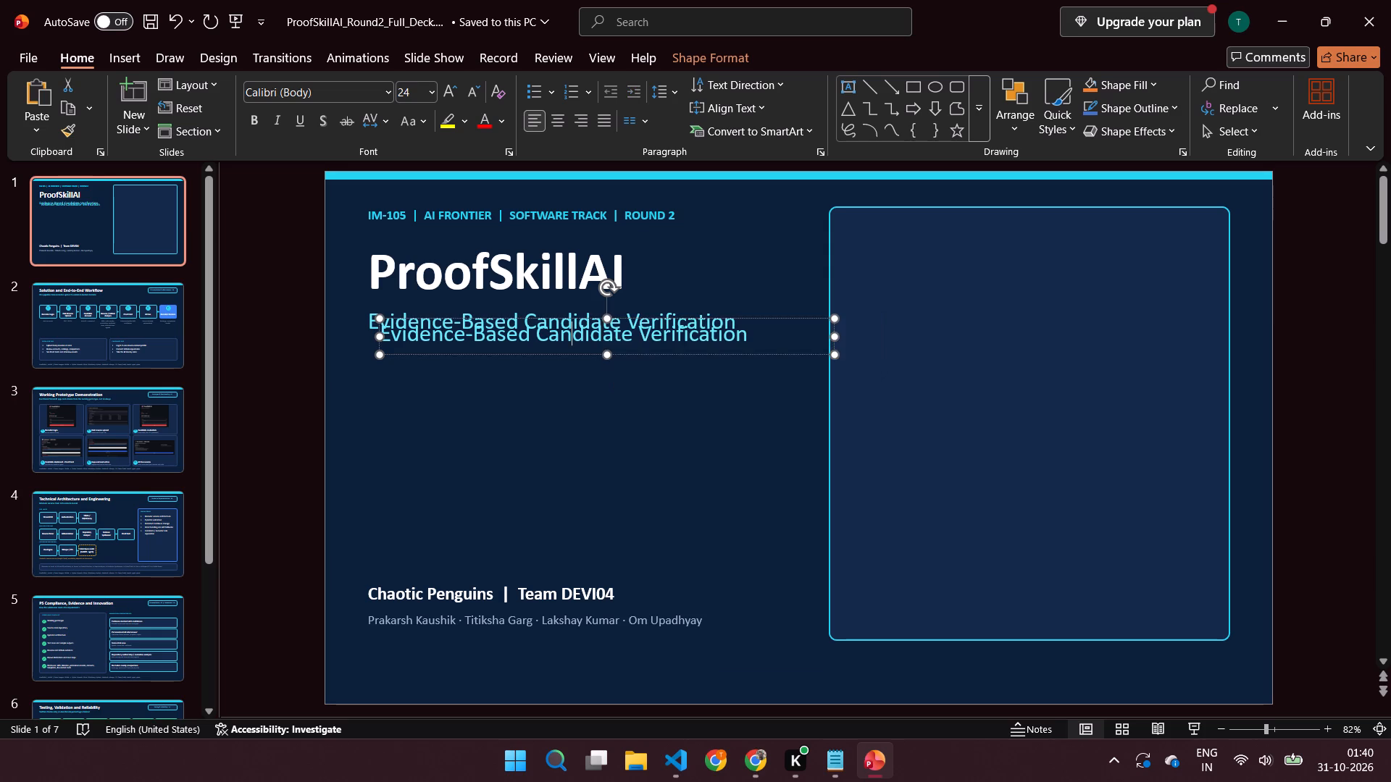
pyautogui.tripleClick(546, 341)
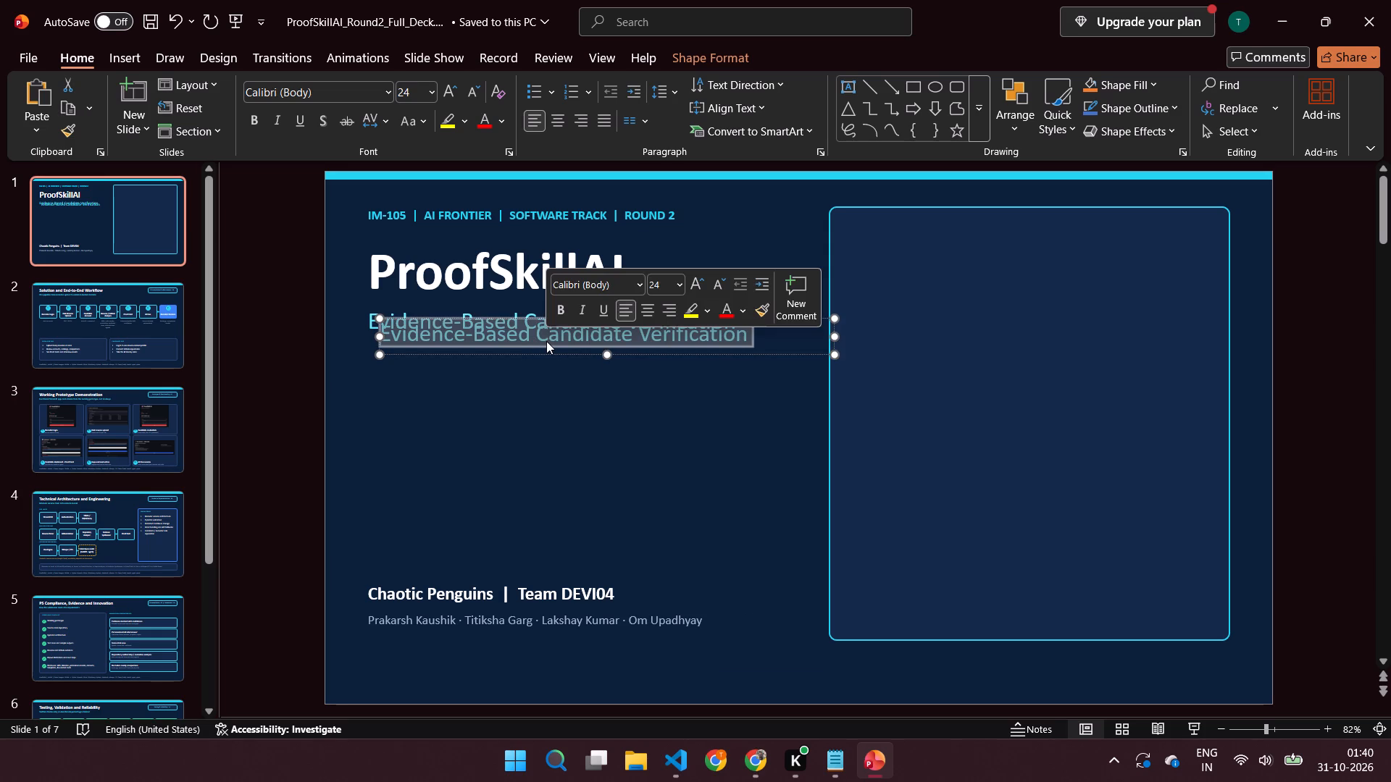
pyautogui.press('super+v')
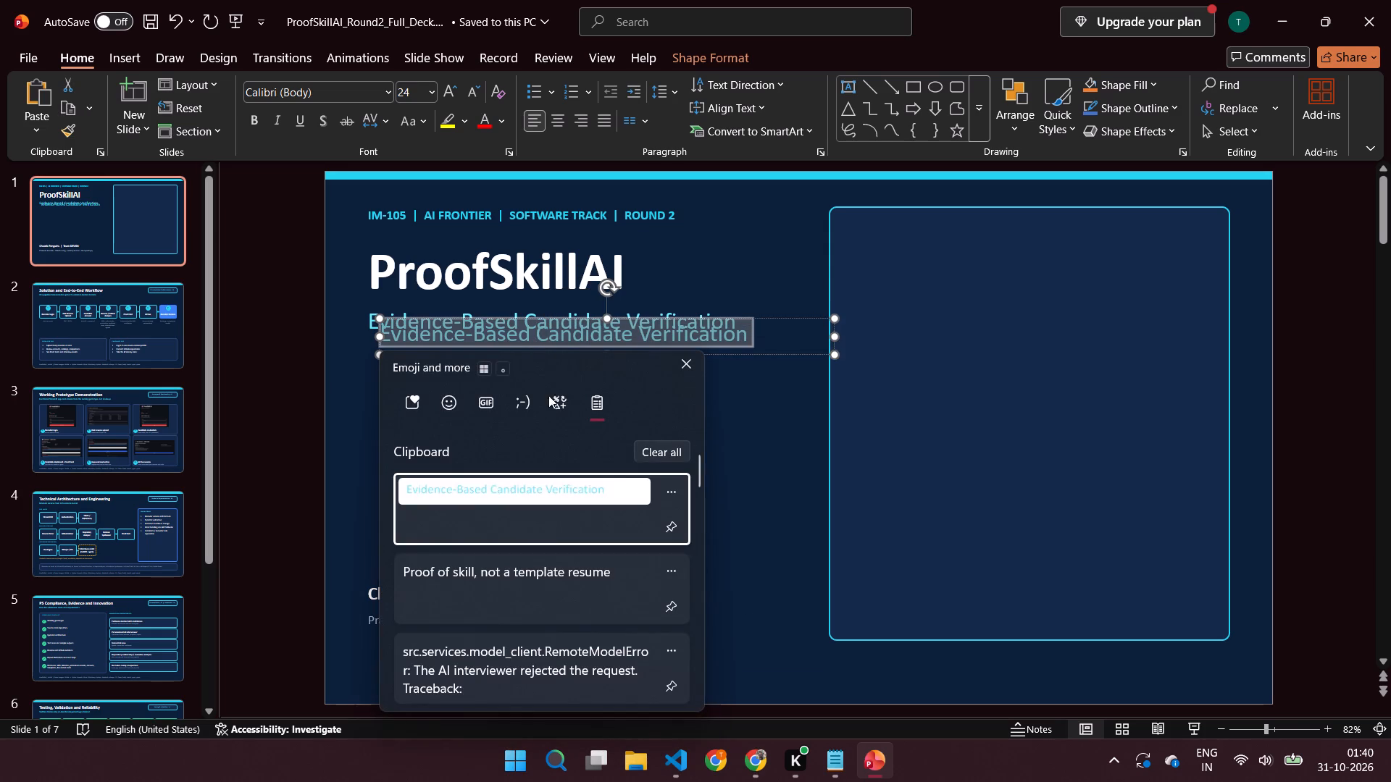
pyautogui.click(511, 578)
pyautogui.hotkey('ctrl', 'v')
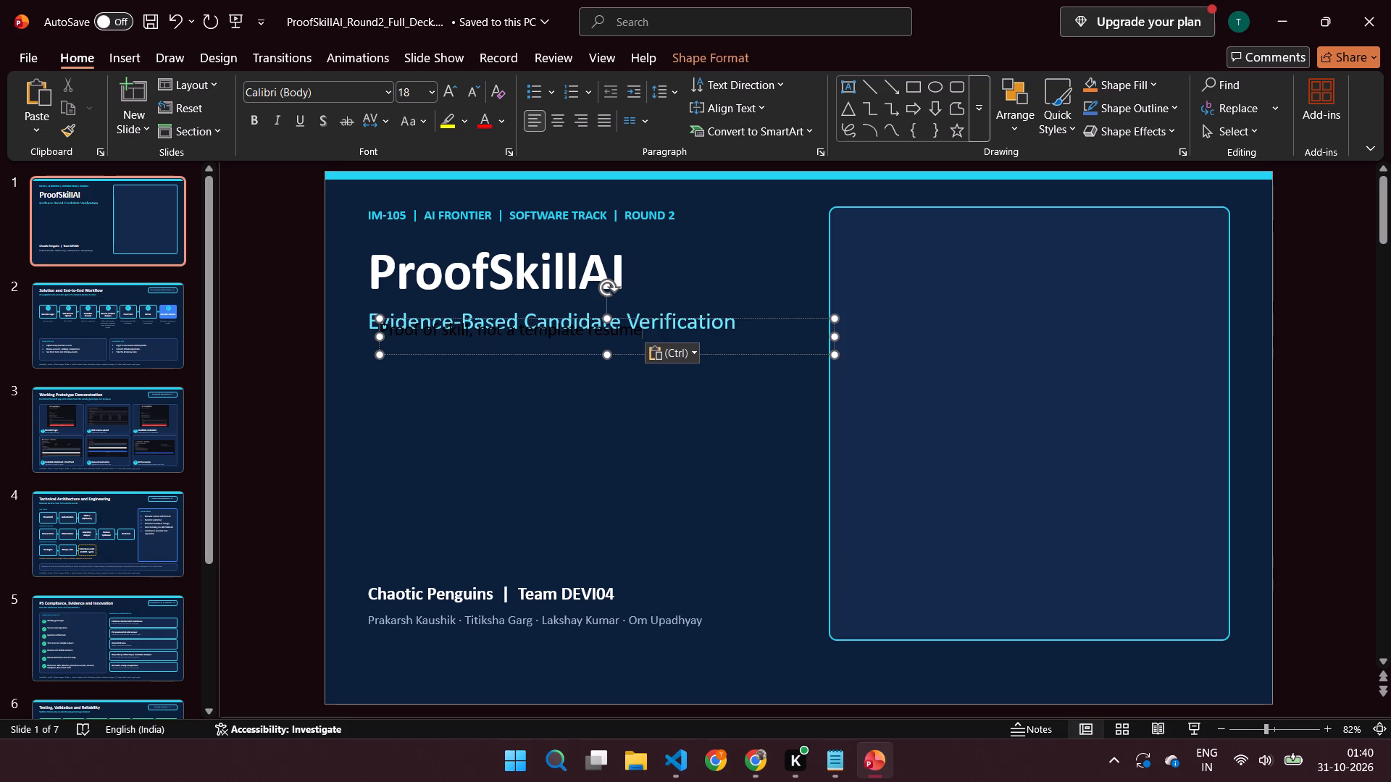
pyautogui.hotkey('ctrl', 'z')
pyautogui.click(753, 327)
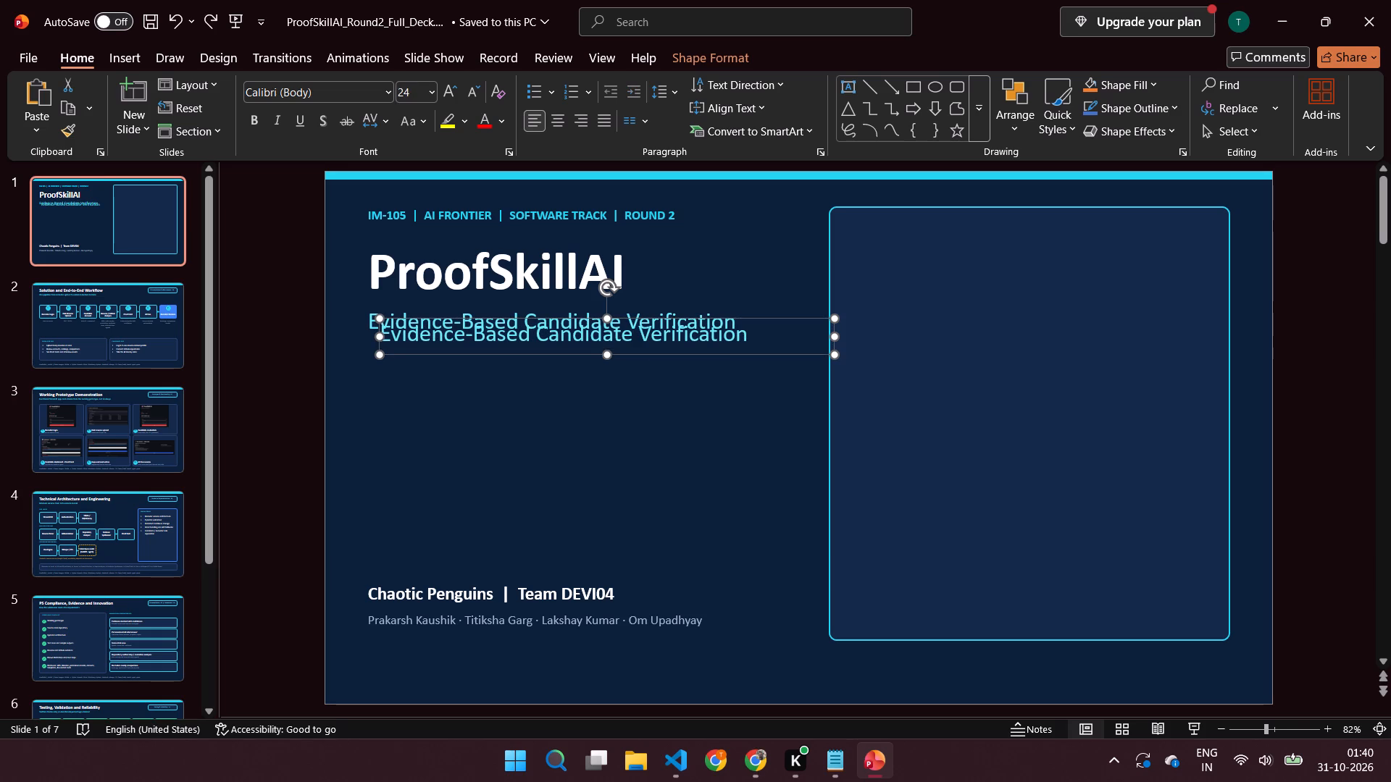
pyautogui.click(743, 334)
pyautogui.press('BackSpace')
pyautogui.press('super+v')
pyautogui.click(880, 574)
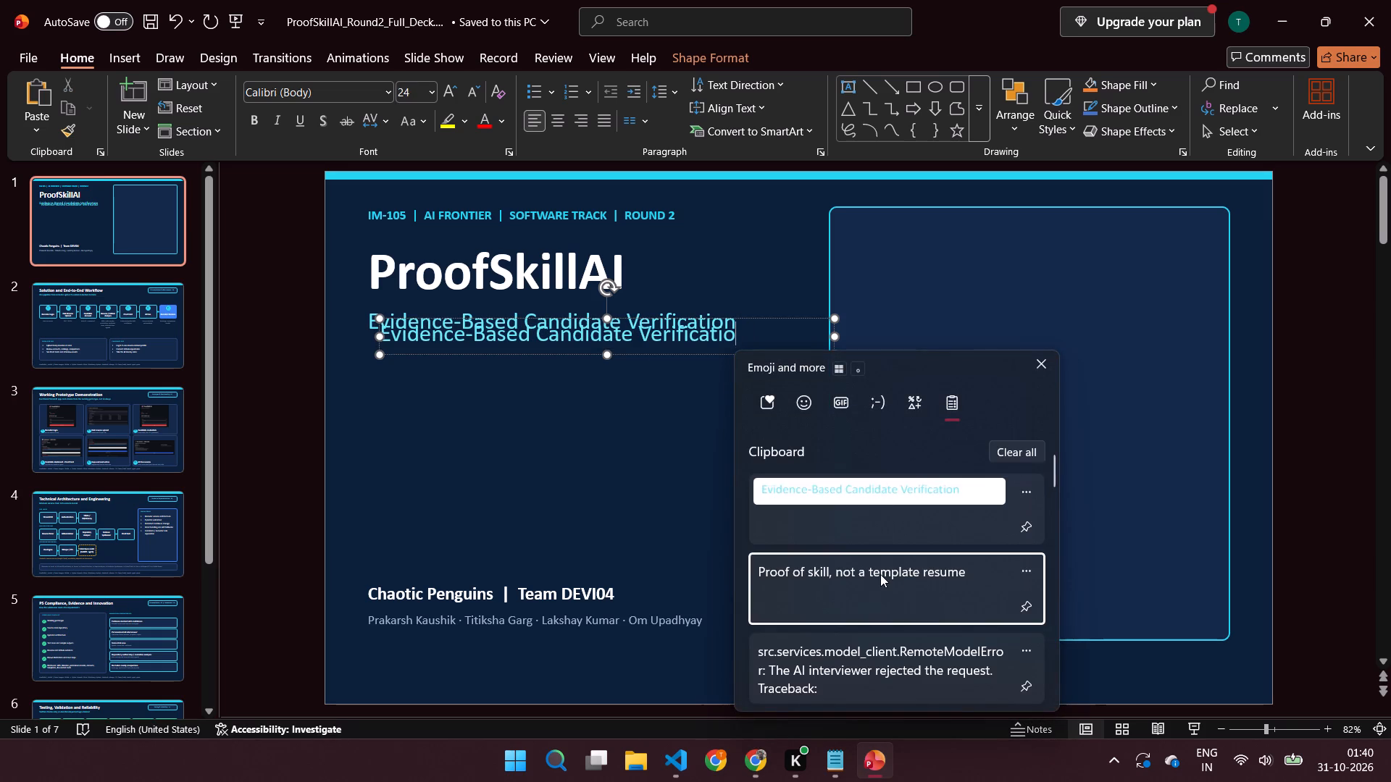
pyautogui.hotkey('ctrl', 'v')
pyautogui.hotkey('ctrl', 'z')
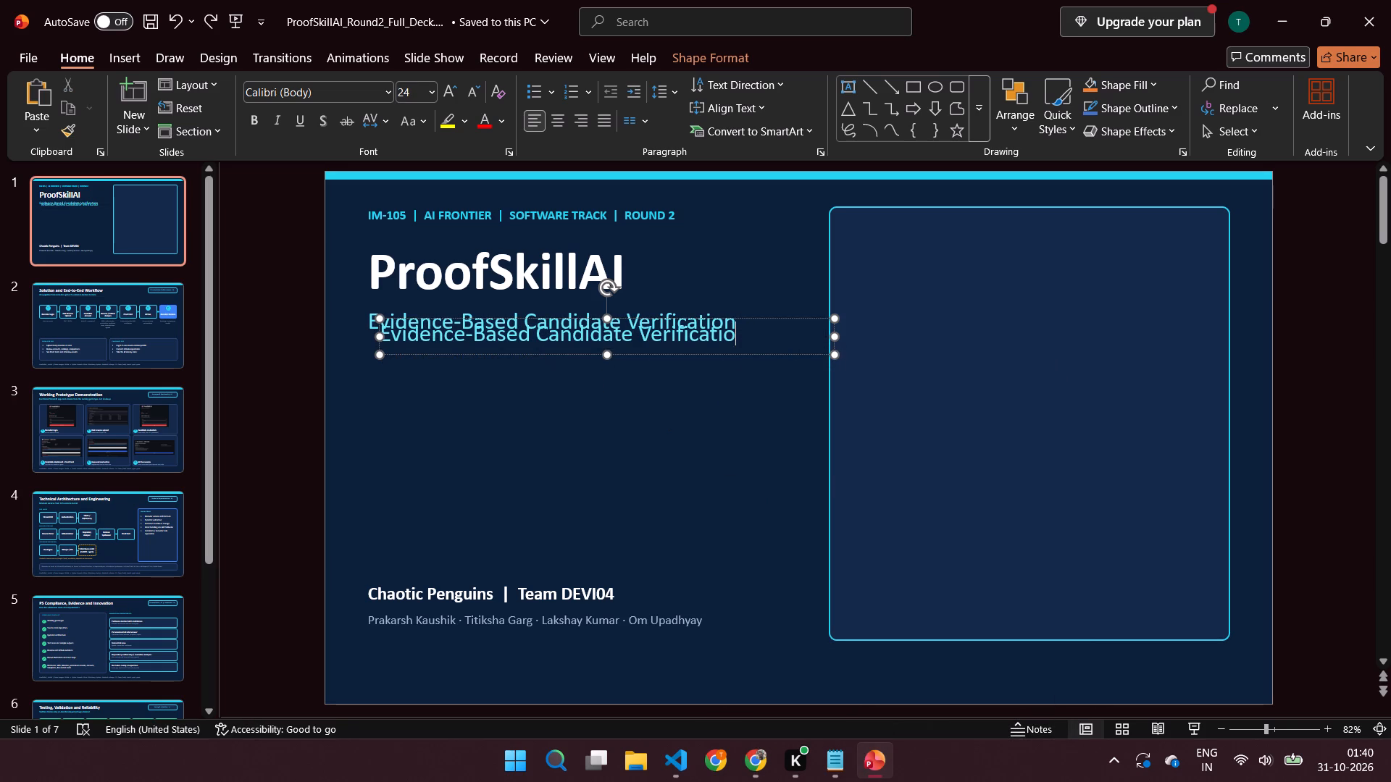
# Replace the duplicated subtitle's text with "Proof of skill, not a template resume" and move the box just below the original subtitle.
pyautogui.tripleClick(712, 339)
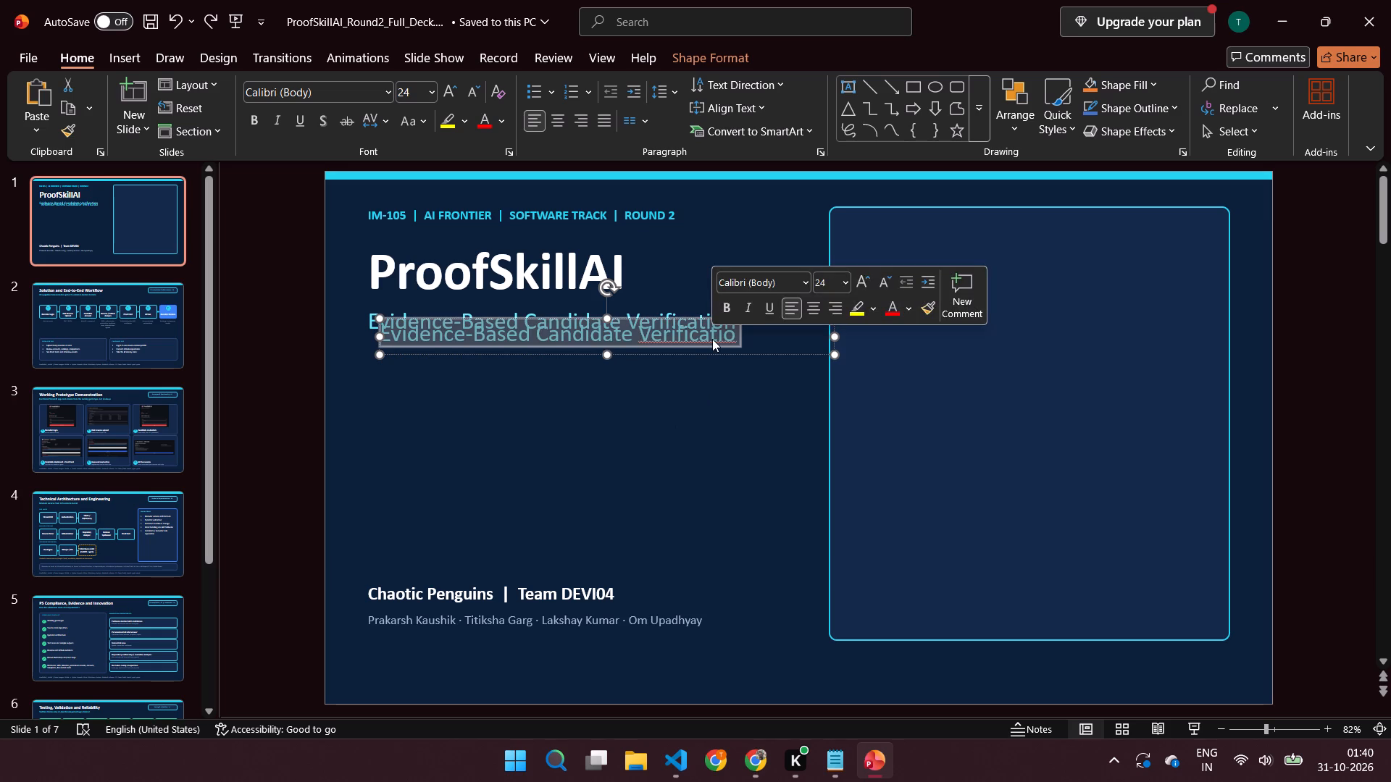
pyautogui.press('super+v')
pyautogui.click(573, 568)
pyautogui.hotkey('ctrl', 'v')
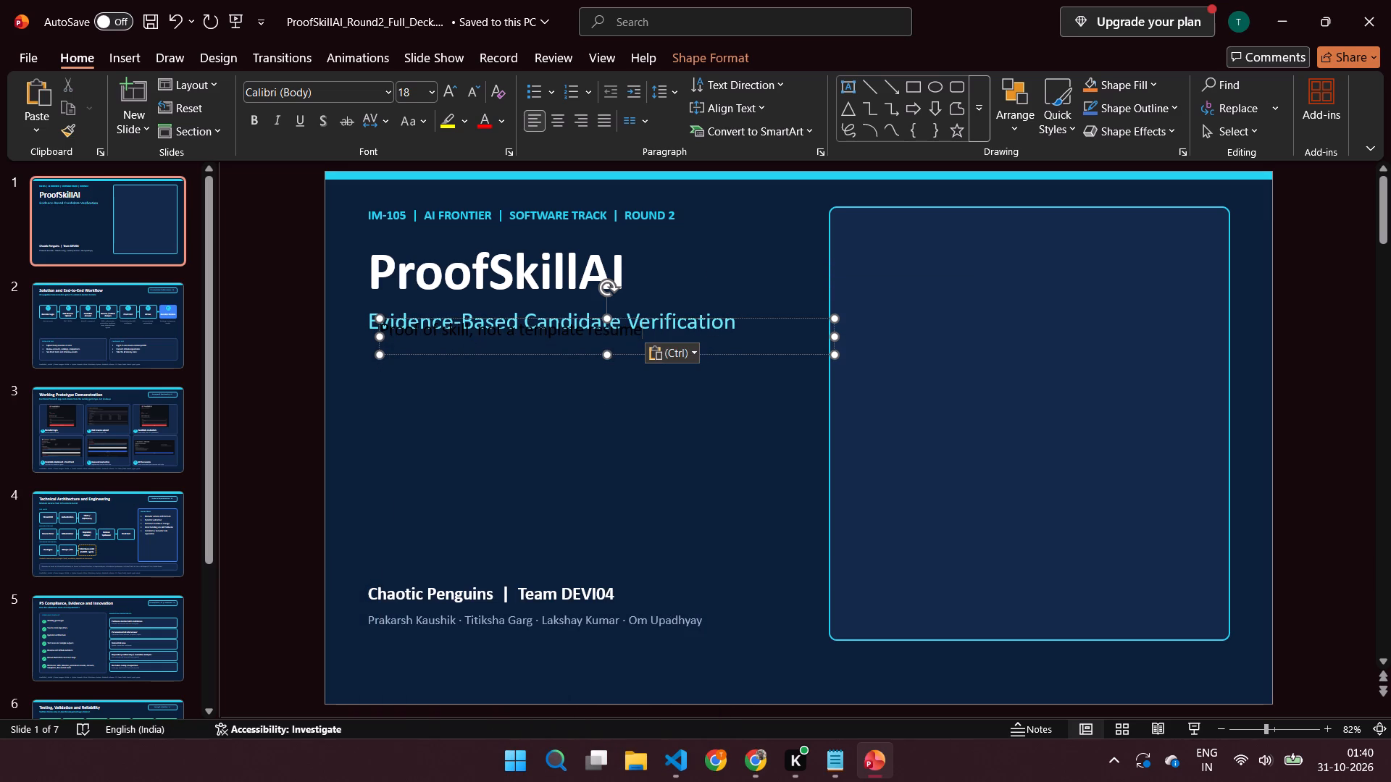
pyautogui.moveTo(696, 316); pyautogui.dragTo(688, 361)
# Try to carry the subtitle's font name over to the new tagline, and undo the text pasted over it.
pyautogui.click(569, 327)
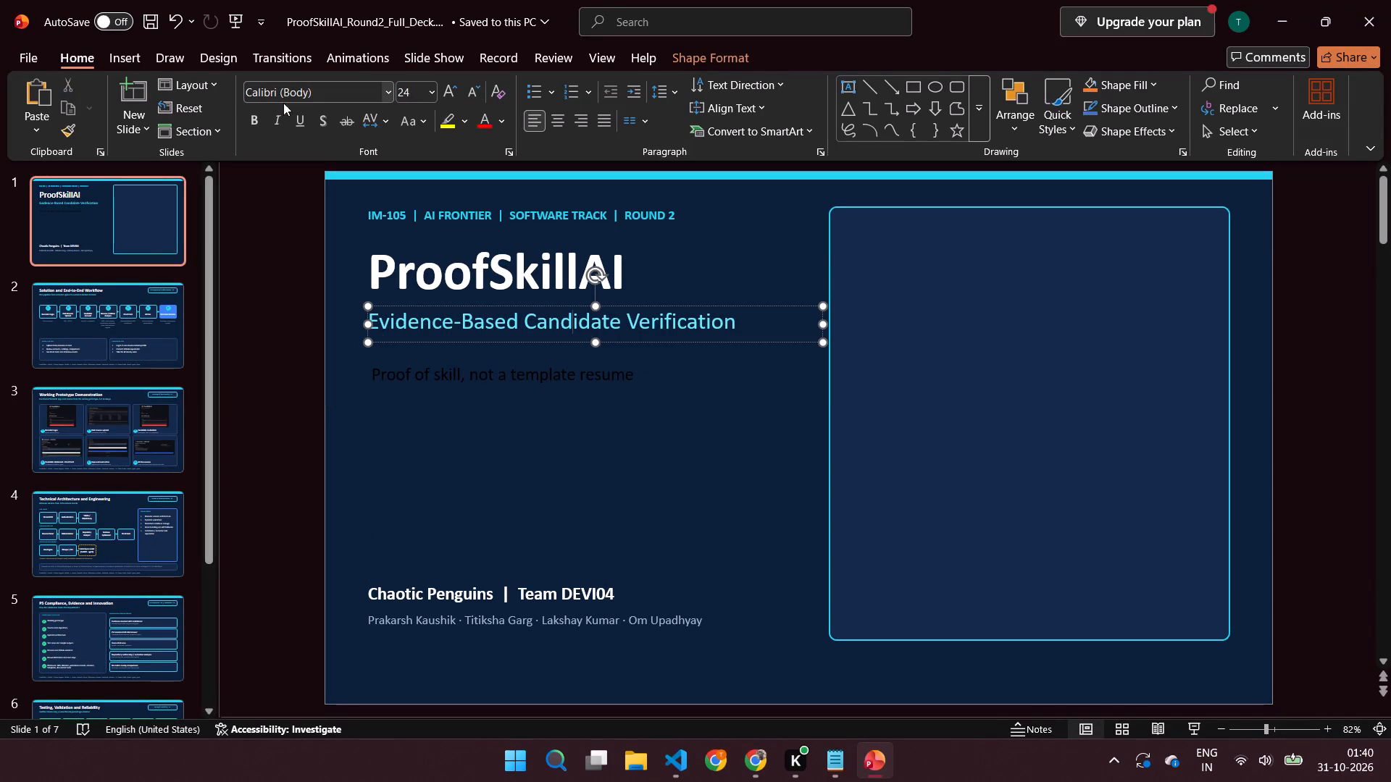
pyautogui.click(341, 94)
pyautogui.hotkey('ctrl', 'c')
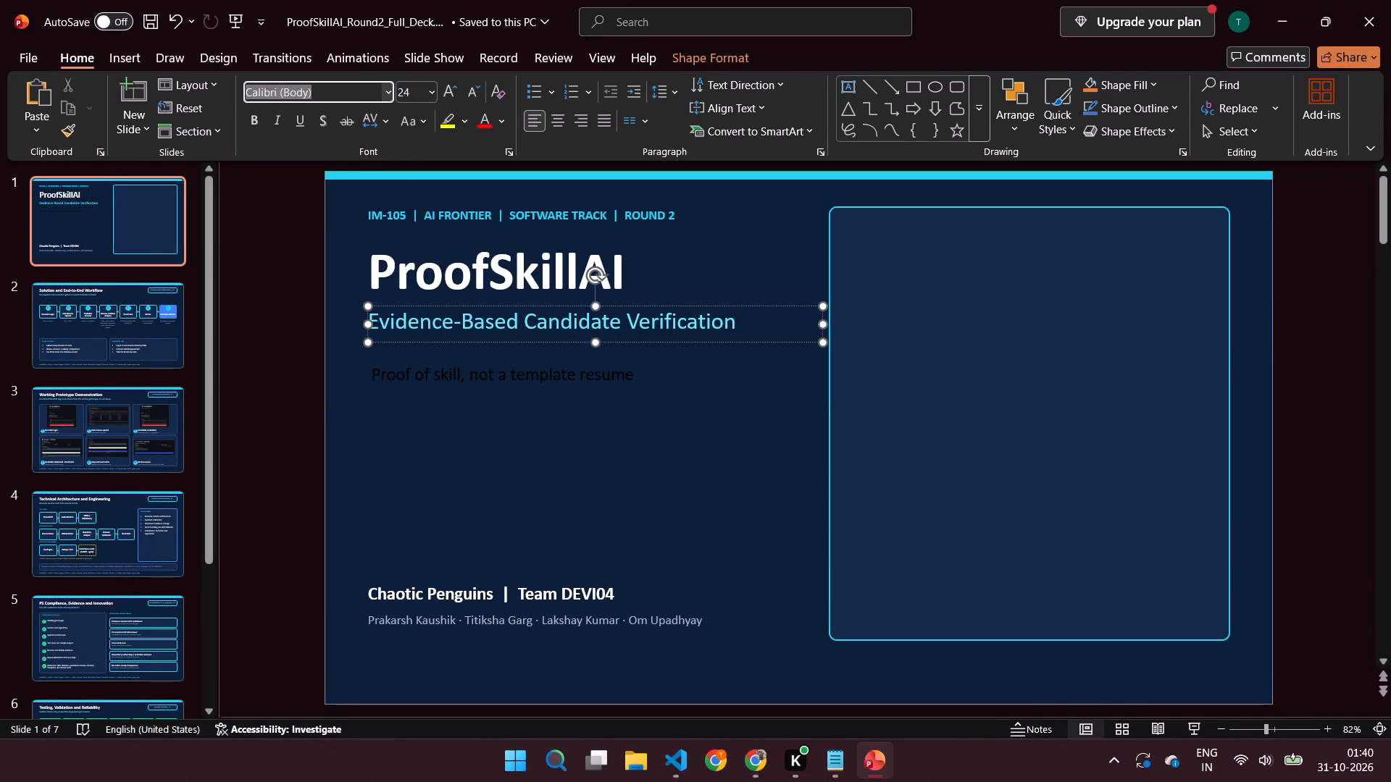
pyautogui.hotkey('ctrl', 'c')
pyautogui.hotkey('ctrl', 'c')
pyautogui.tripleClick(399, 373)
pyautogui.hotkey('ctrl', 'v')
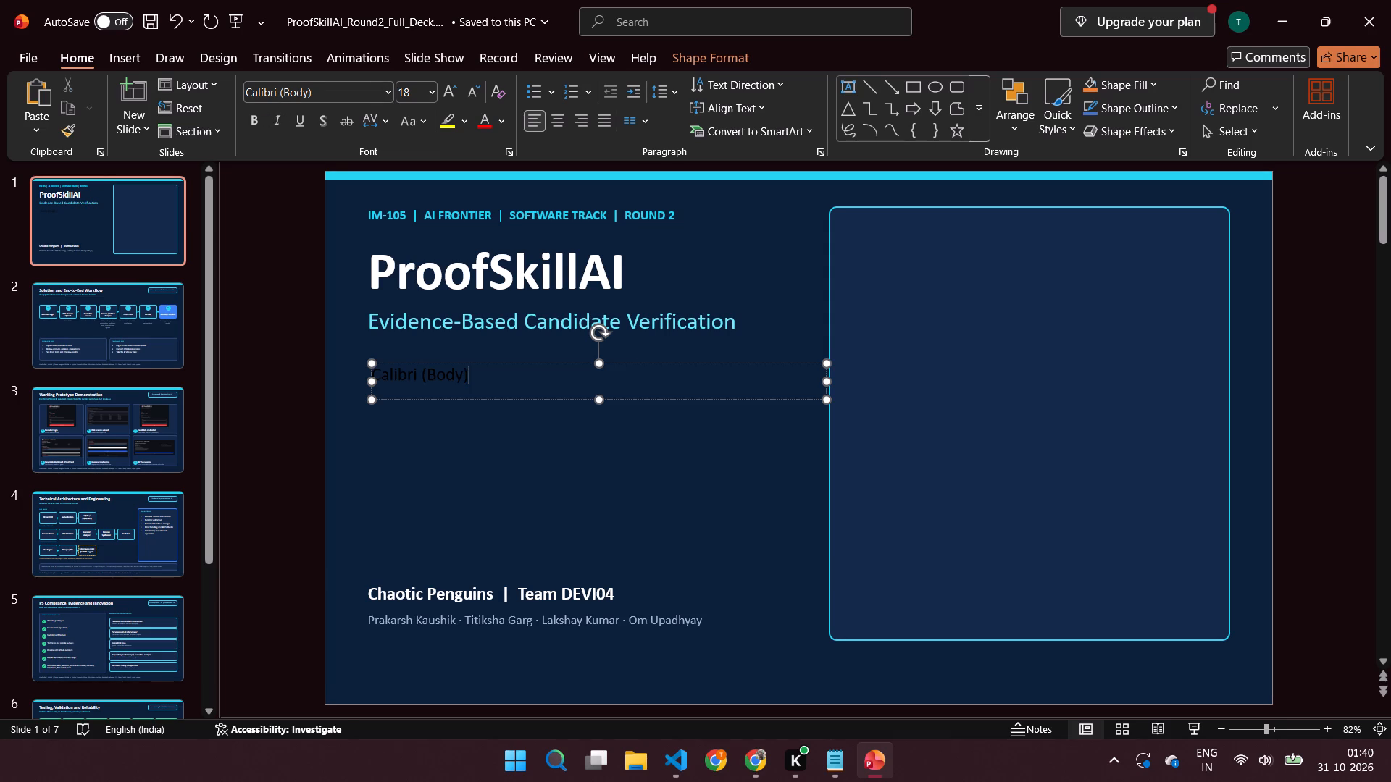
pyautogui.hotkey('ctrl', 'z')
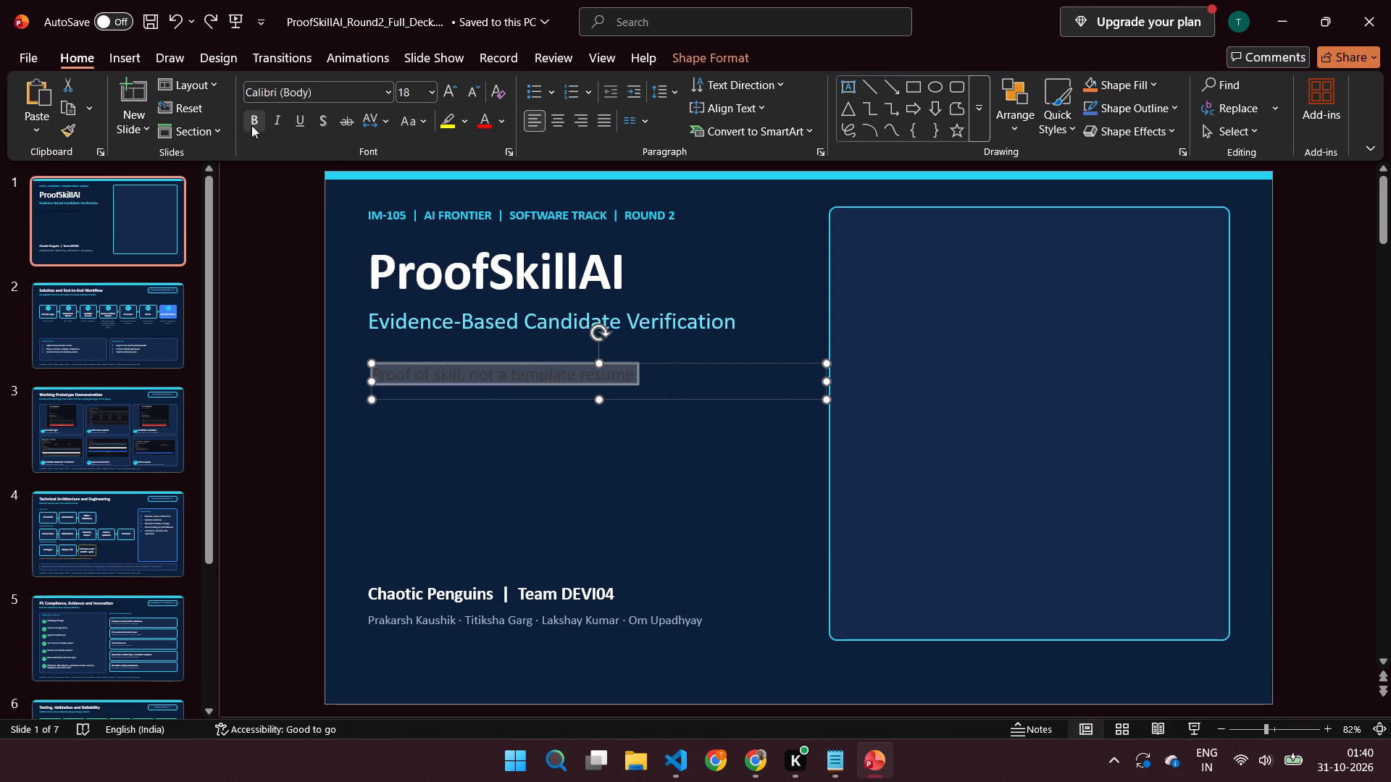
# Make the "Proof of skill, not a template resume" tagline bold and match its font colour to the light cyan subtitle with the Eyedropper.
pyautogui.click(251, 125)
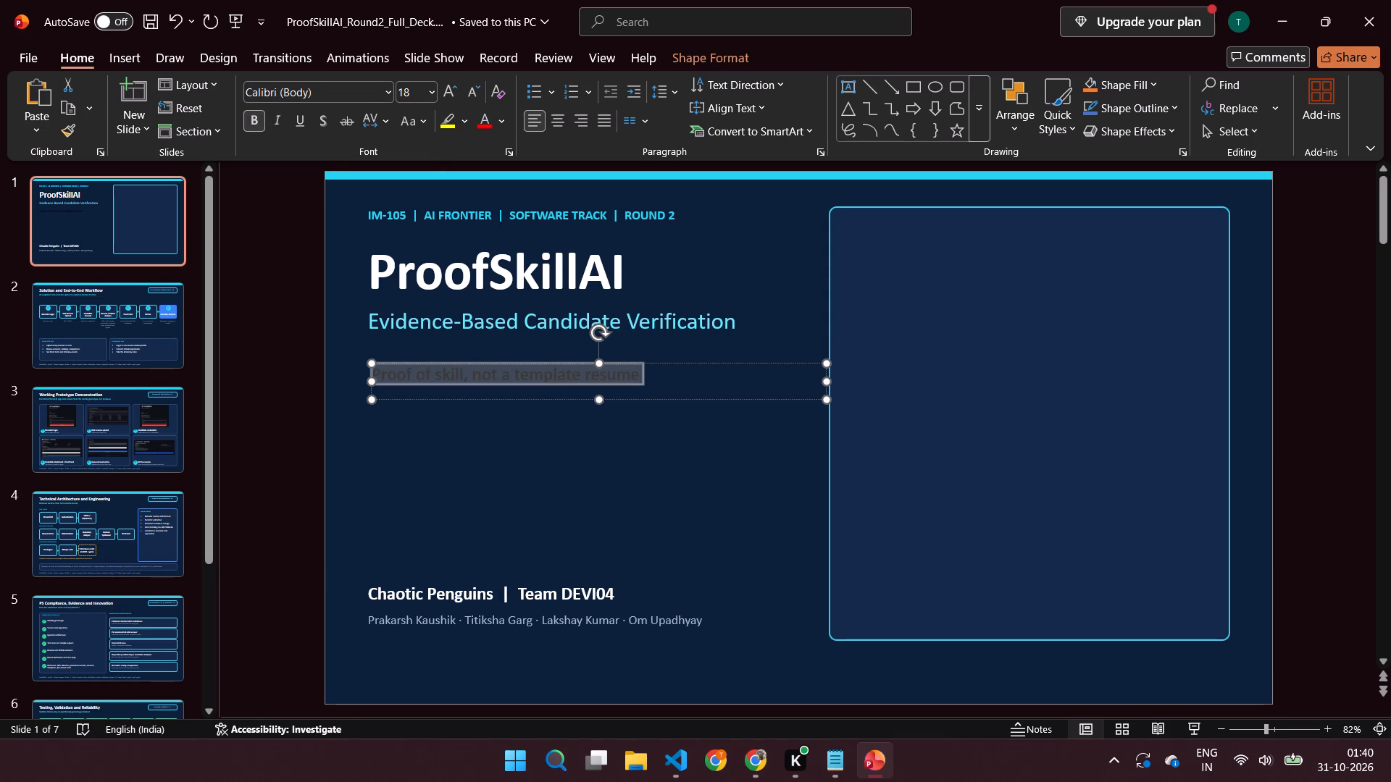
pyautogui.click(499, 126)
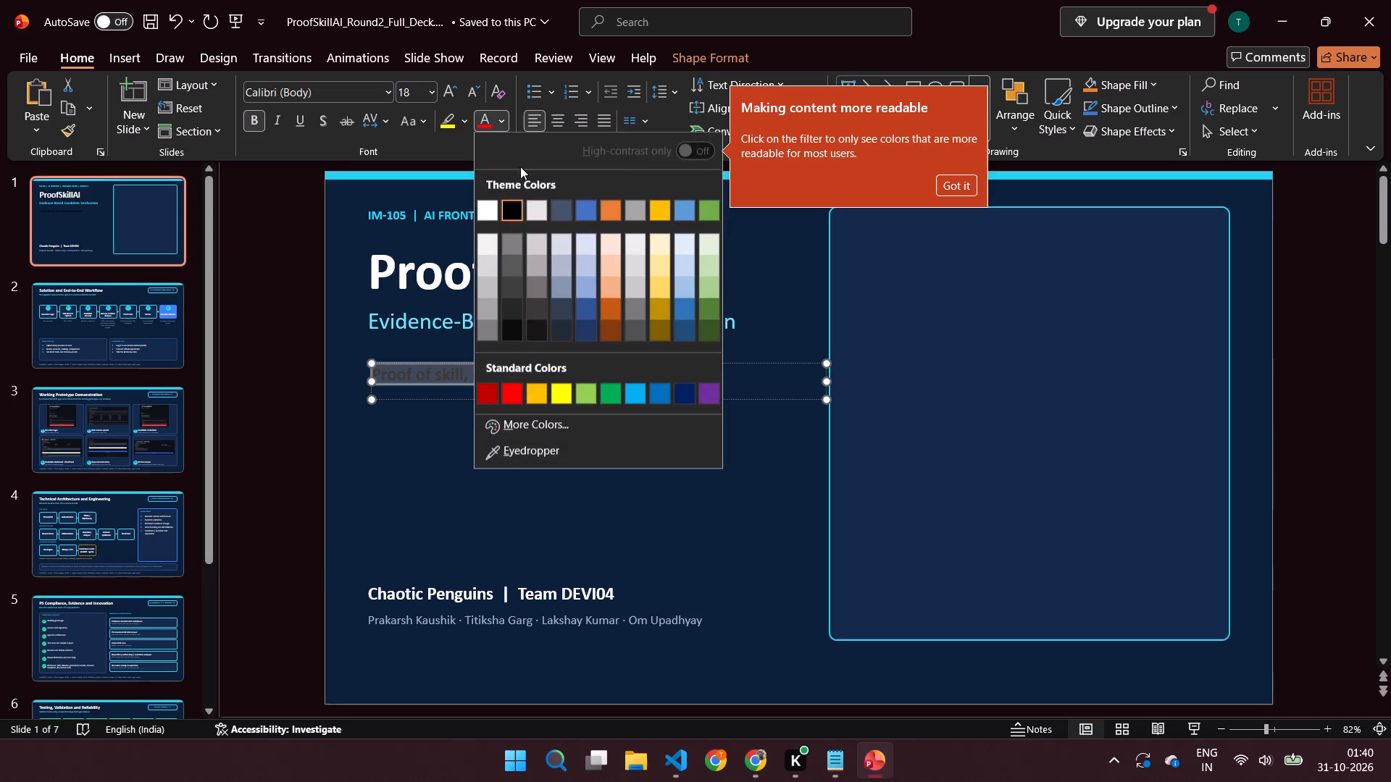
pyautogui.click(565, 450)
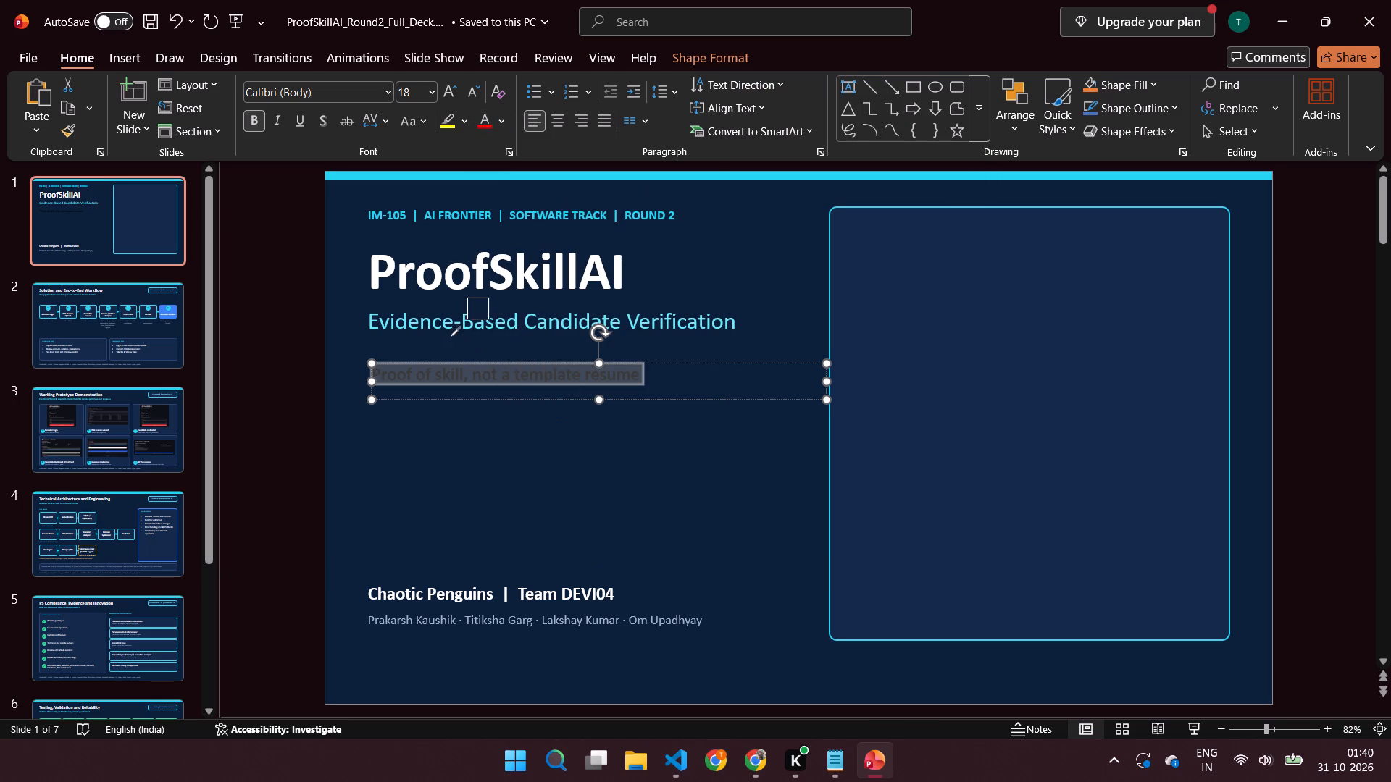
pyautogui.click(463, 323)
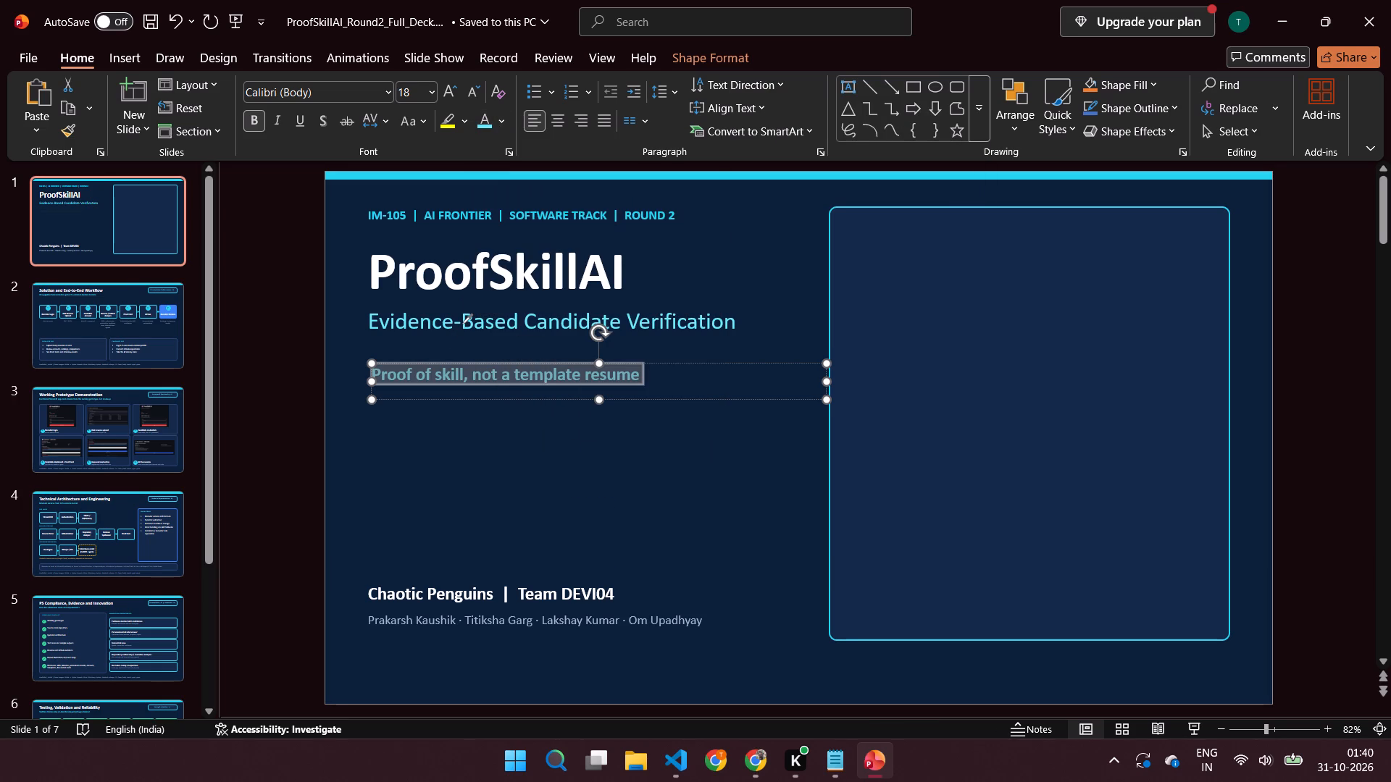
pyautogui.click(839, 402)
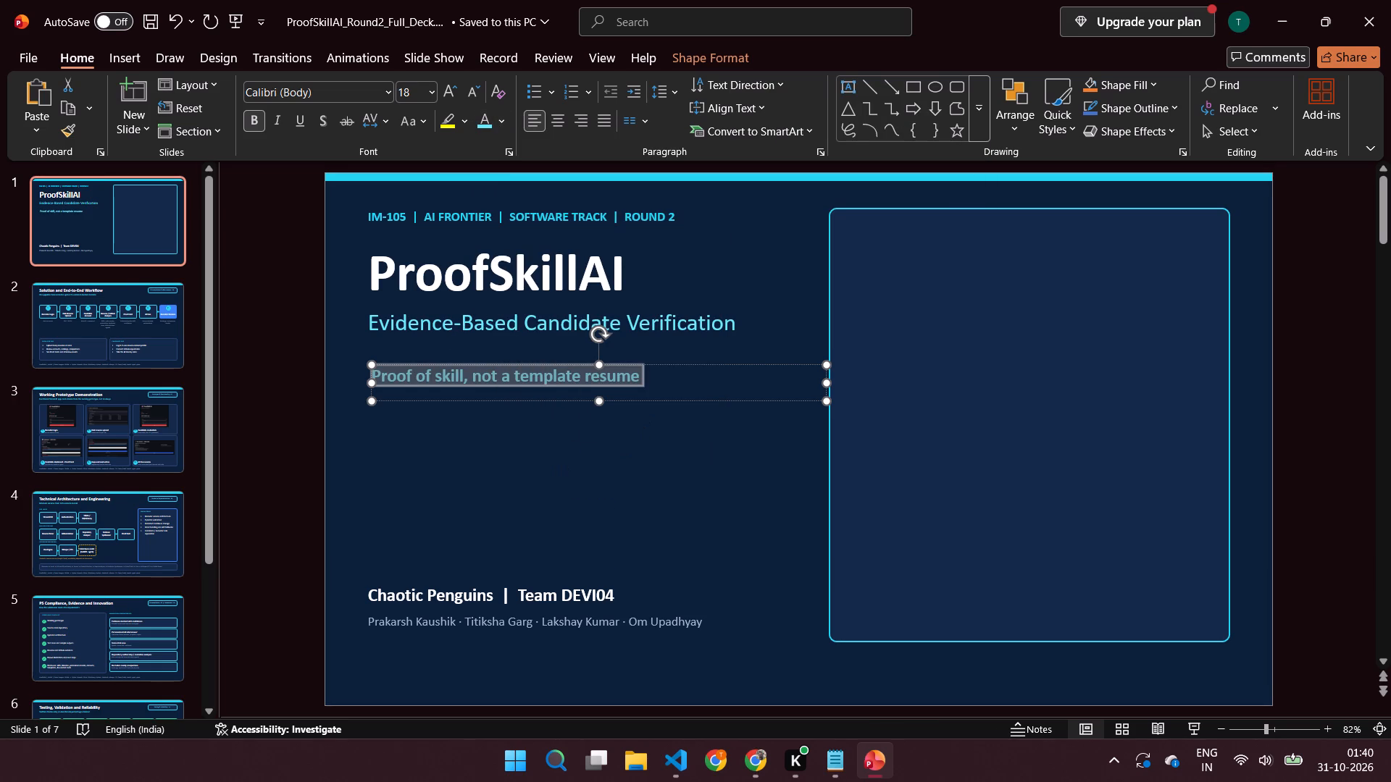
# Change the font colour of the whole "Proof of skill, not a template resume" tagline to white.
pyautogui.click(605, 378)
pyautogui.tripleClick(605, 378)
pyautogui.click(605, 378)
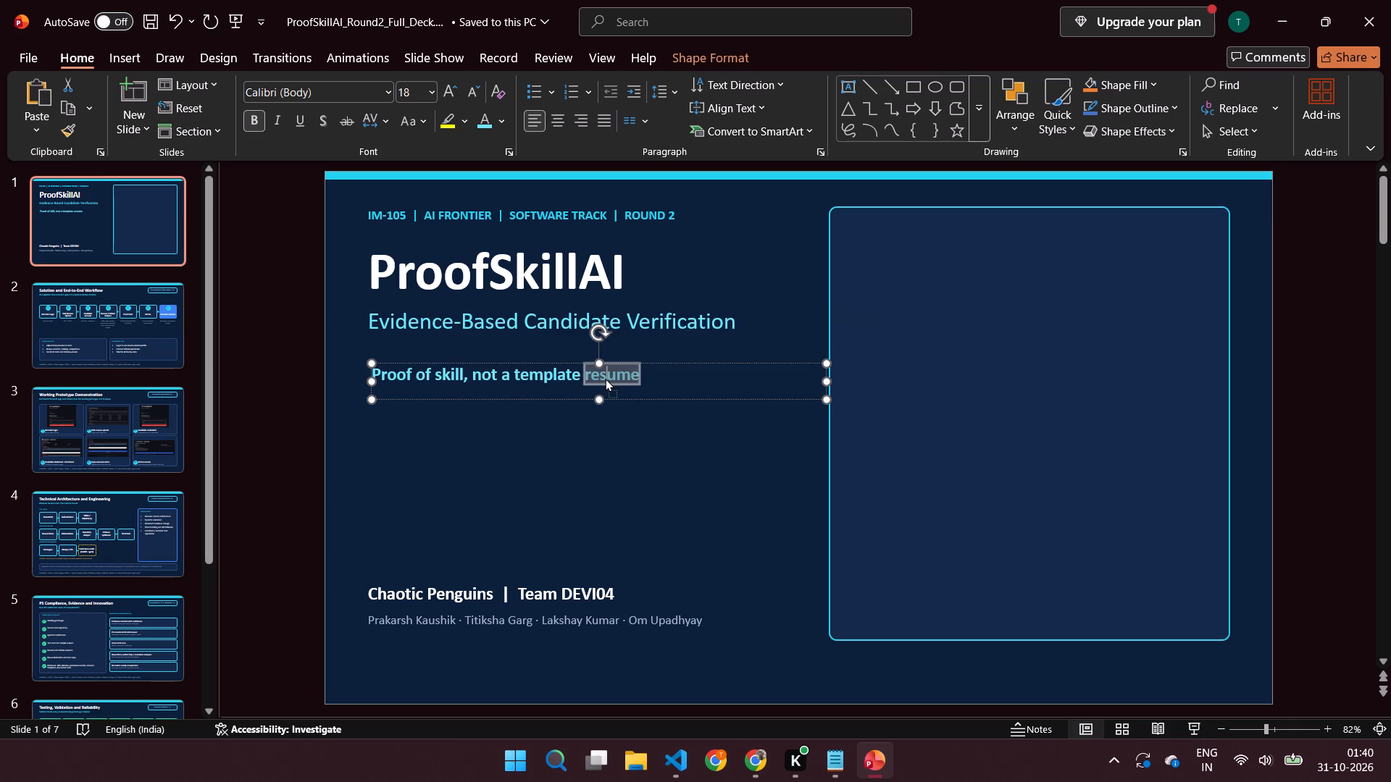
pyautogui.hotkey('ctrl', 'a')
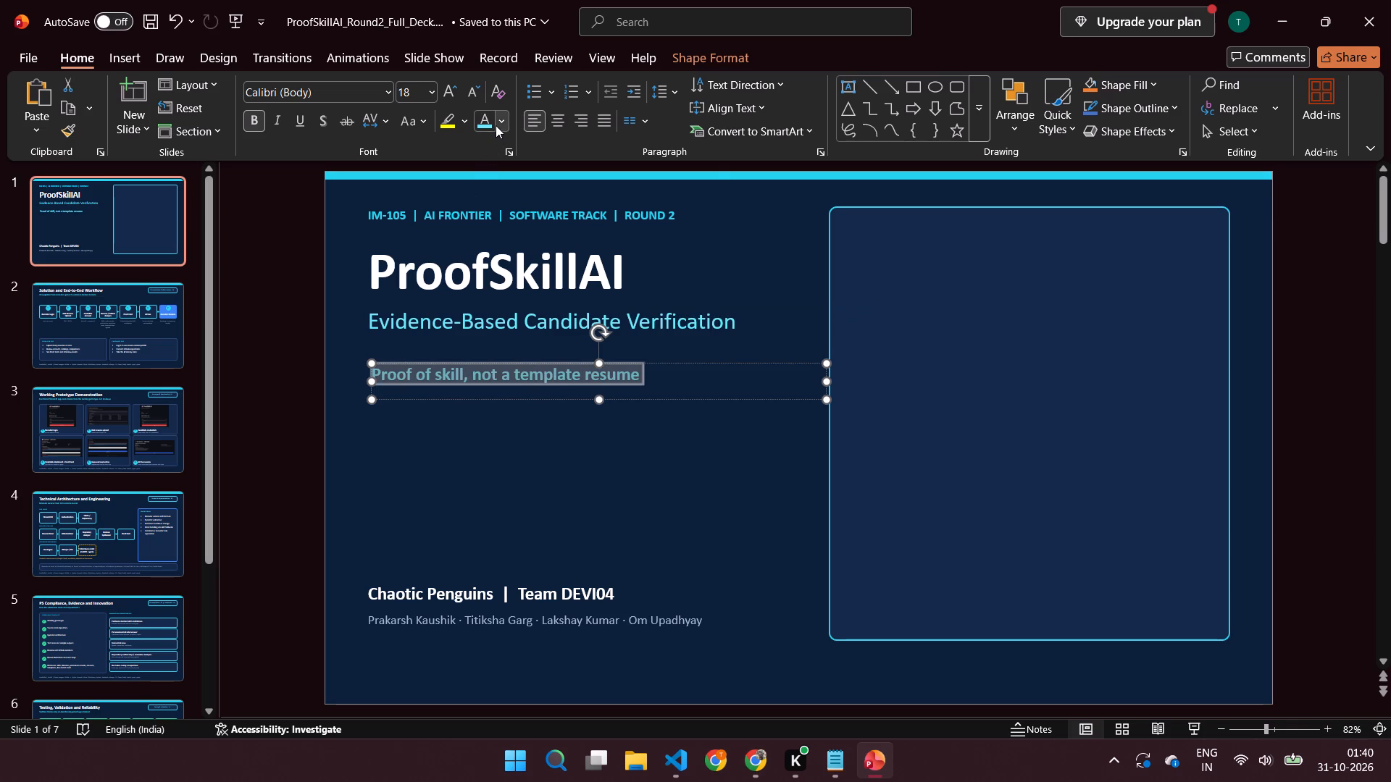
pyautogui.click(496, 125)
pyautogui.click(483, 219)
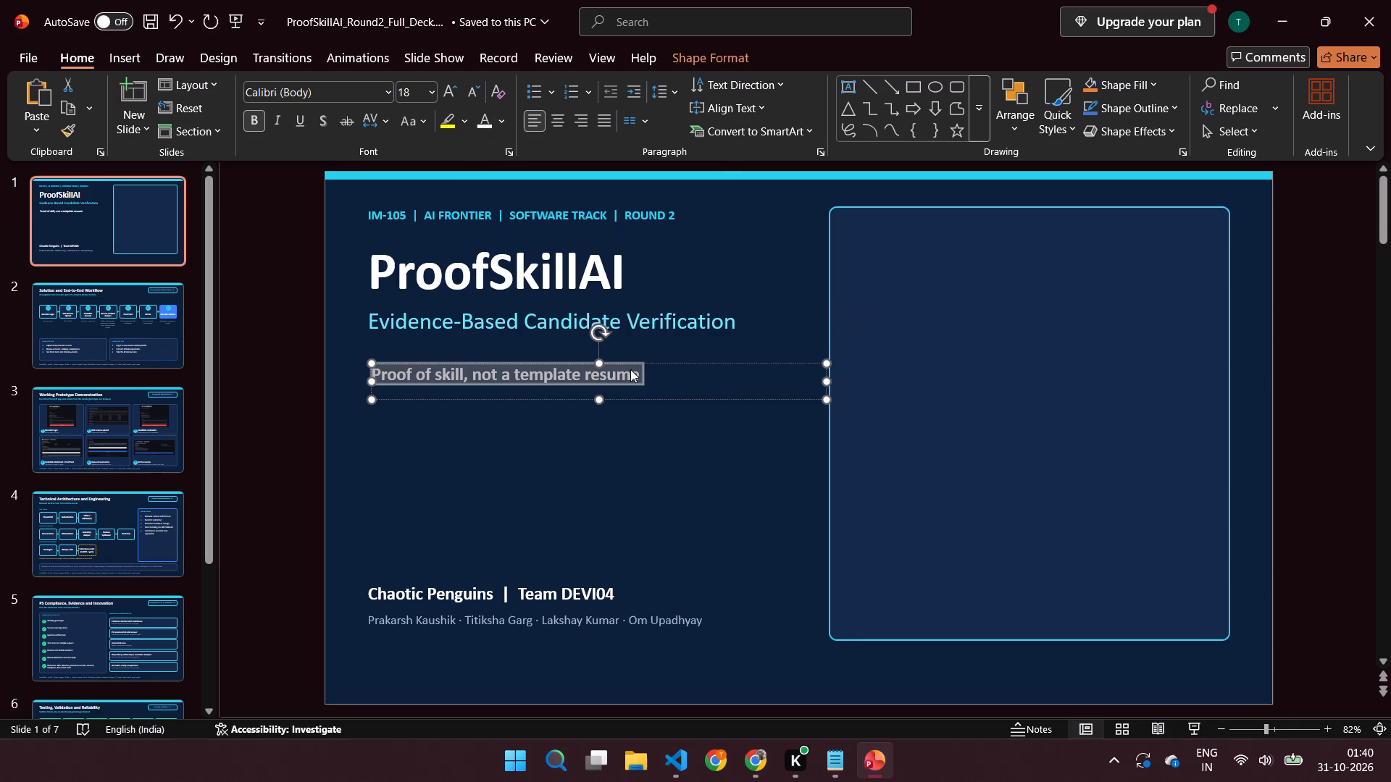
# Align the tagline box with the subtitle's left edge and move it up closer beneath the subtitle.
pyautogui.click(630, 363)
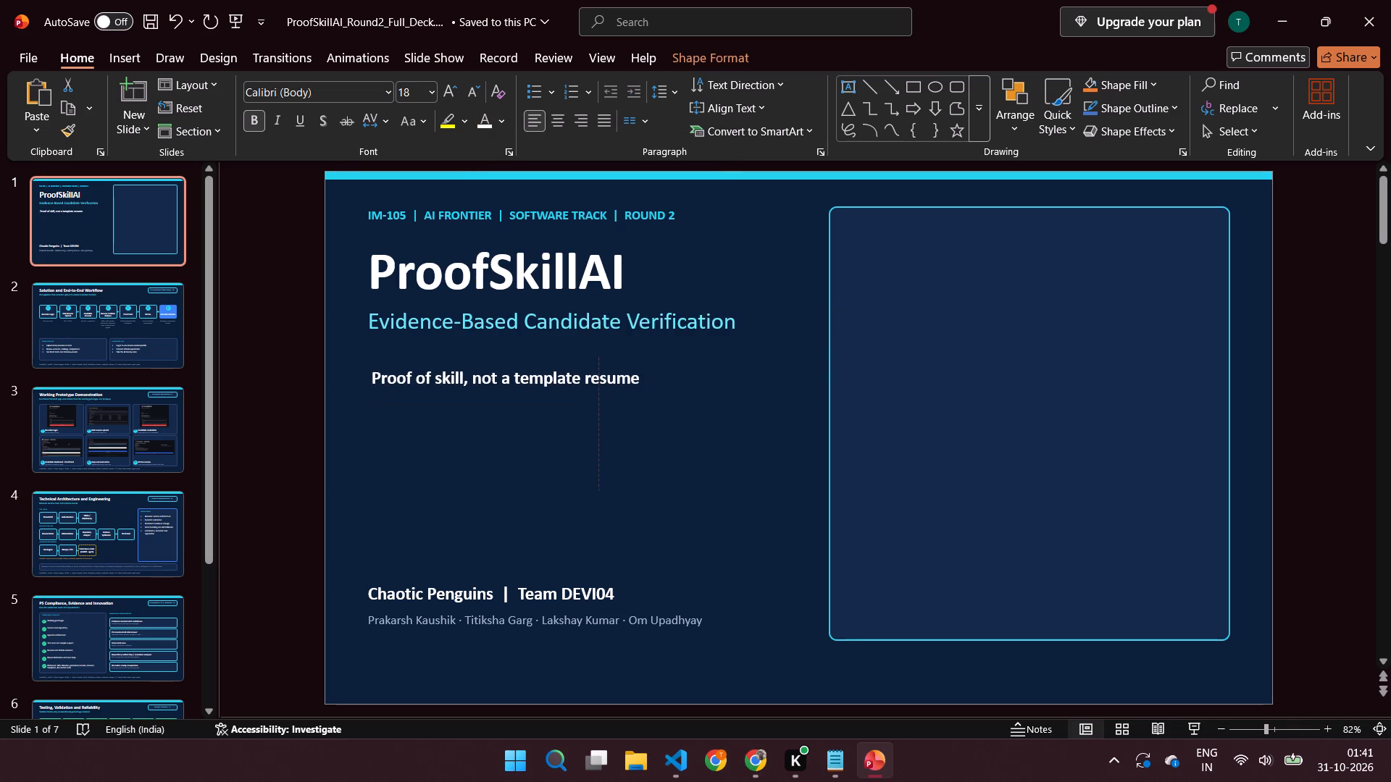
pyautogui.click(295, 374)
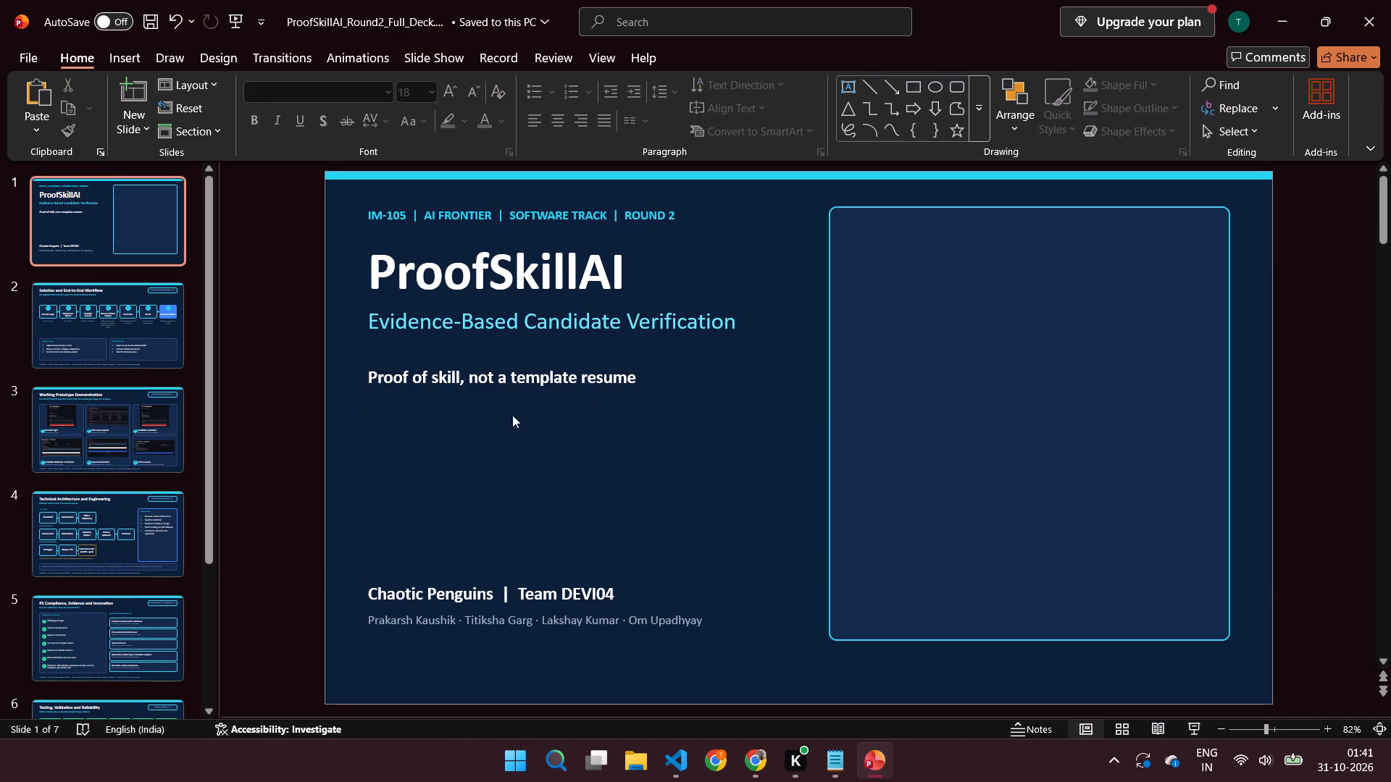
pyautogui.click(540, 369)
pyautogui.moveTo(542, 363); pyautogui.dragTo(541, 348)
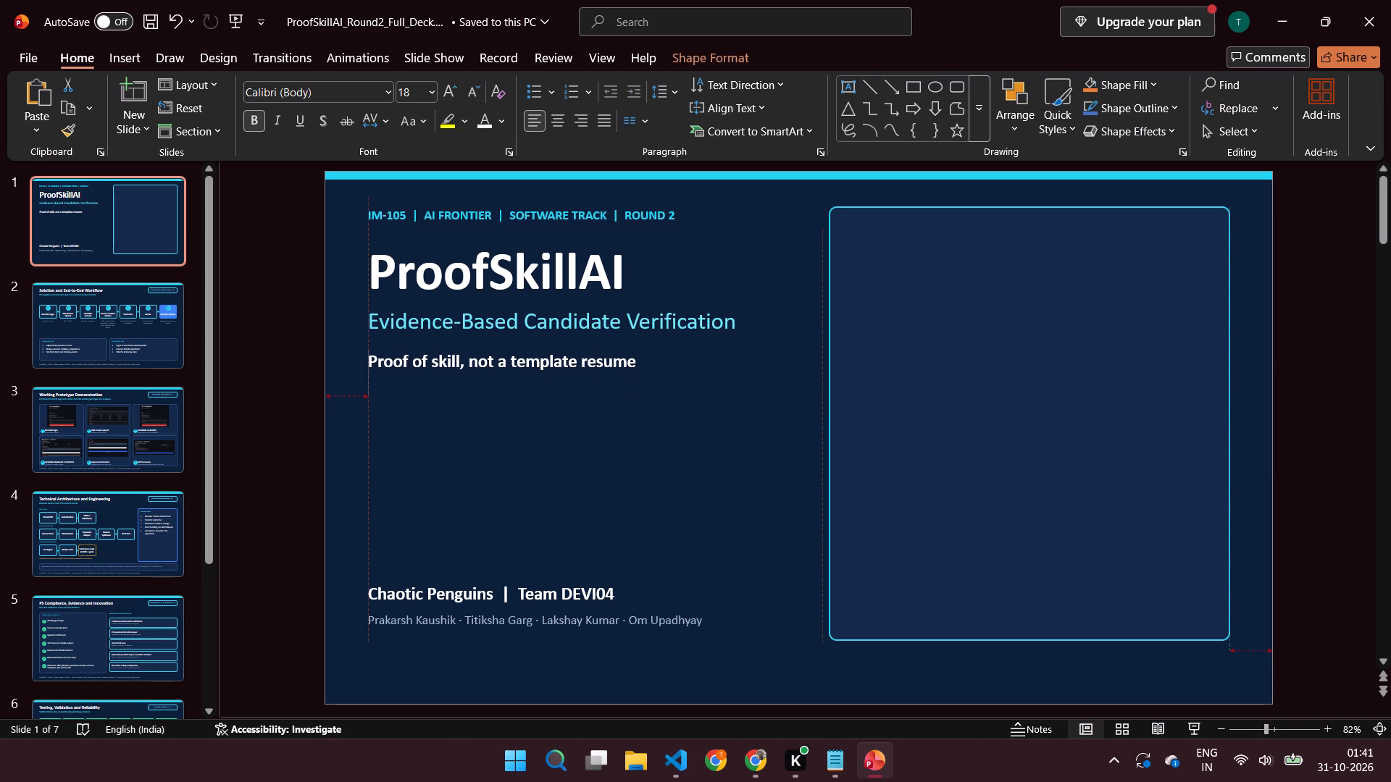
pyautogui.moveTo(541, 348); pyautogui.dragTo(540, 348)
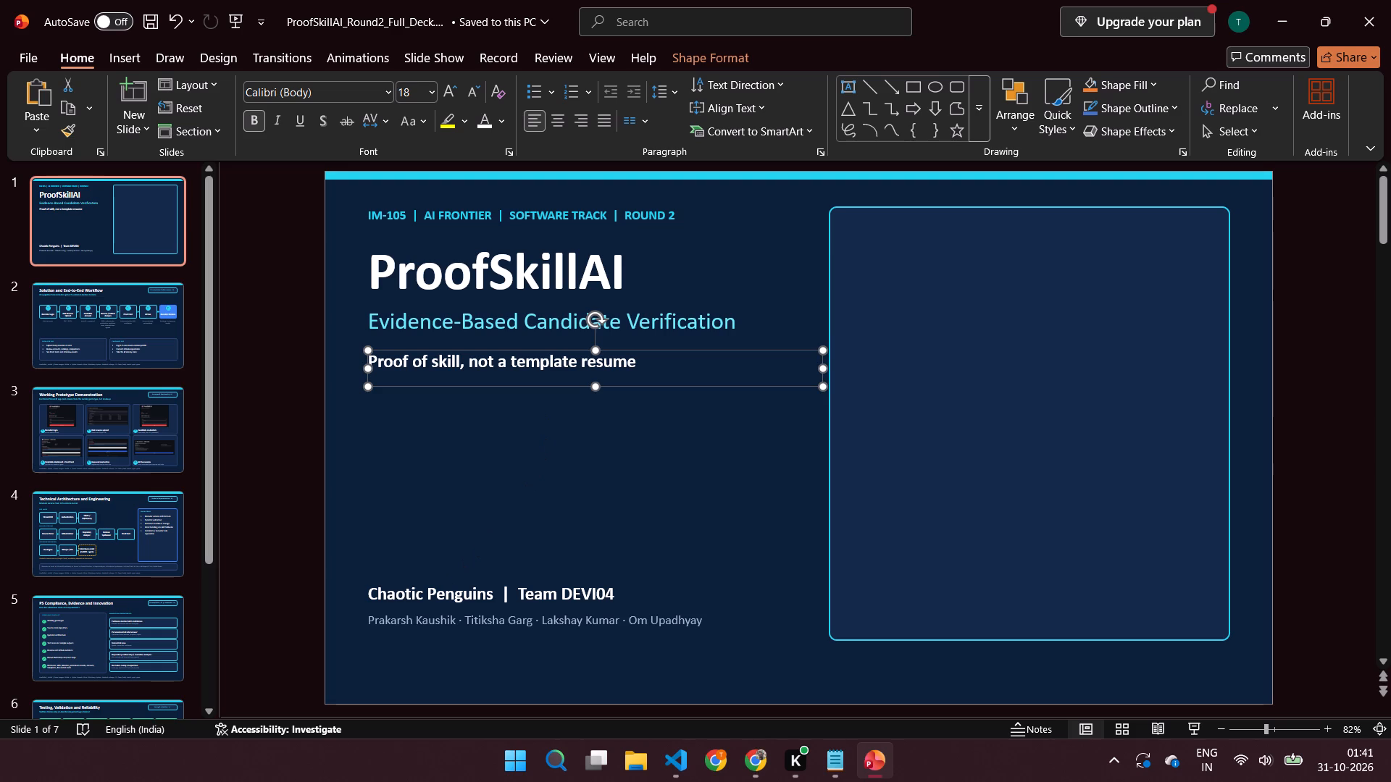
# Move the "Chaotic Penguins | Team DEVI04" text box straight up to just below the tagline, keeping its left alignment.
pyautogui.click(438, 596)
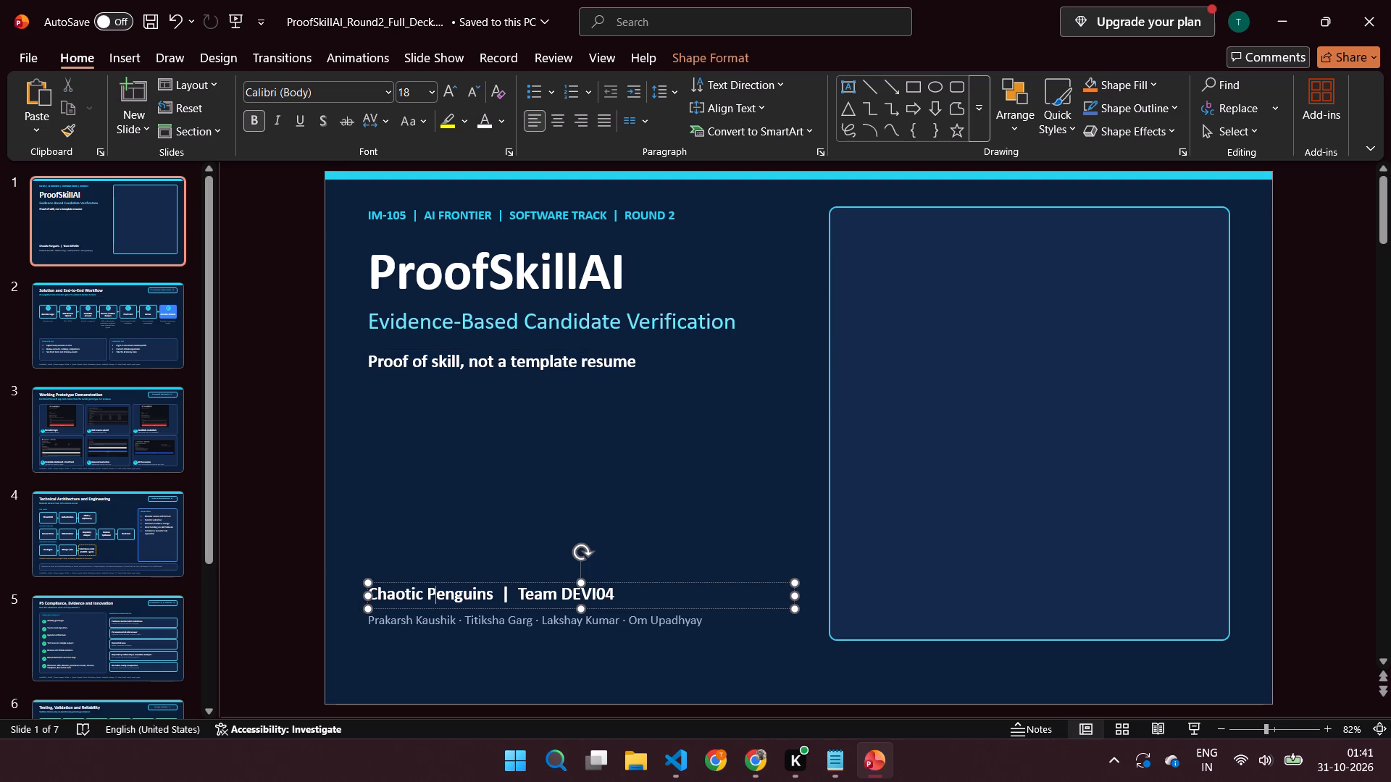
pyautogui.moveTo(461, 580); pyautogui.dragTo(459, 379)
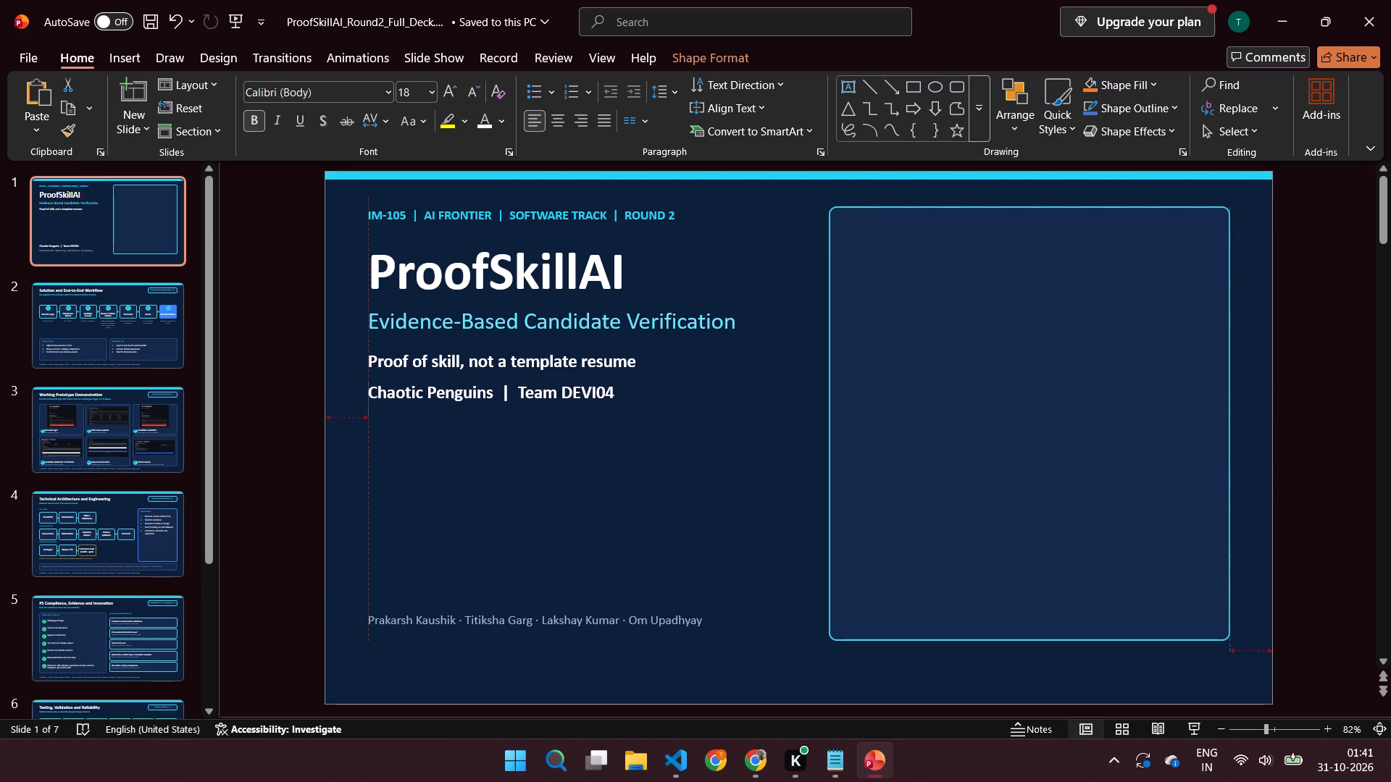
pyautogui.moveTo(459, 379); pyautogui.dragTo(459, 382)
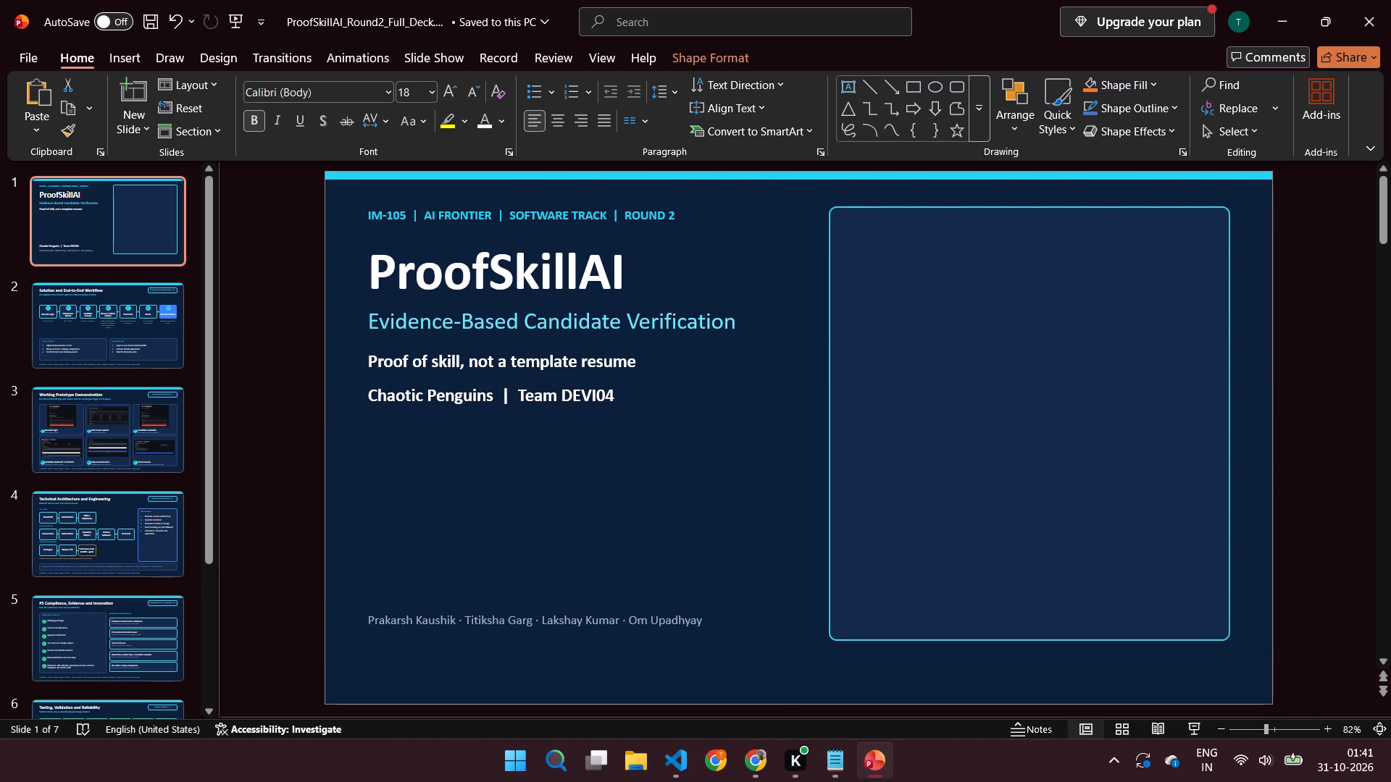
pyautogui.moveTo(459, 382); pyautogui.dragTo(459, 382)
# Split the team text into two lines without the divider, reading "Team Name: Chaotic Penguins" and "Team ID: Team DEVI04".
pyautogui.click(377, 400)
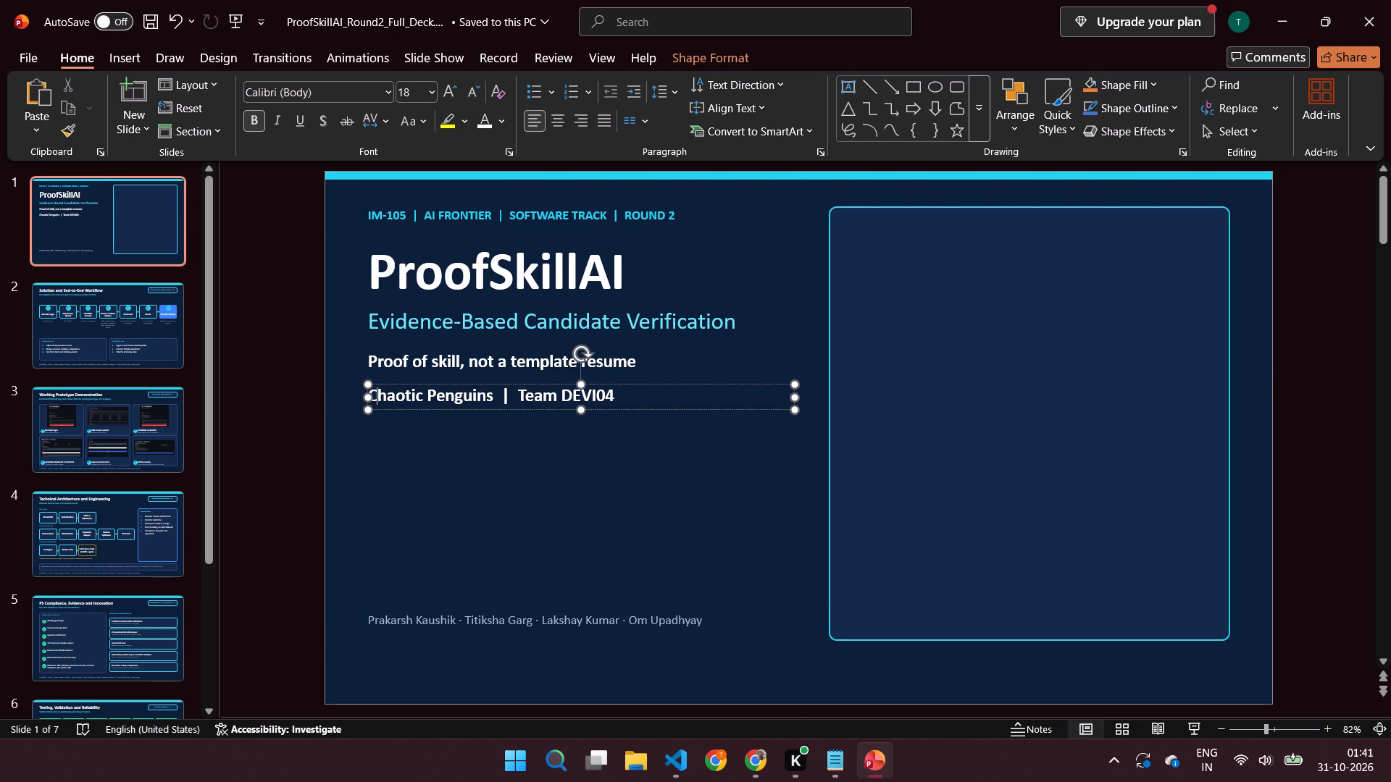
pyautogui.press('Left')
pyautogui.press('BackSpace')
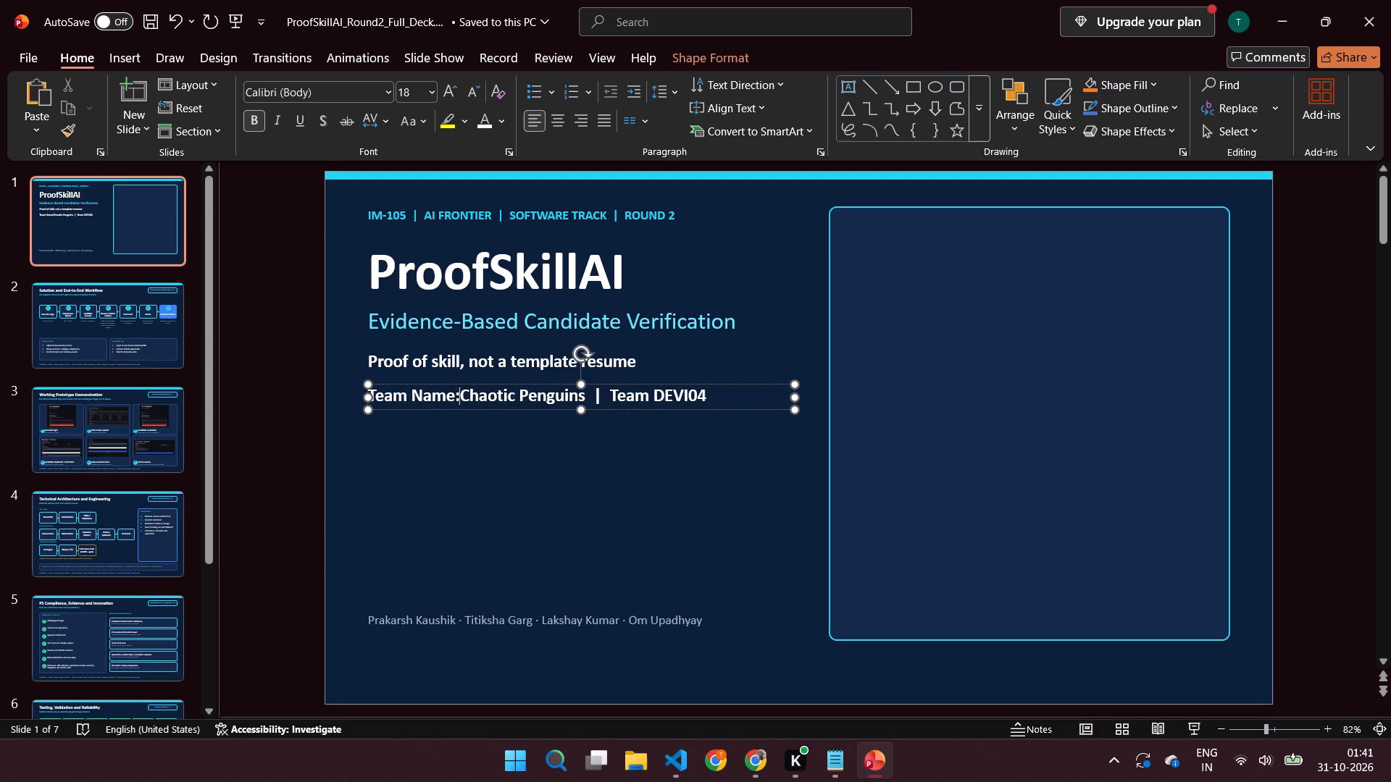
pyautogui.click(610, 398)
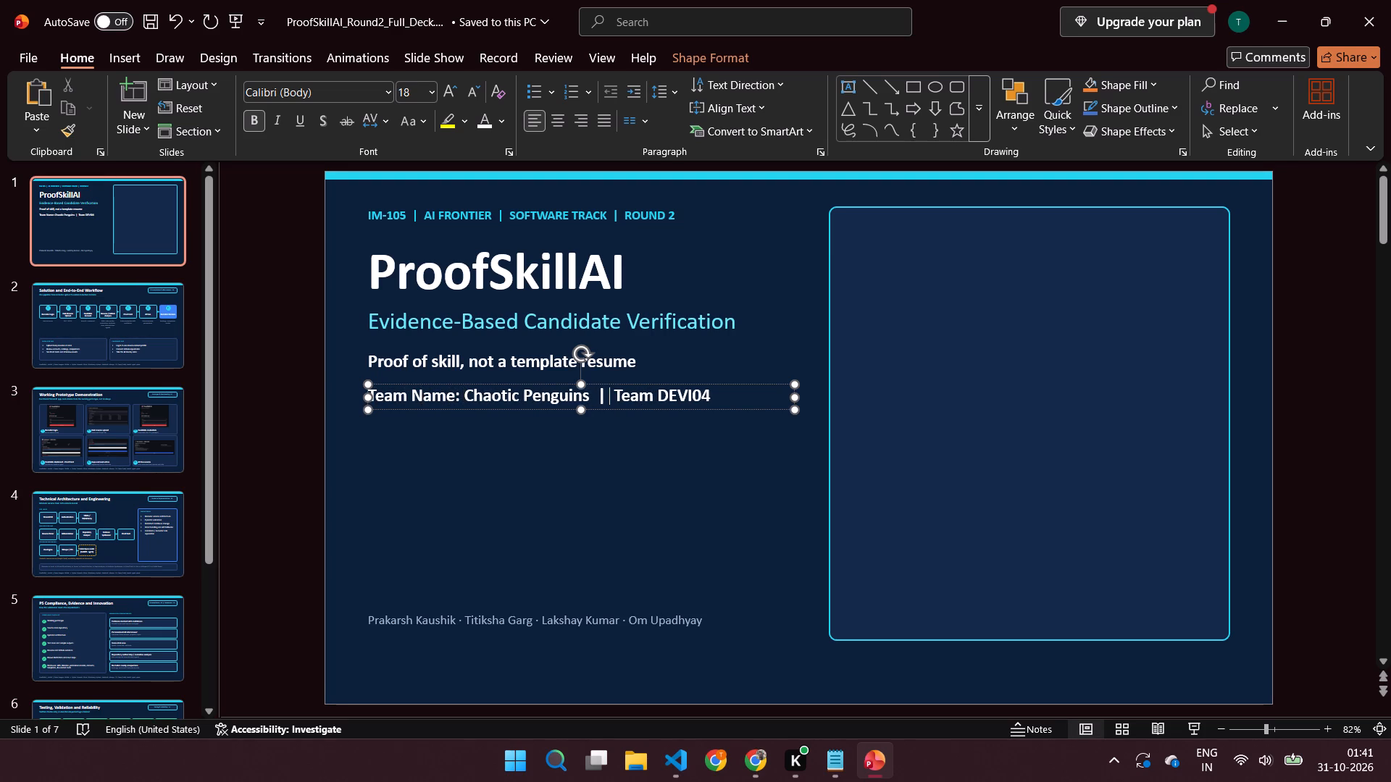
pyautogui.press('BackSpace')
pyautogui.press('BackSpace')
pyautogui.press('Return')
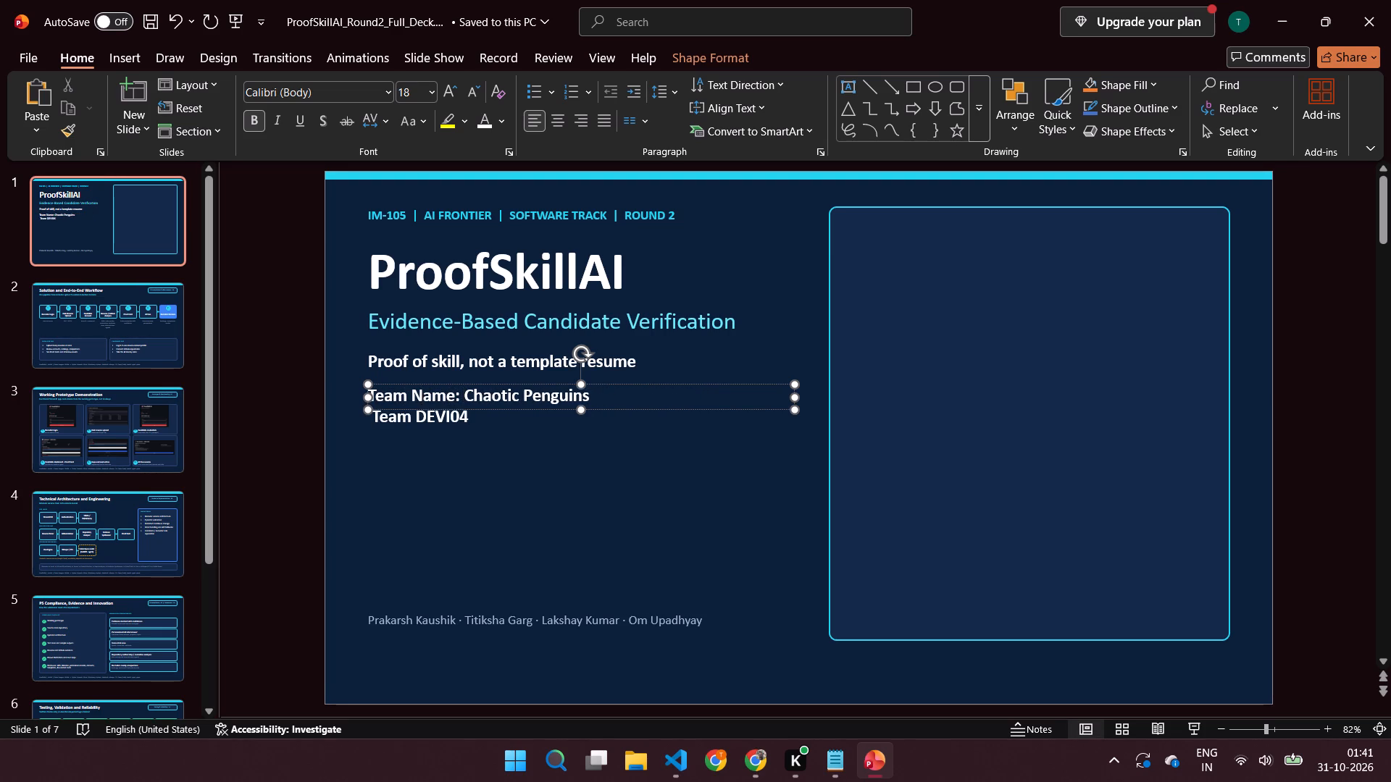
pyautogui.press('Right')
pyautogui.press('BackSpace')
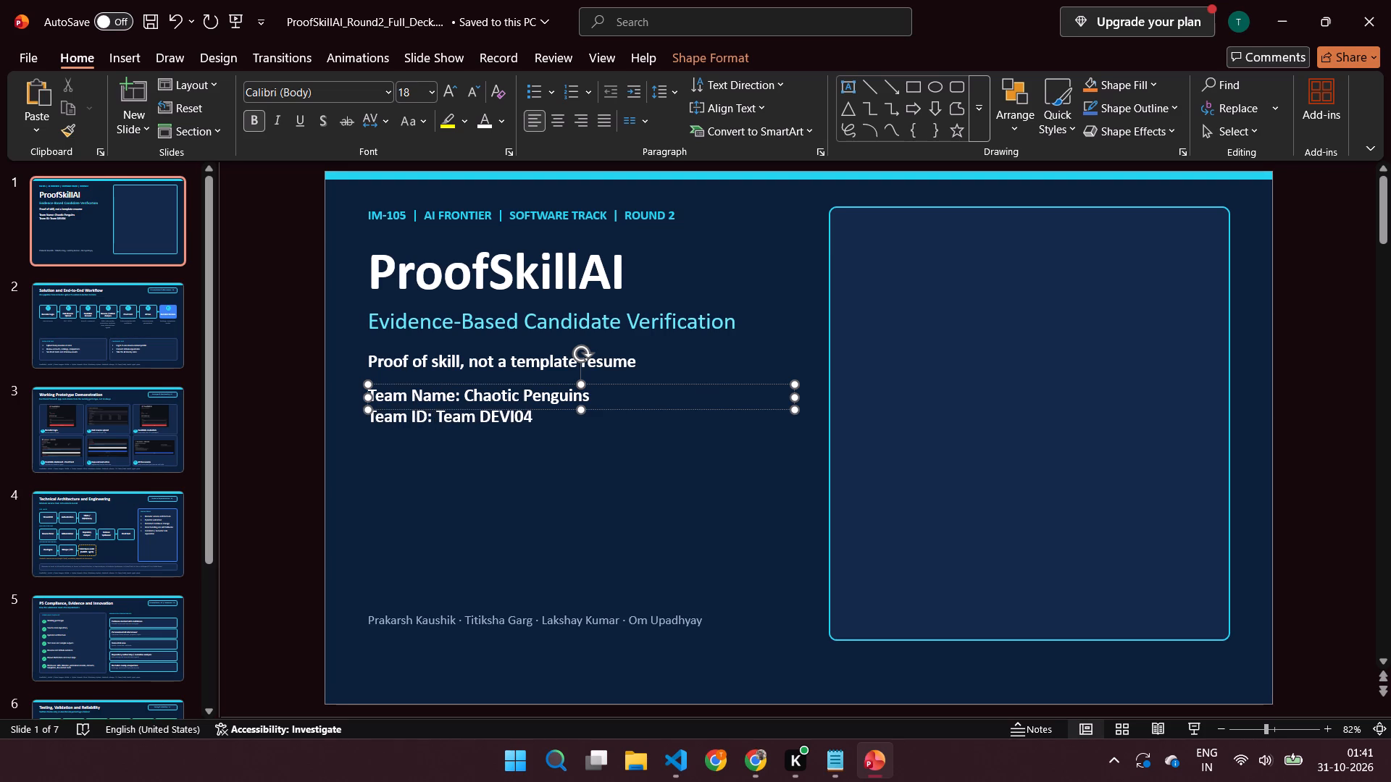
pyautogui.click(611, 429)
pyautogui.click(394, 623)
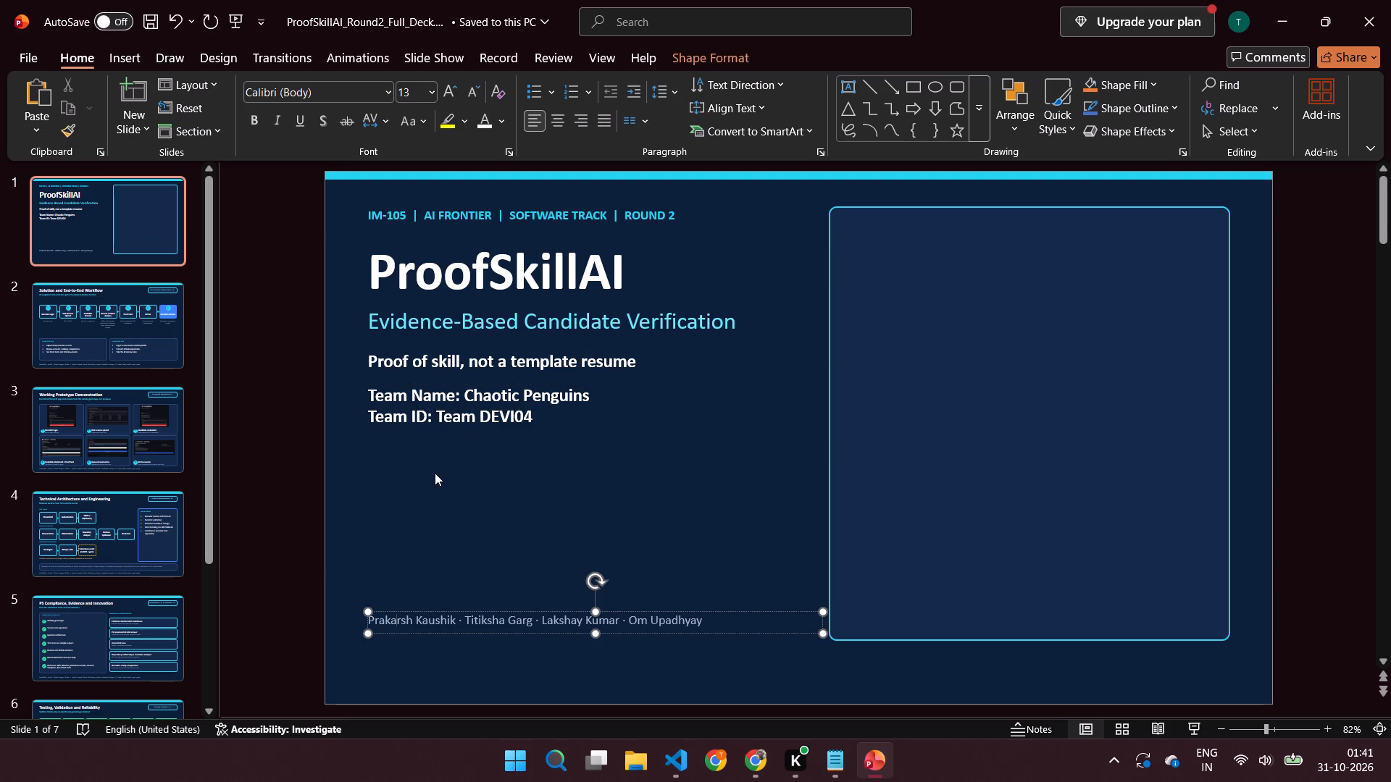
# Add a third line reading "Problem Statement ID: IM-105" below the Team ID.
pyautogui.click(537, 416)
pyautogui.press('Return')
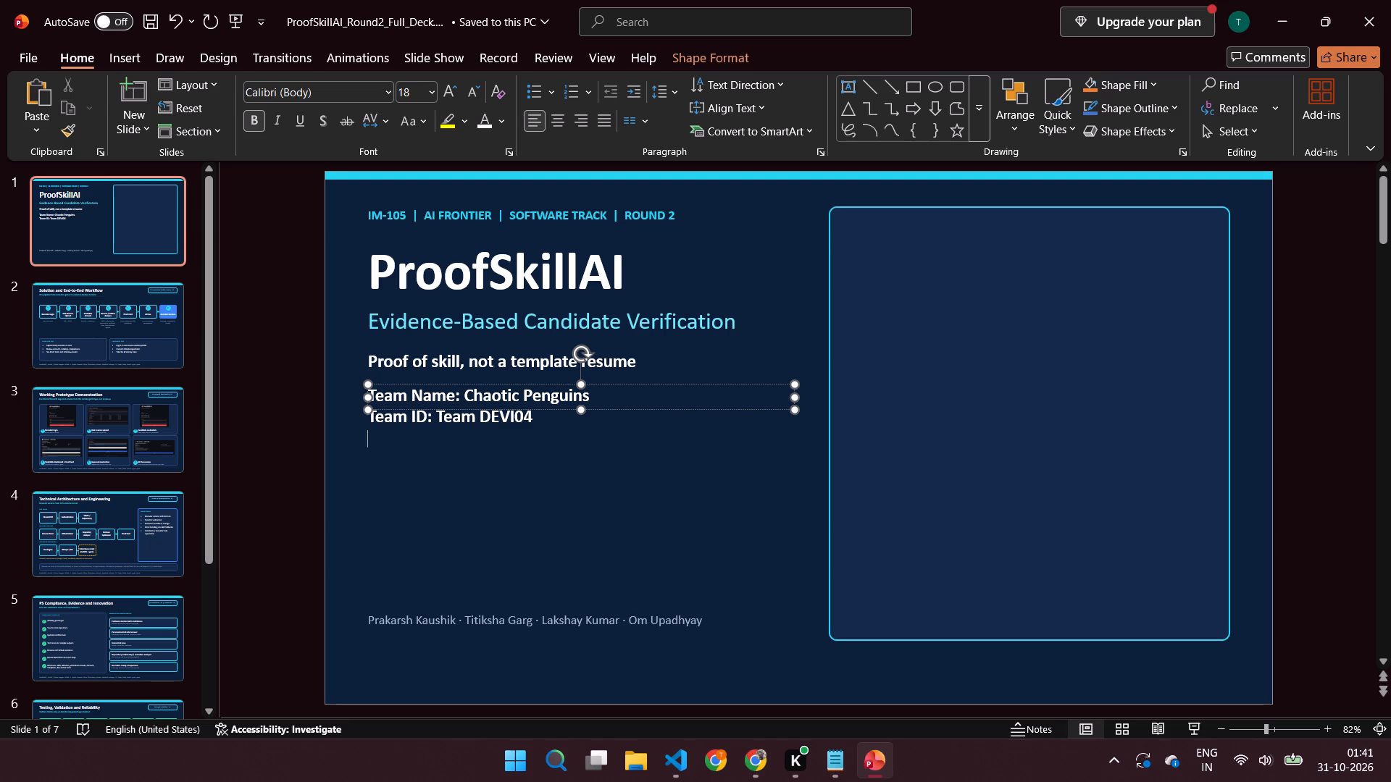
pyautogui.write('mb')
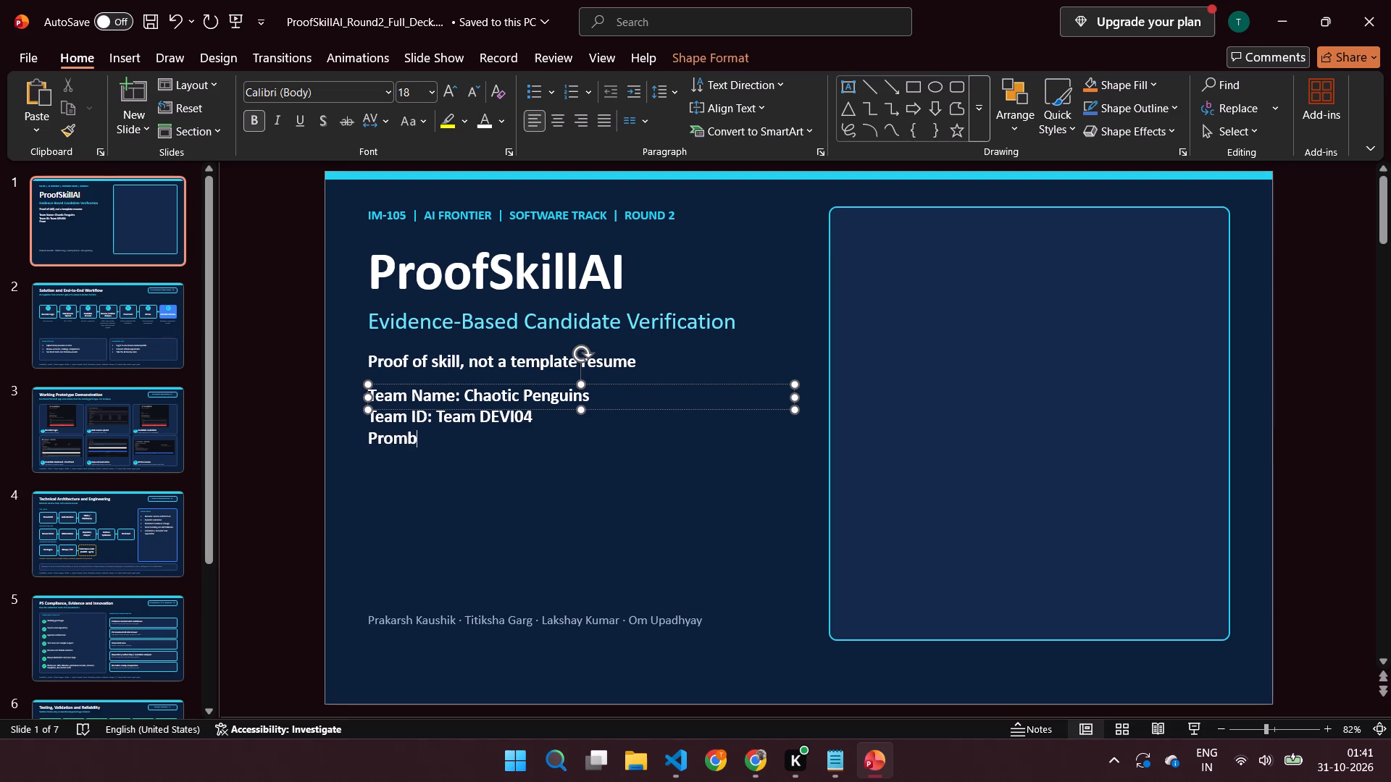
pyautogui.press('BackSpace')
pyautogui.press('BackSpace')
pyautogui.write('blem')
pyautogui.press('space')
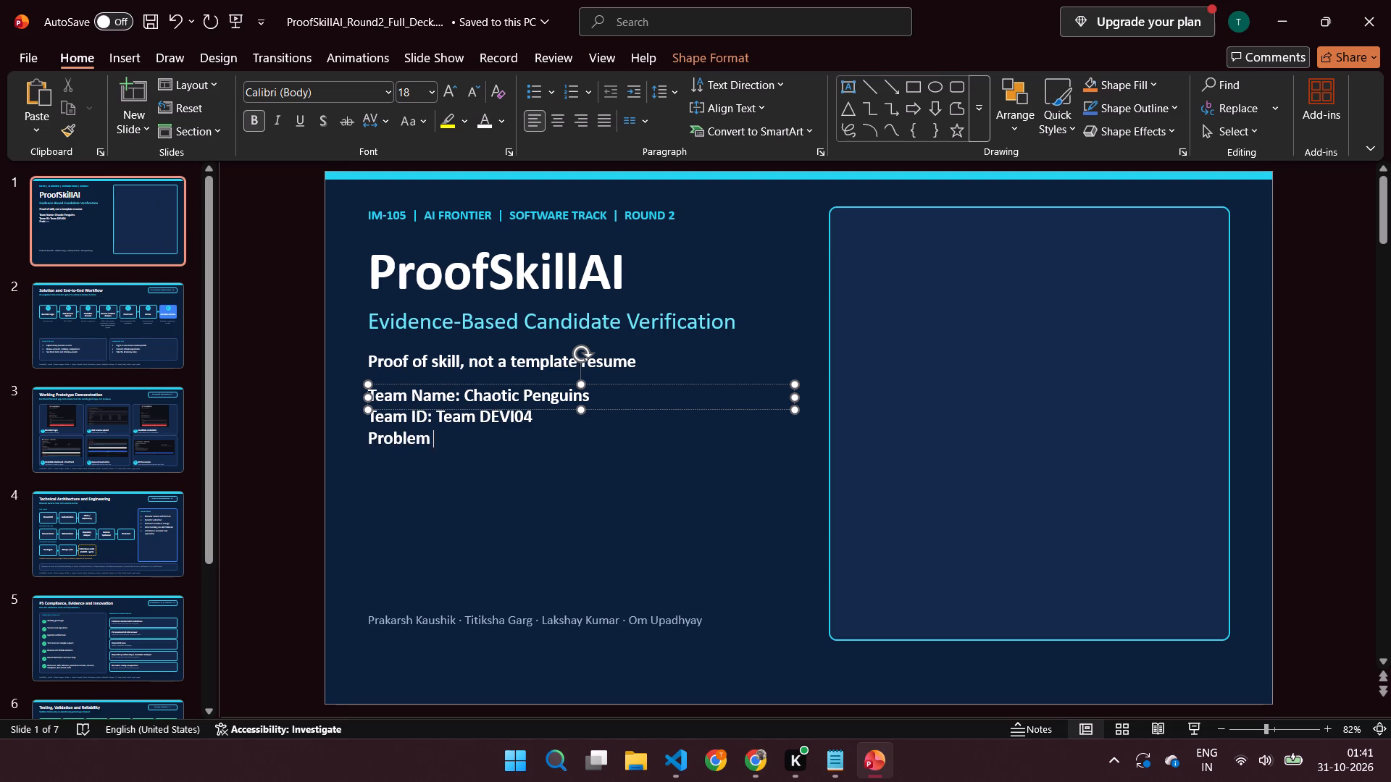
pyautogui.write('tatemenr')
pyautogui.press('BackSpace')
pyautogui.press('r')
pyautogui.press('BackSpace')
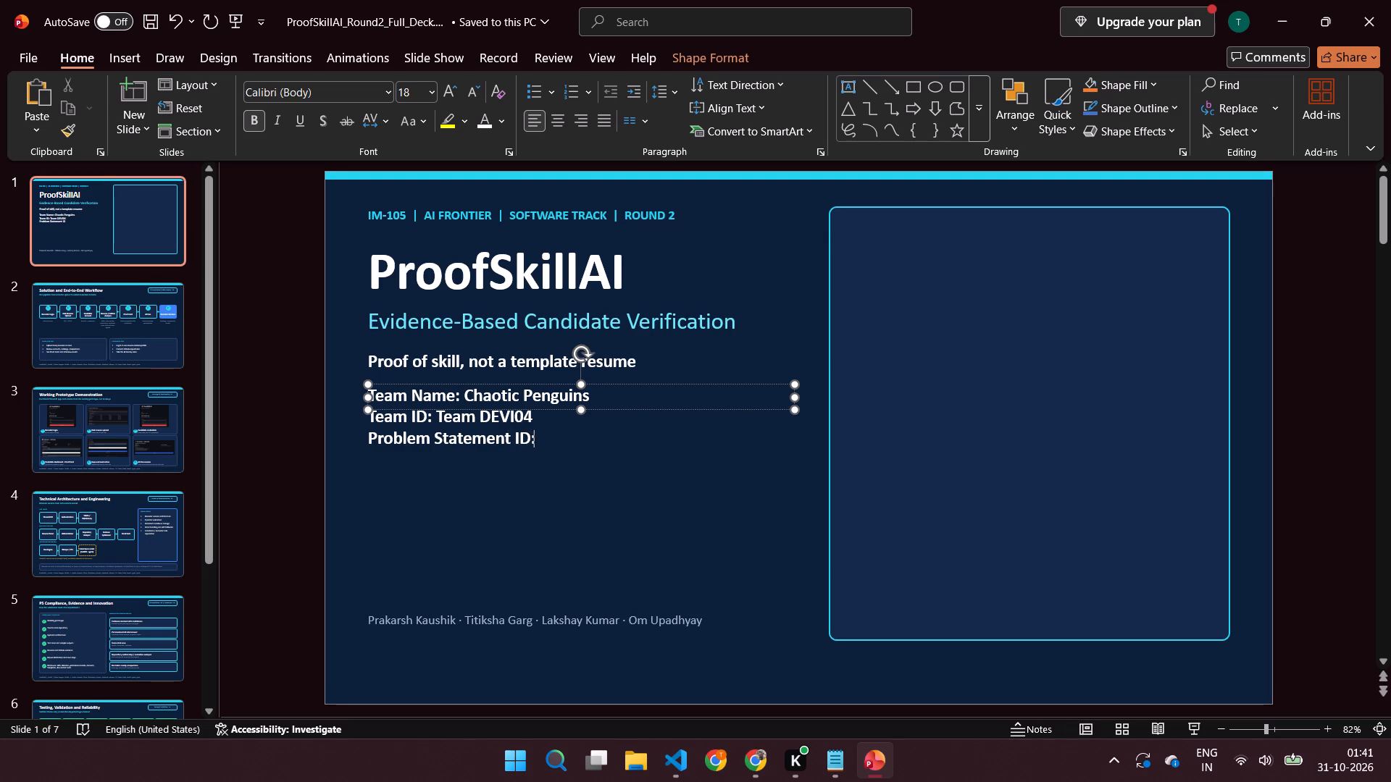
pyautogui.write('IM-105')
# Add a fourth line reading "Theme: AI Frontier" below the Problem Statement ID.
pyautogui.press('Return')
pyautogui.write('heme')
pyautogui.write(':')
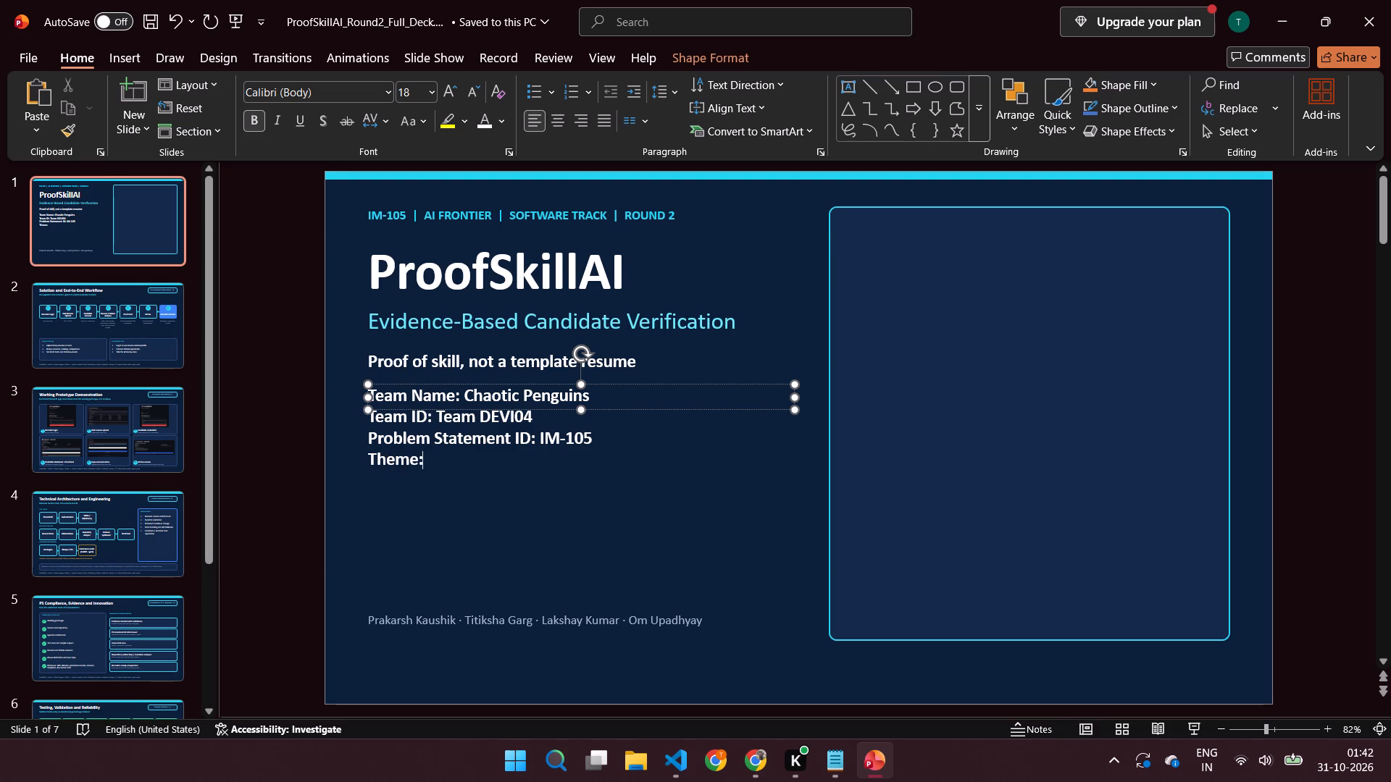
pyautogui.press('space')
pyautogui.write('tier')
# Delete the "IM-105 | AI FRONTIER | SOFTWARE TRACK | ROUND 2" text box above the ProofSkillAI title.
pyautogui.tripleClick(577, 215)
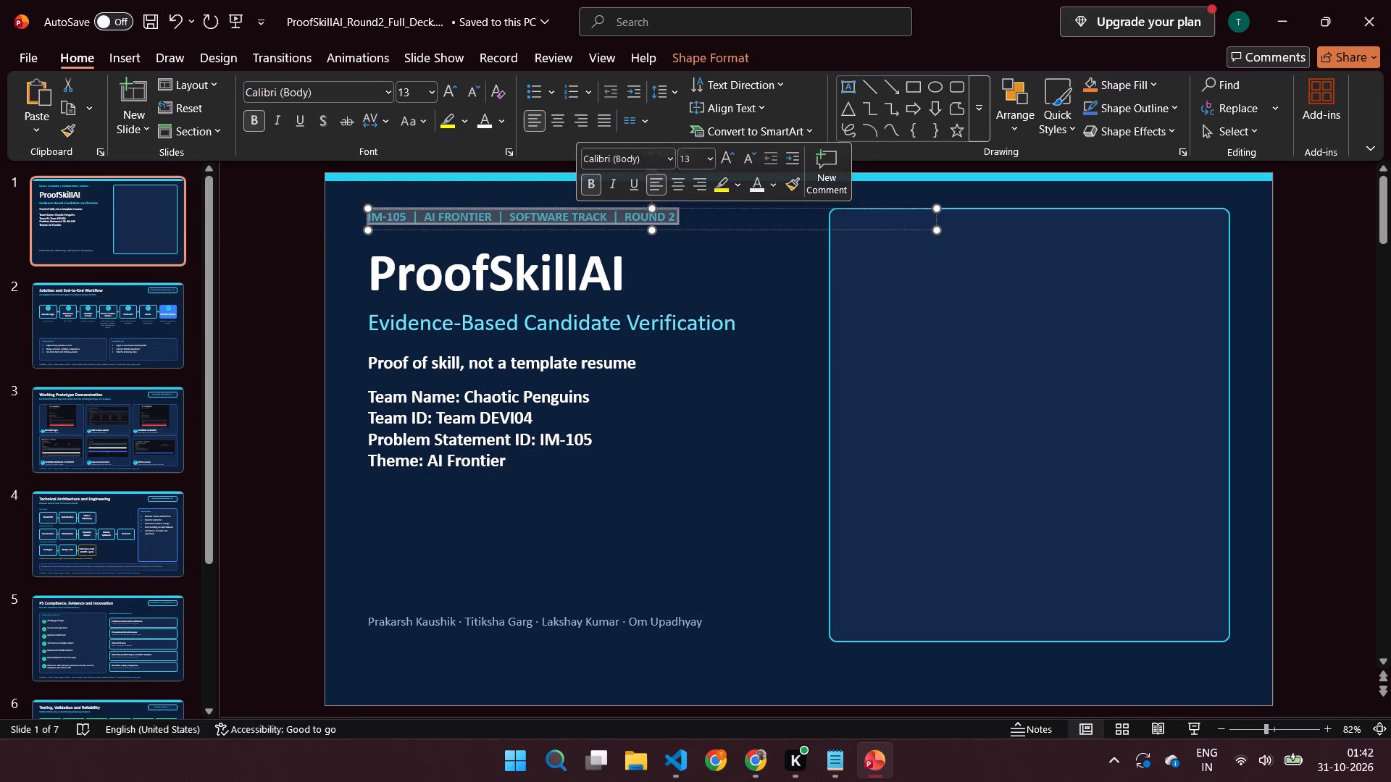
pyautogui.click(697, 219)
pyautogui.click(674, 216)
pyautogui.moveTo(674, 216); pyautogui.dragTo(567, 221)
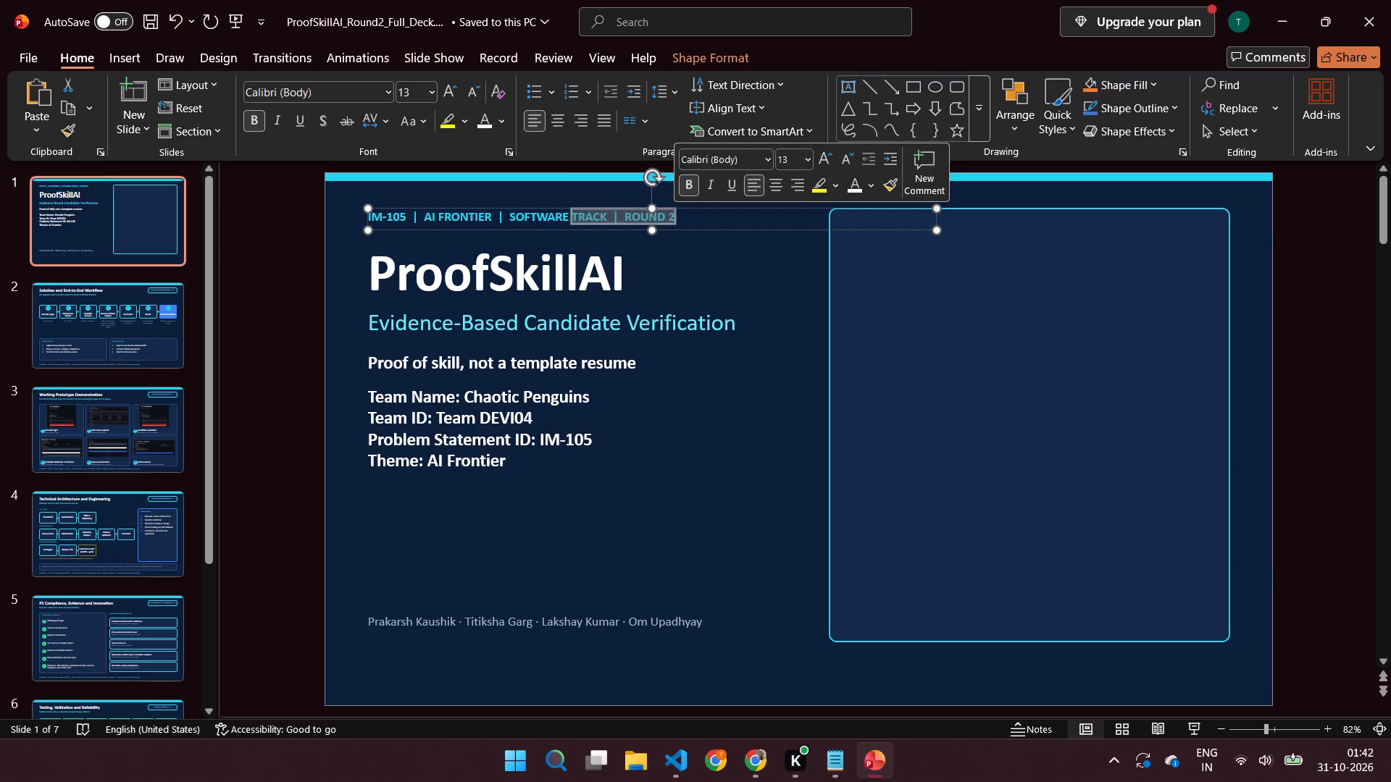
pyautogui.moveTo(567, 221); pyautogui.dragTo(535, 221)
pyautogui.press('BackSpace')
pyautogui.press('BackSpace')
pyautogui.press('BackSpace')
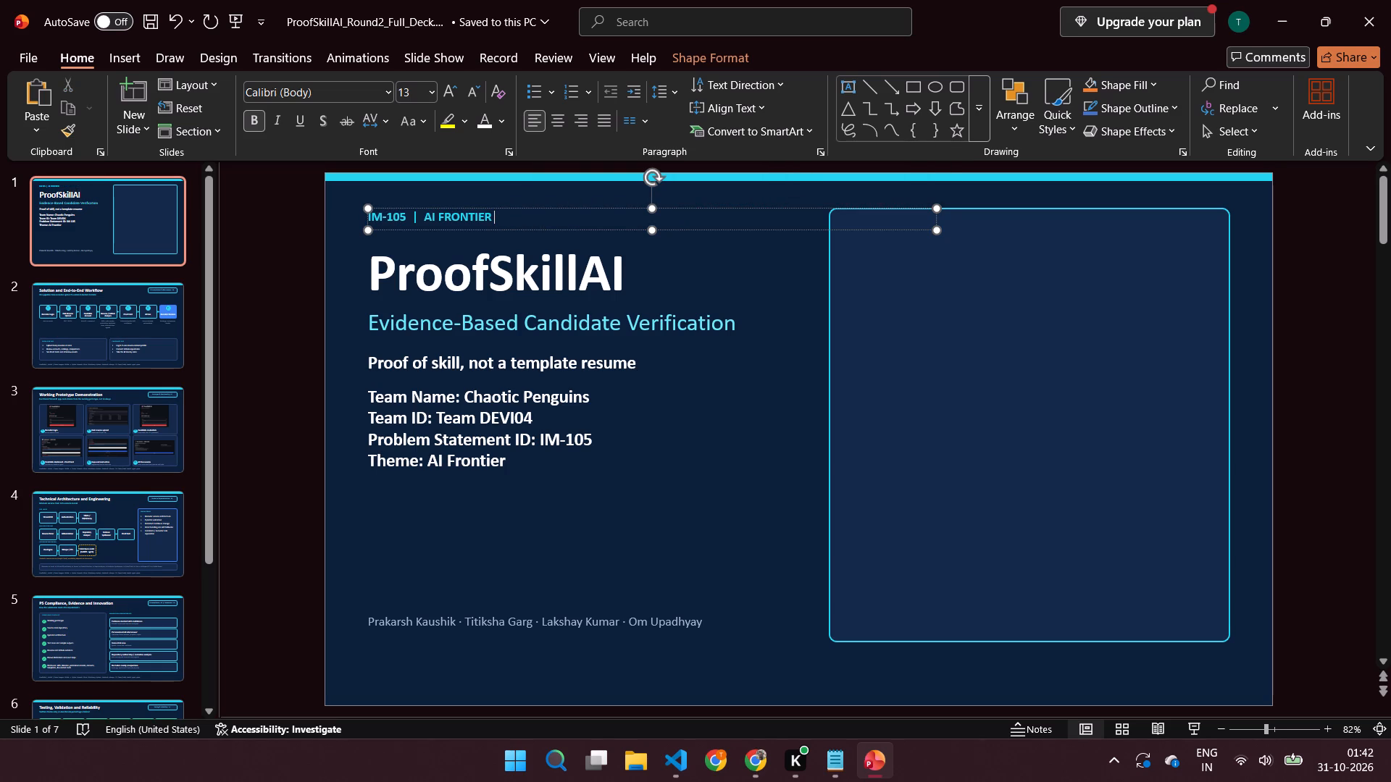
pyautogui.click(474, 210)
pyautogui.press('Delete')
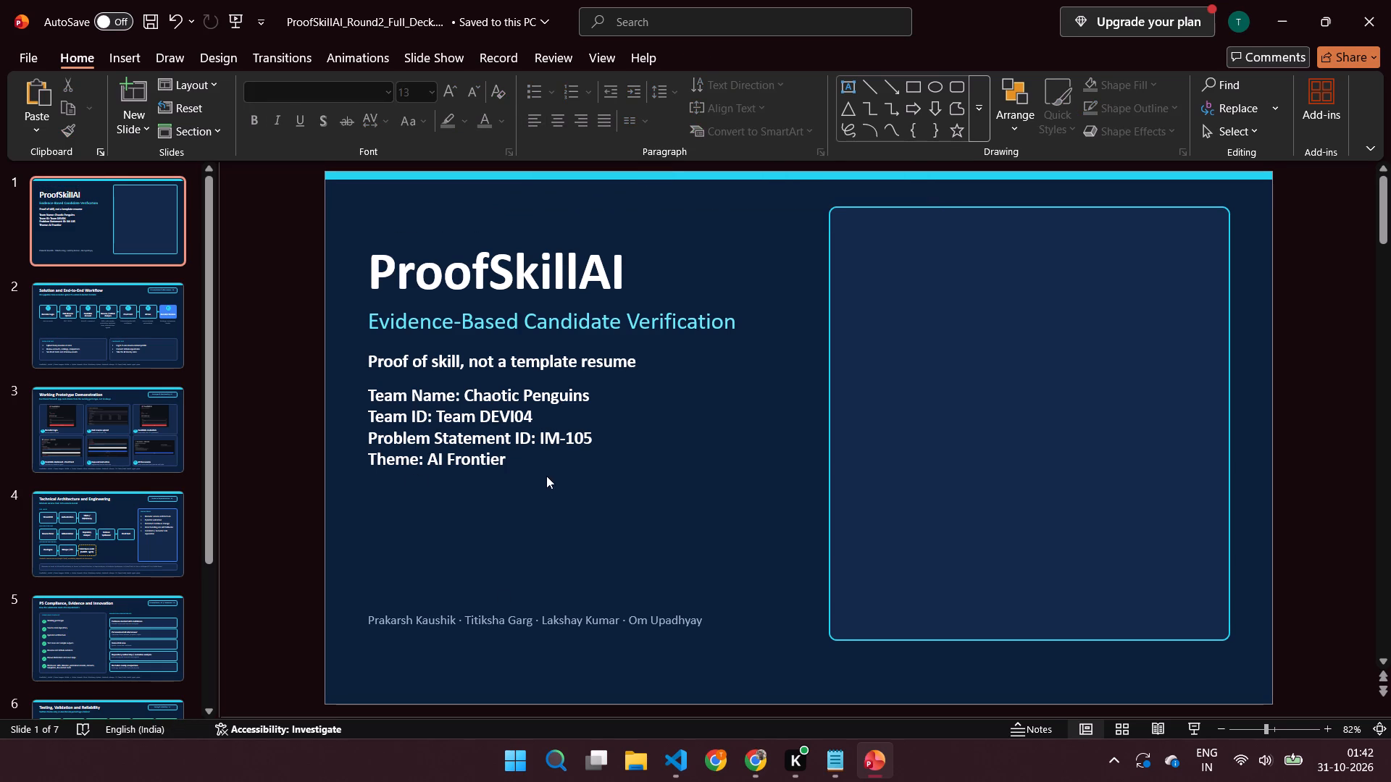
# Increase the line spacing of all four team detail lines to about 1.5.
pyautogui.click(469, 433)
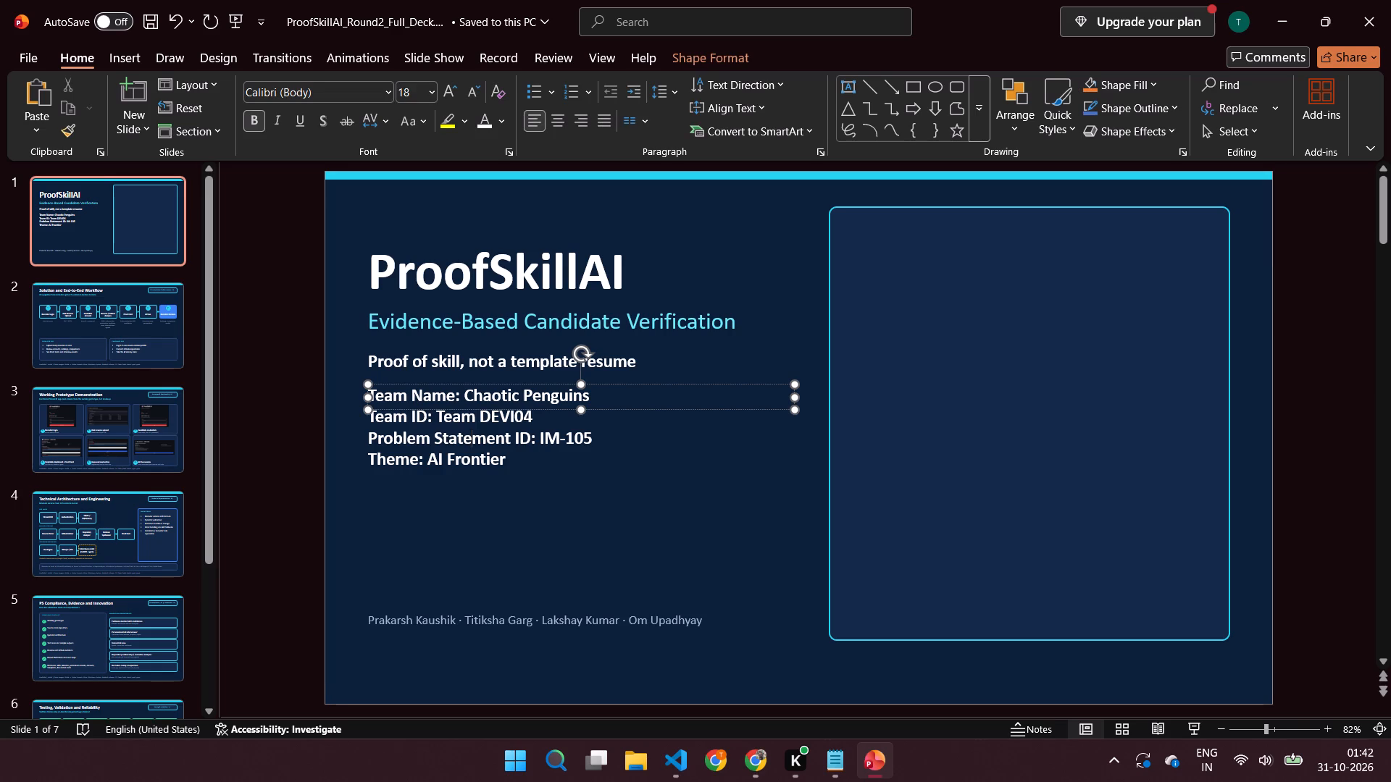
pyautogui.hotkey('ctrl', 'a')
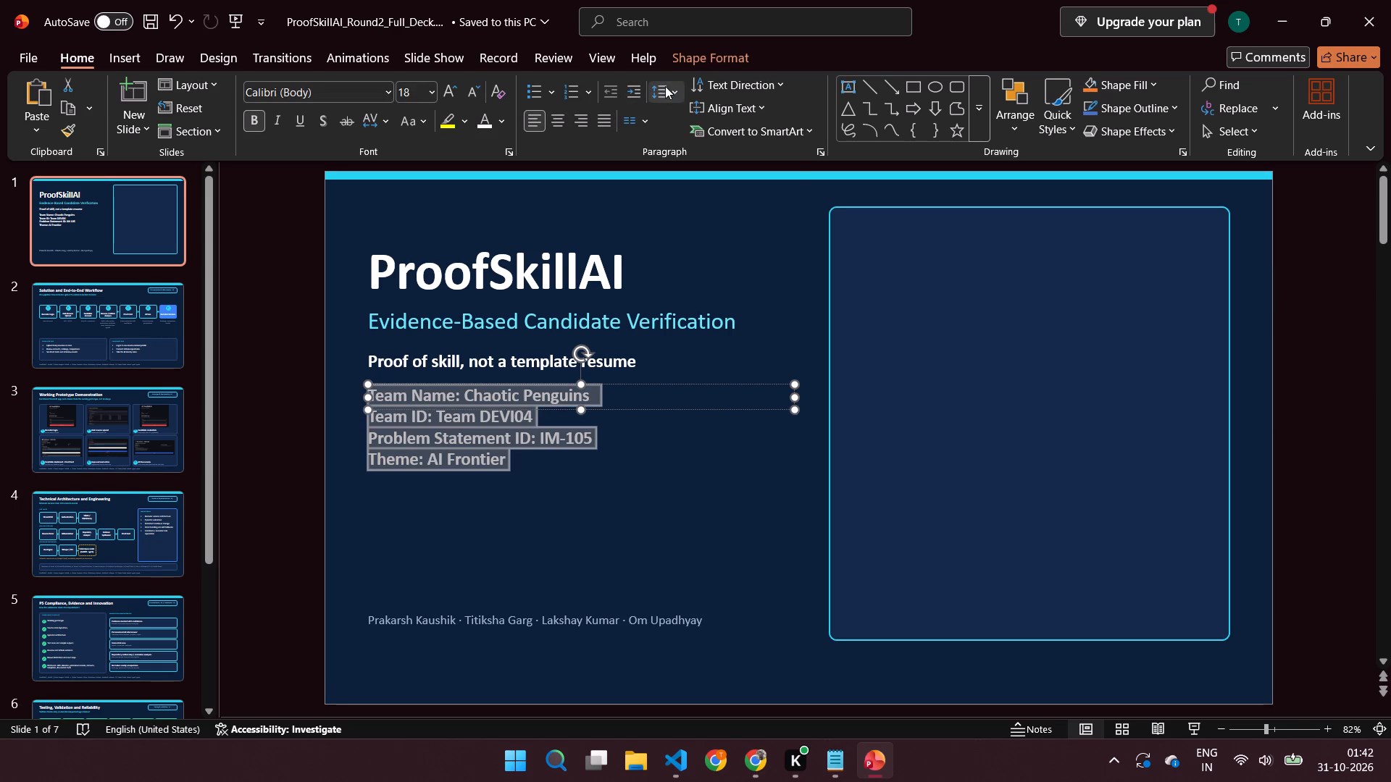
pyautogui.click(668, 91)
pyautogui.click(681, 135)
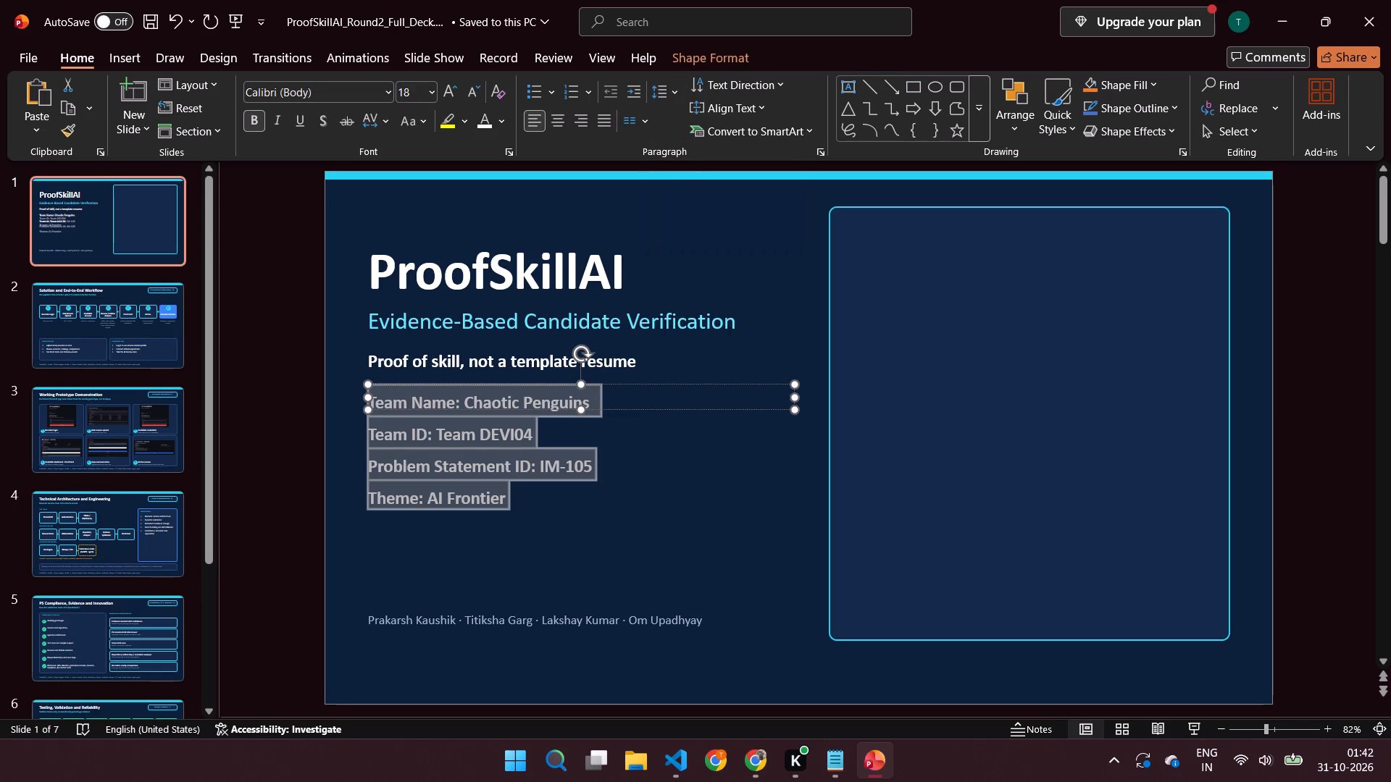
pyautogui.click(664, 522)
pyautogui.click(419, 415)
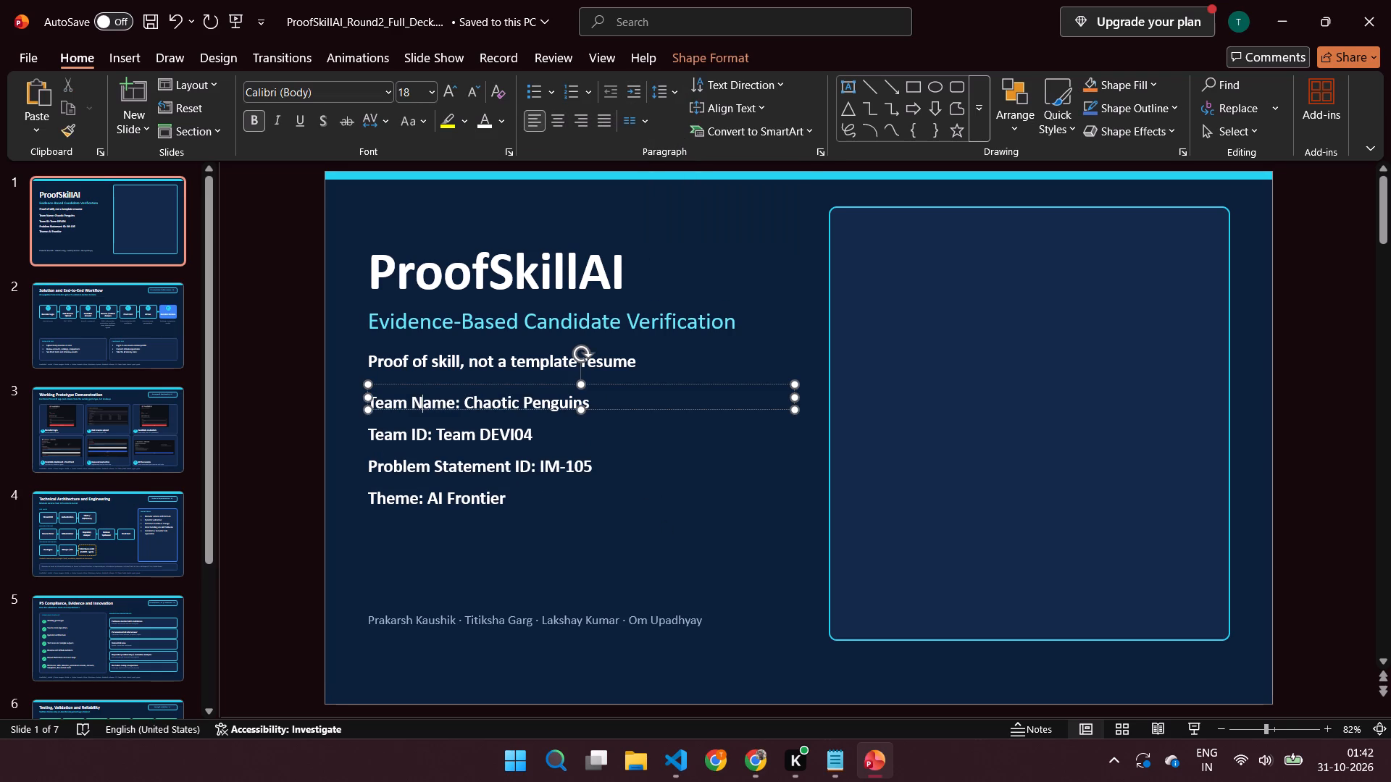
# Move the team details text box slightly up, closer to the "Proof of skill, not a template resume" tagline.
pyautogui.moveTo(506, 386); pyautogui.dragTo(507, 380)
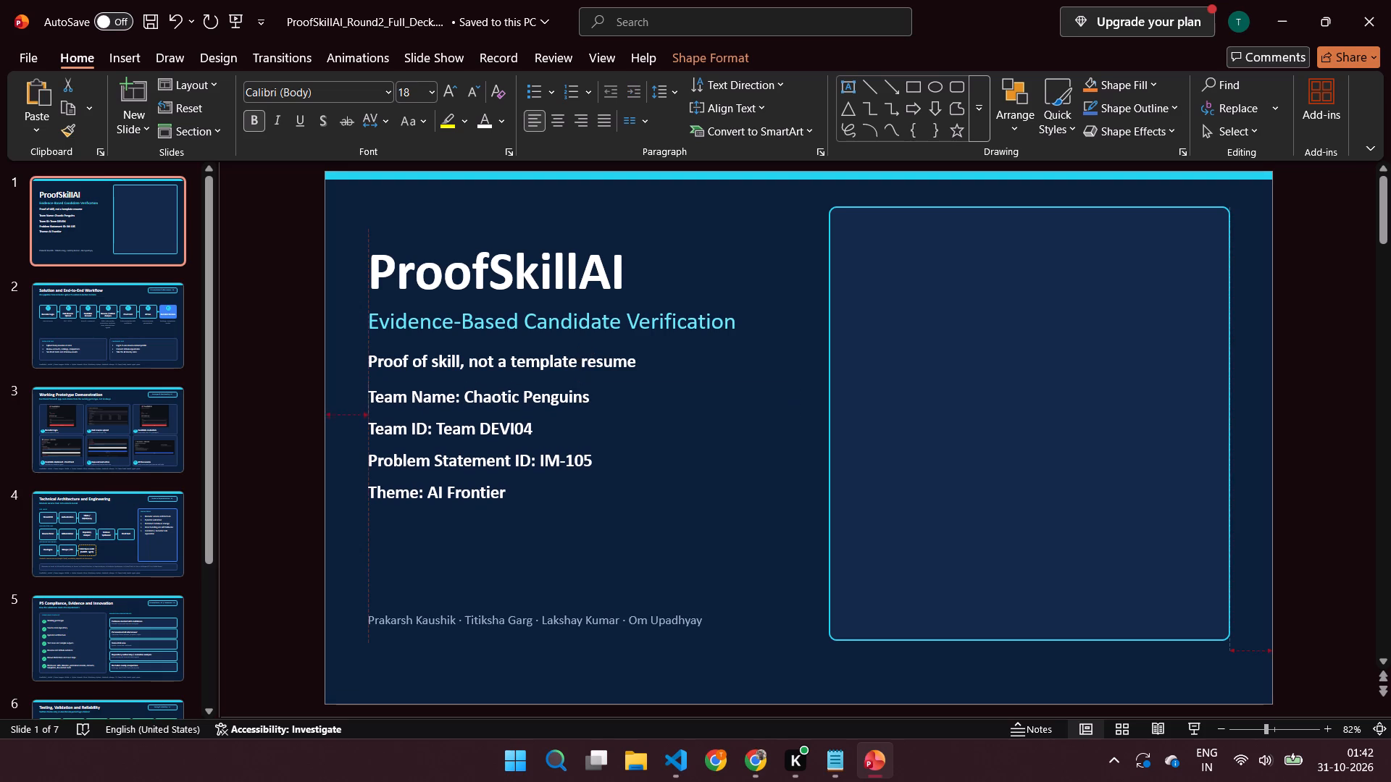
pyautogui.moveTo(507, 380); pyautogui.dragTo(506, 379)
# Remove the bold formatting from all four team detail lines.
pyautogui.click(498, 392)
pyautogui.hotkey('ctrl', 'a')
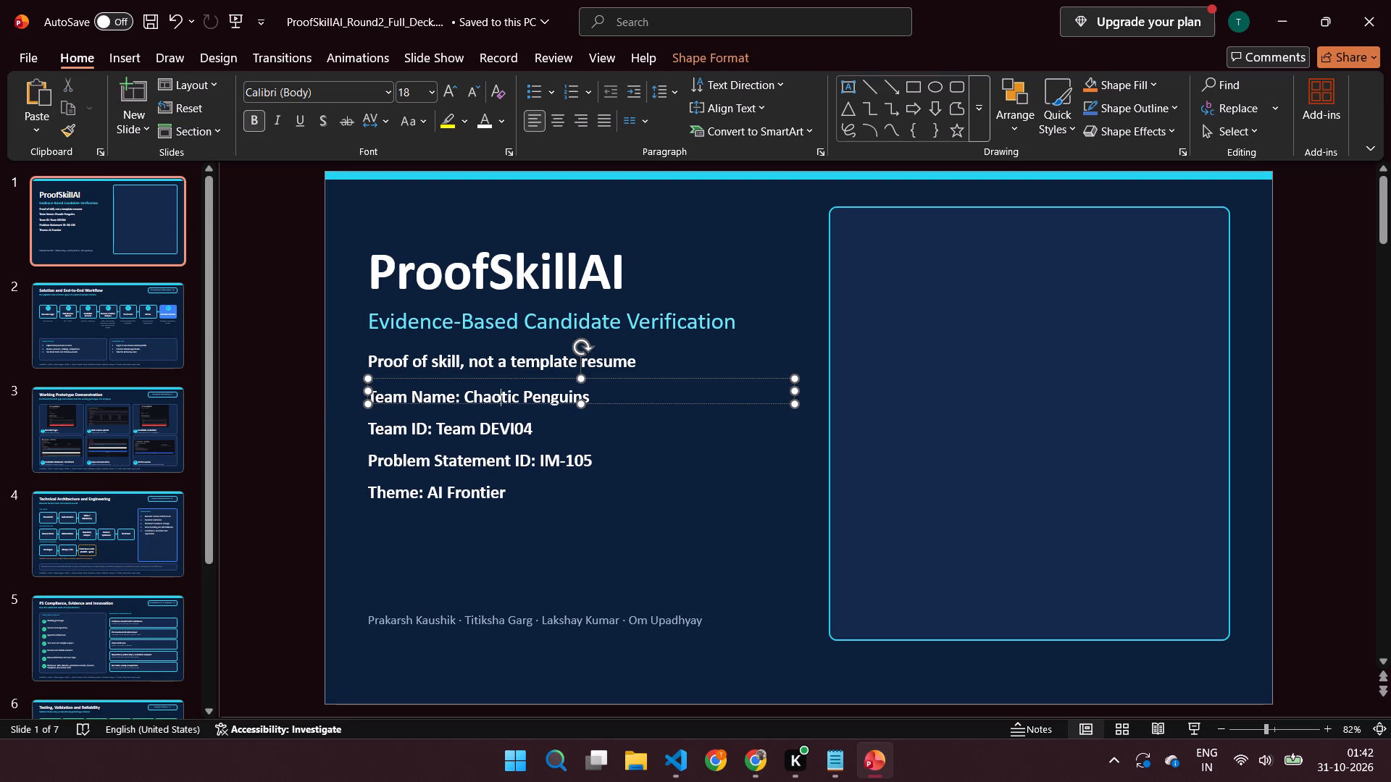
pyautogui.hotkey('ctrl', 'a')
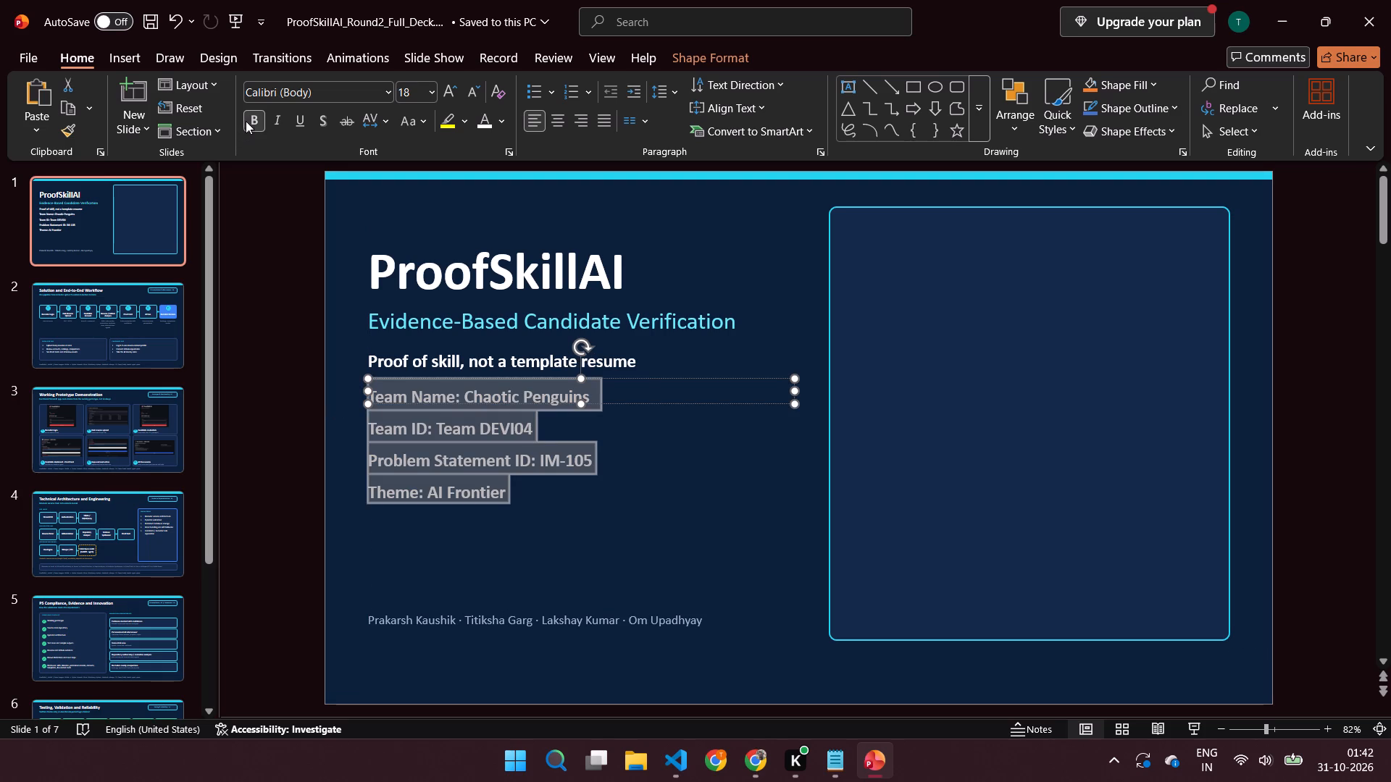
pyautogui.click(246, 121)
pyautogui.click(666, 501)
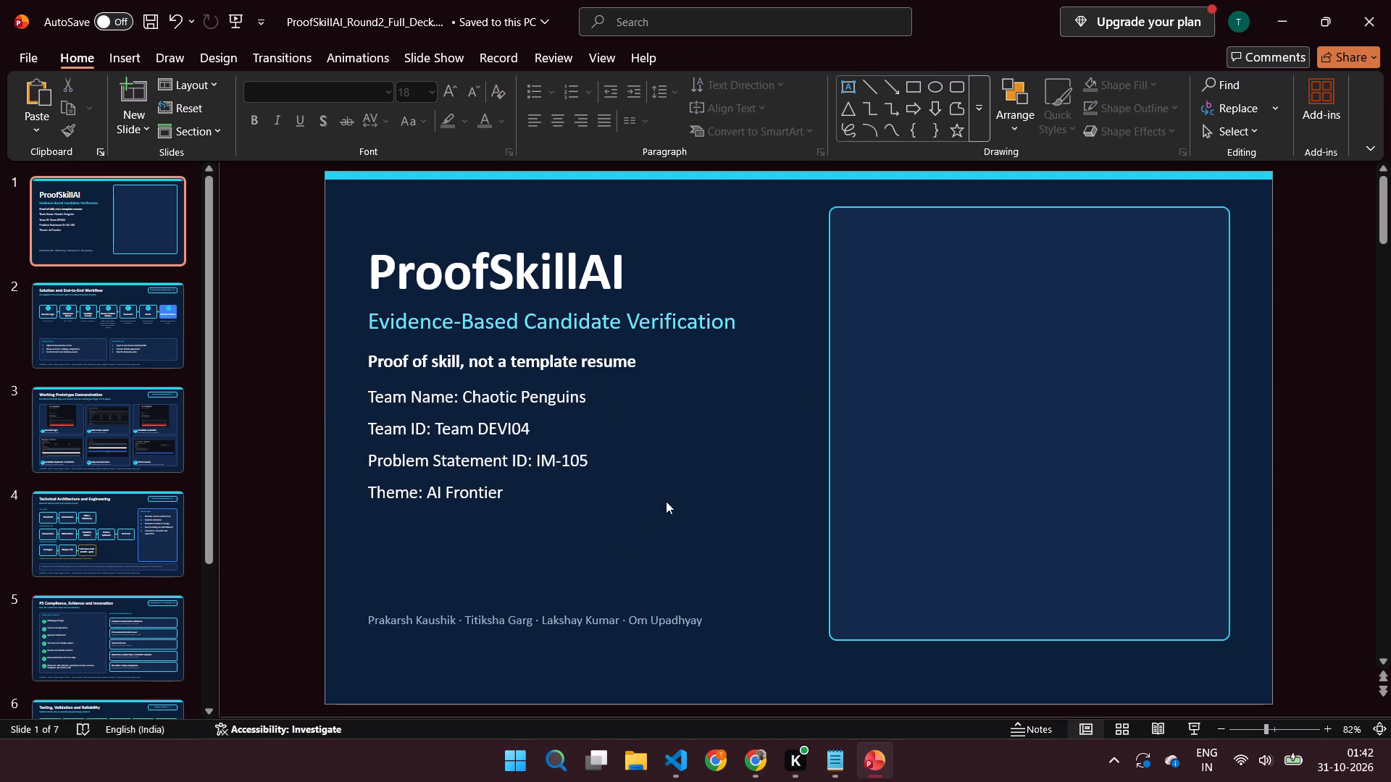
# Add a fifth line reading "Team Members:" below the Theme line.
pyautogui.click(488, 620)
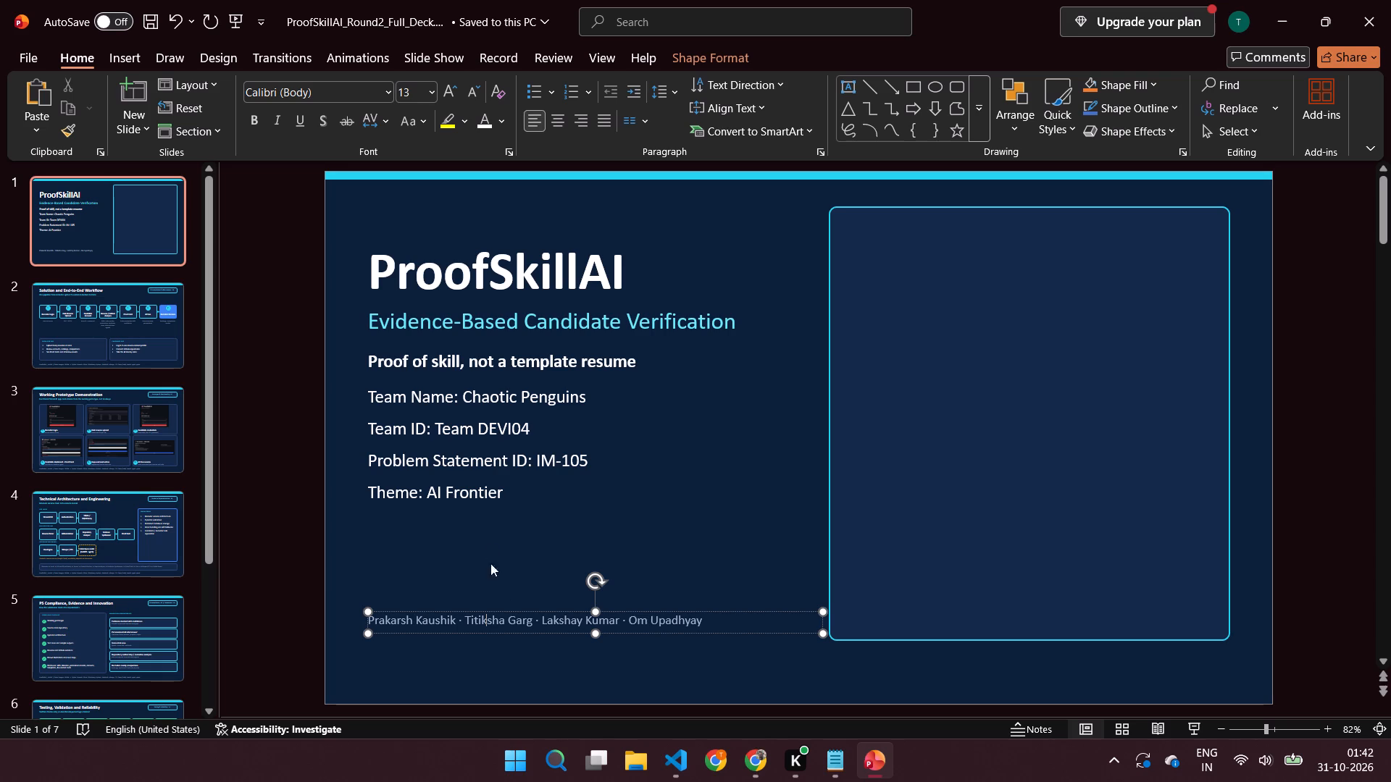
pyautogui.click(505, 490)
pyautogui.press('Return')
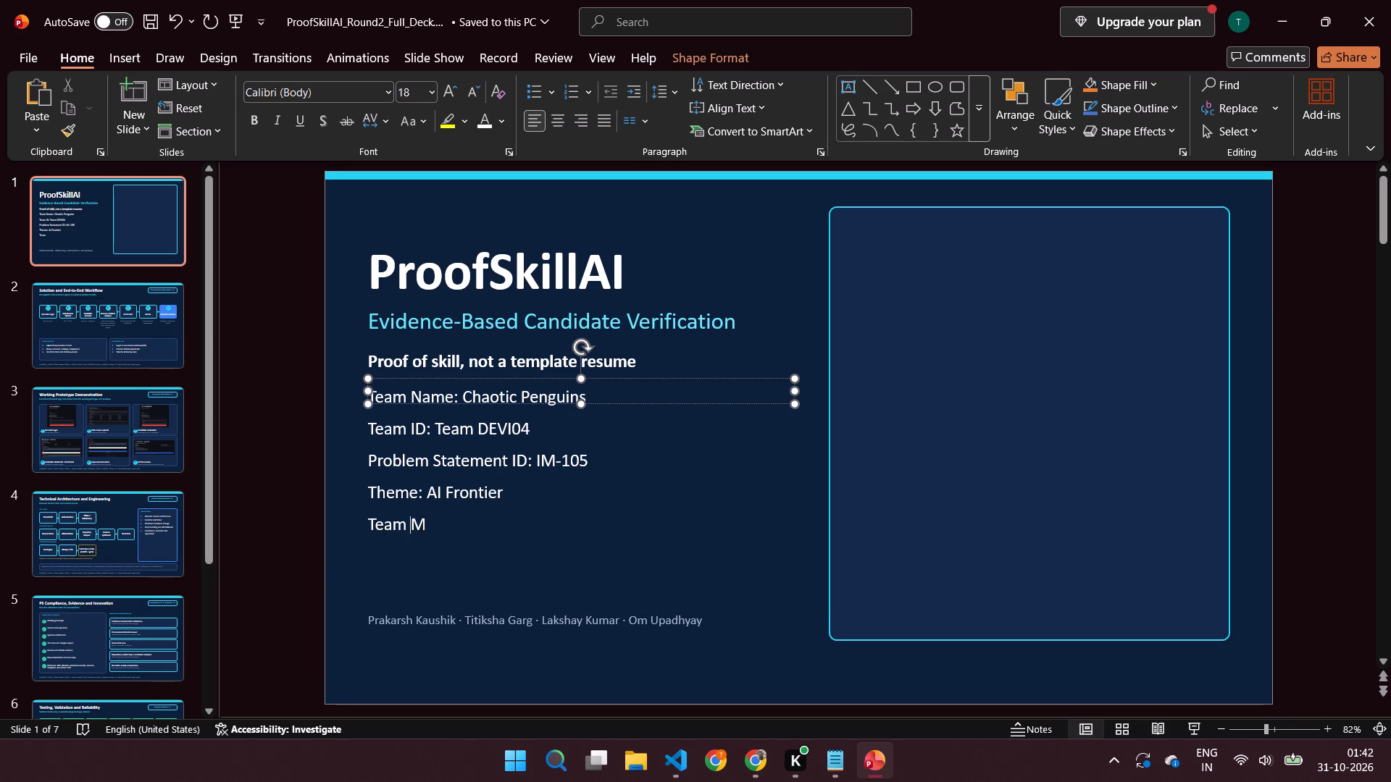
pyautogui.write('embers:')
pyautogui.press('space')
# List the four team members' names on separate lines below "Team Members:", matching the names in the small grey text line.
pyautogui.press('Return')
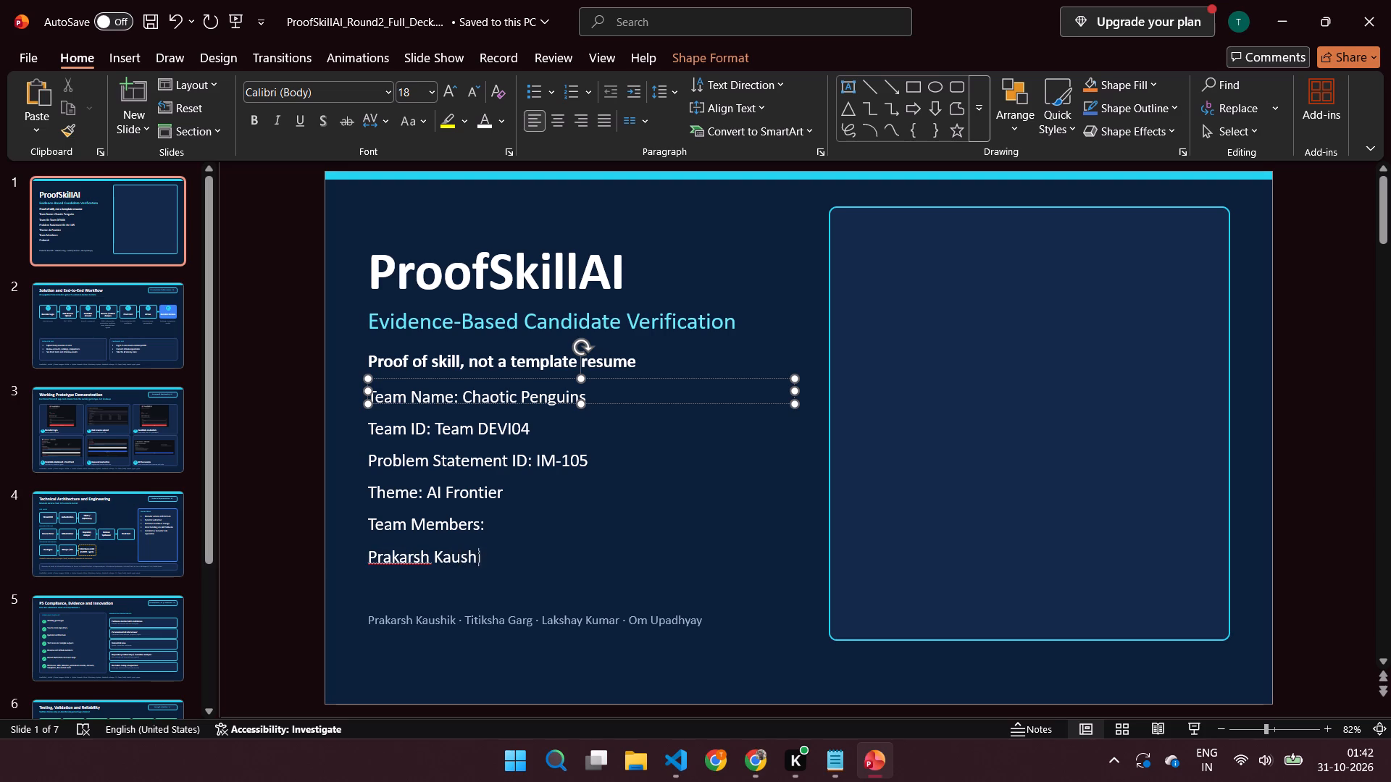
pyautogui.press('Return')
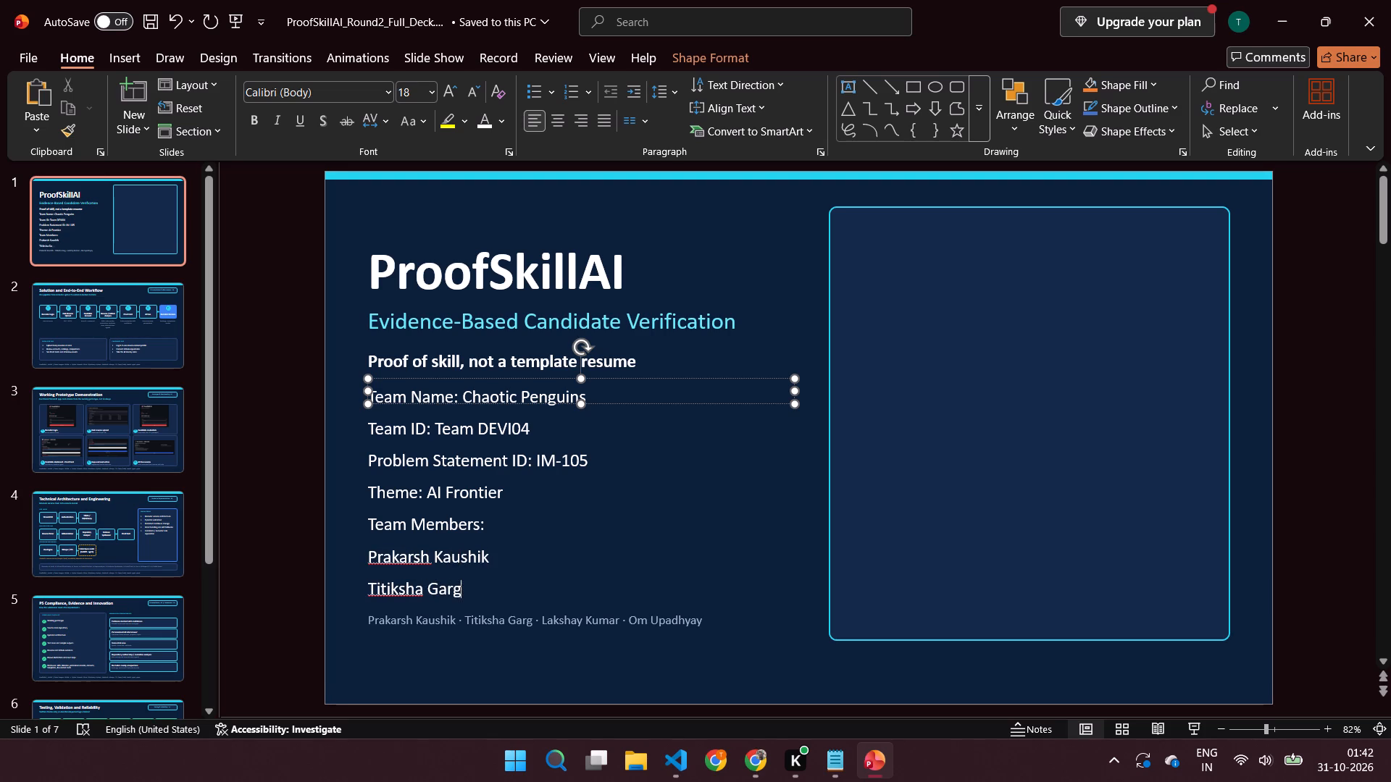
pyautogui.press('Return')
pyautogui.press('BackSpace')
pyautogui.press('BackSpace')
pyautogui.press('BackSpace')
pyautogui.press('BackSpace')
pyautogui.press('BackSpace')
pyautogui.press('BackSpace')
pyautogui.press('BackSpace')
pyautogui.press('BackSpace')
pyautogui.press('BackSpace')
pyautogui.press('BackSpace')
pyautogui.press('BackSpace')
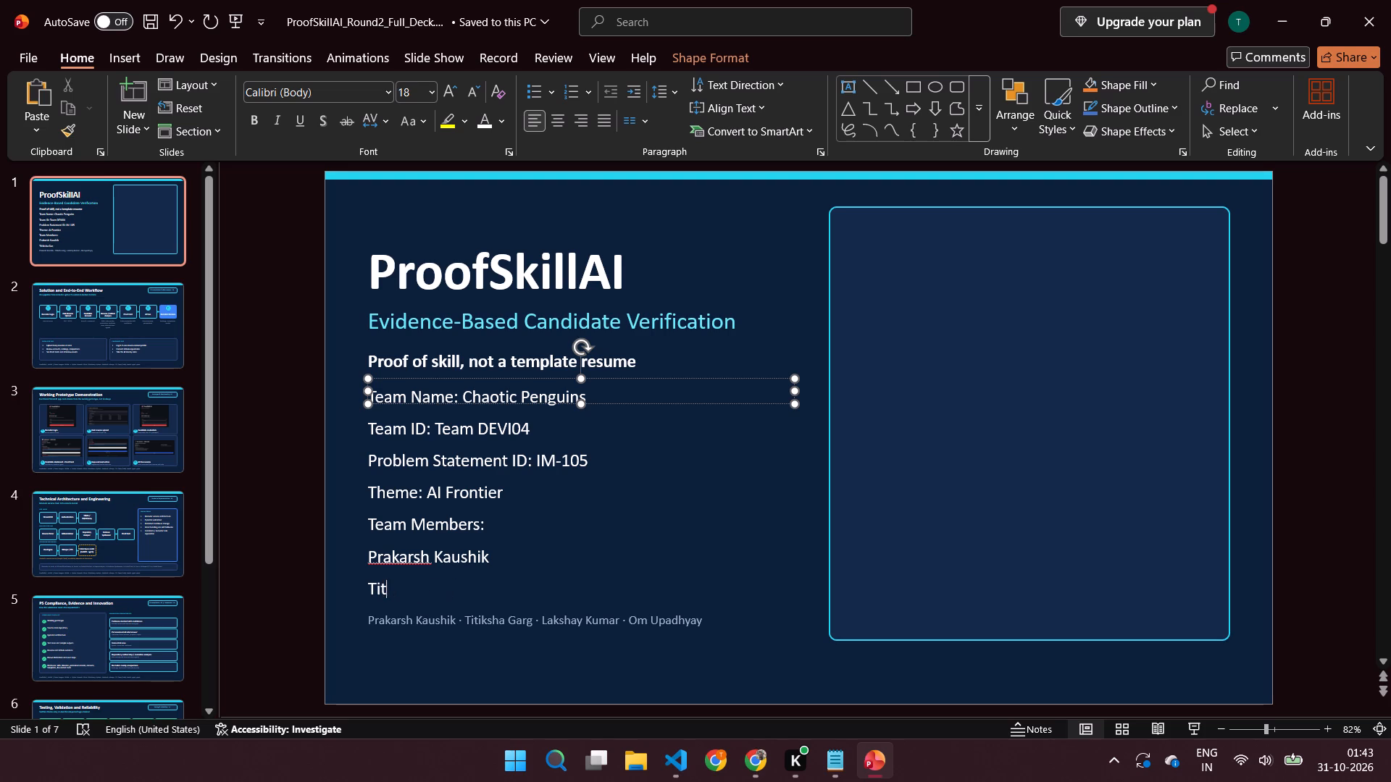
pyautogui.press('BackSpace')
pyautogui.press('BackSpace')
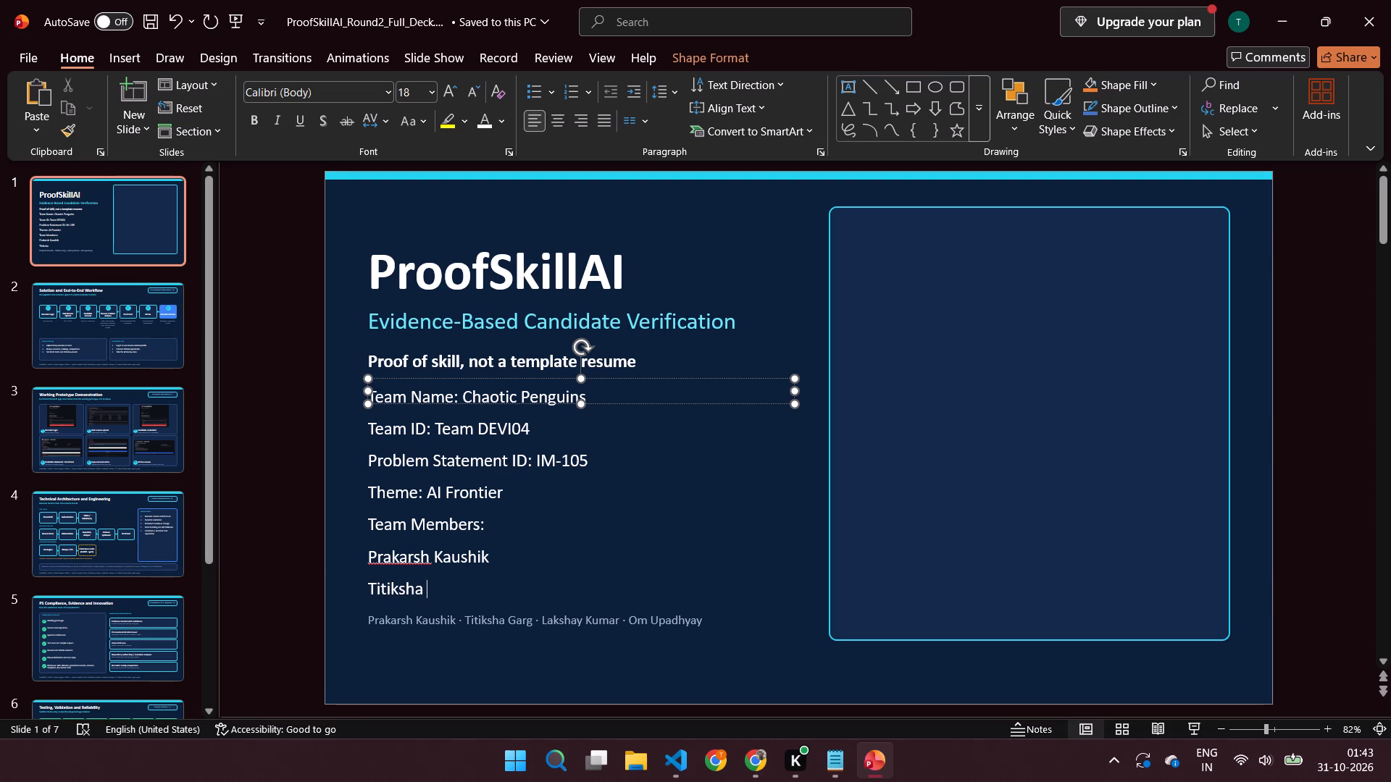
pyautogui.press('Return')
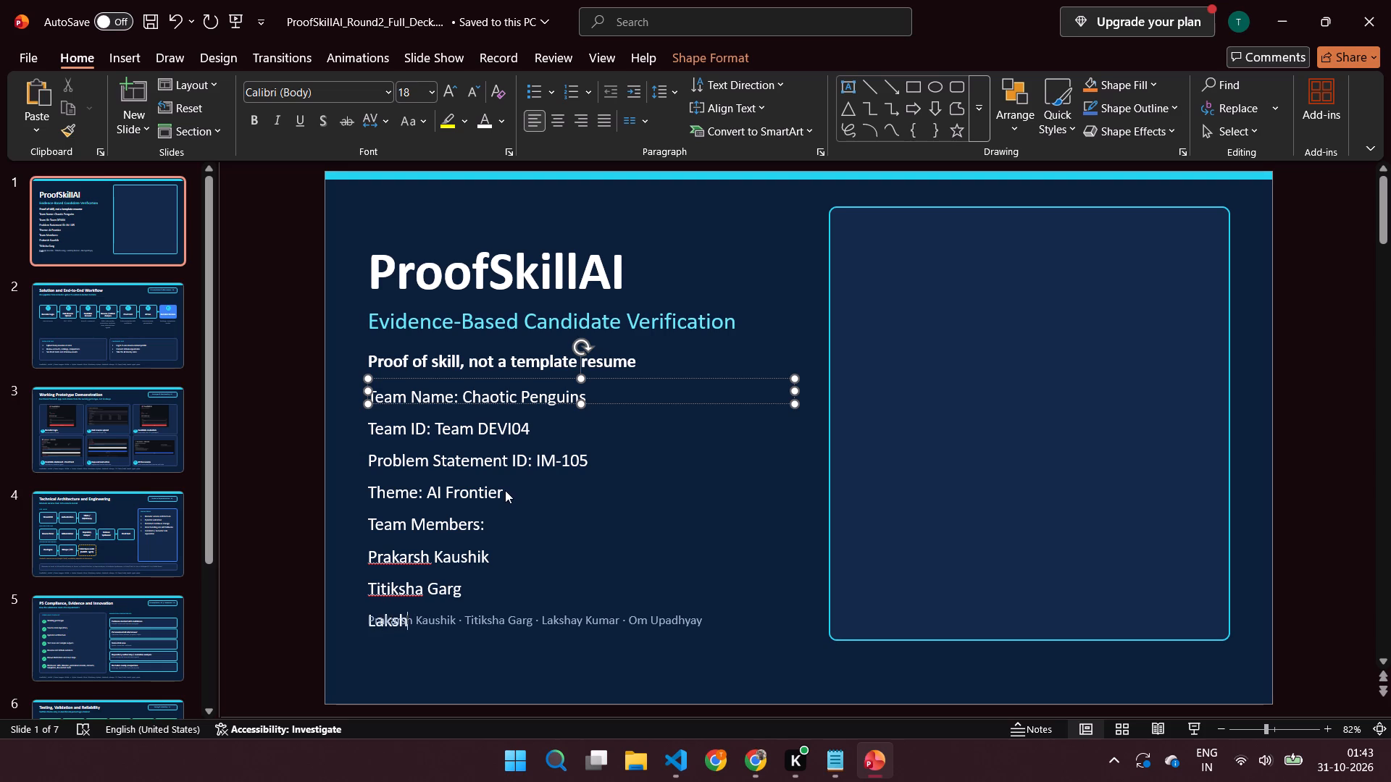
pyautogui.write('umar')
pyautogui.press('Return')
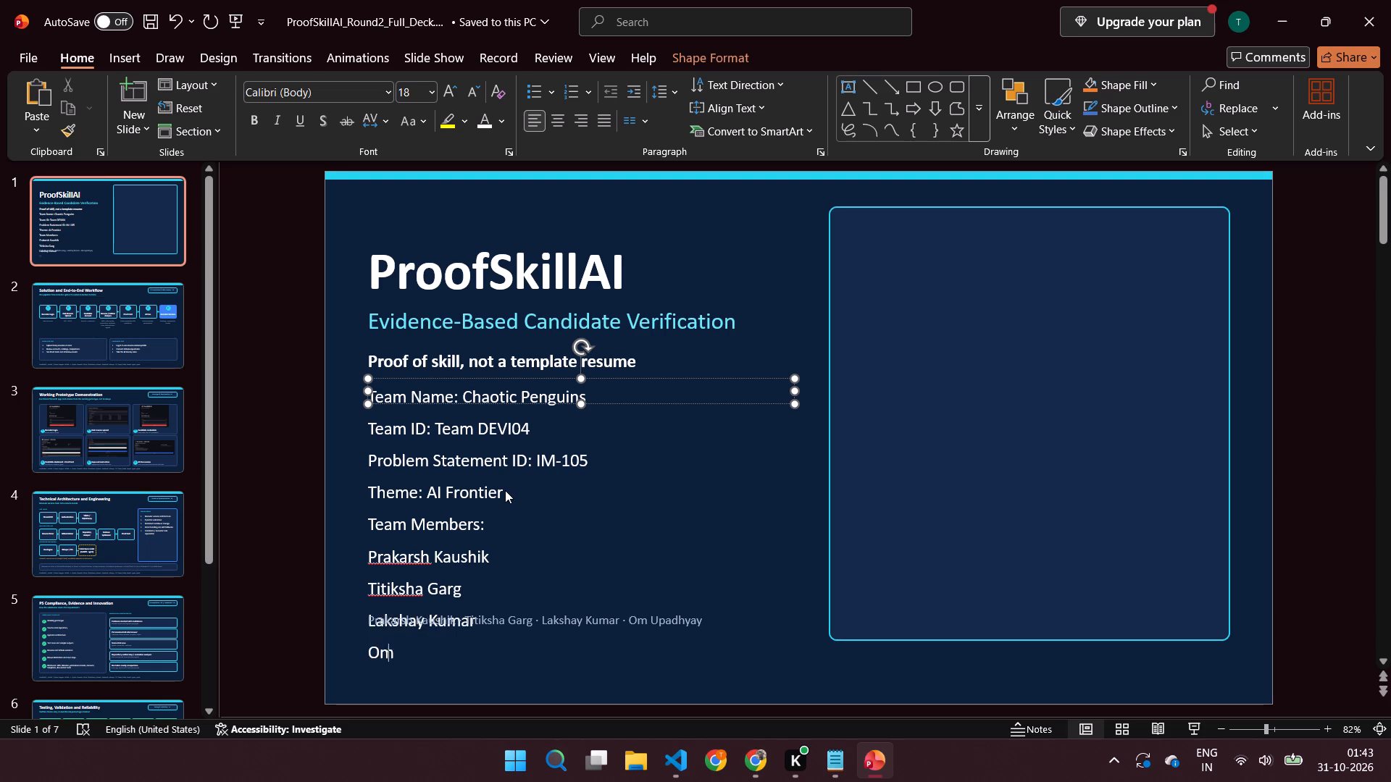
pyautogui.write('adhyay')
# Set the line spacing of the four team member names to 1.0.
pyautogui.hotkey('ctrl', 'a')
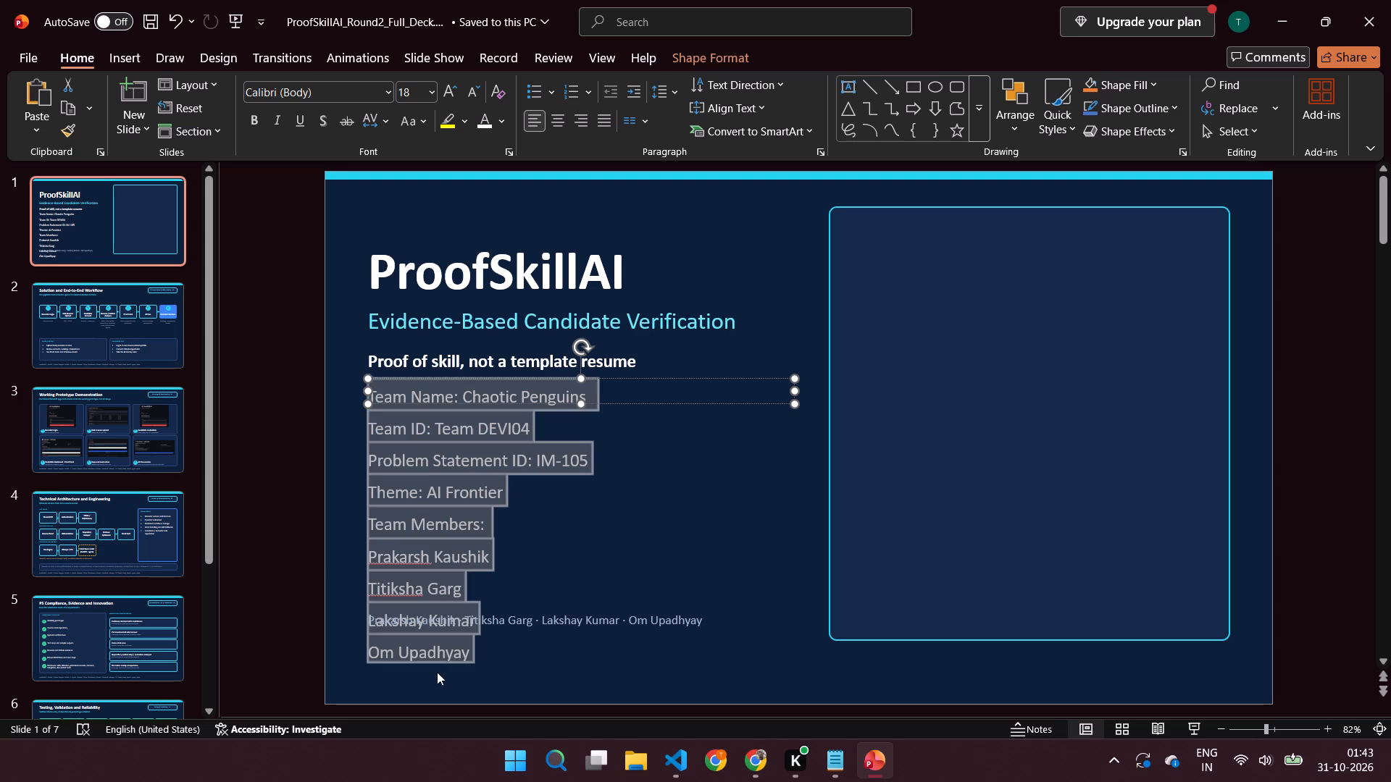
pyautogui.click(445, 581)
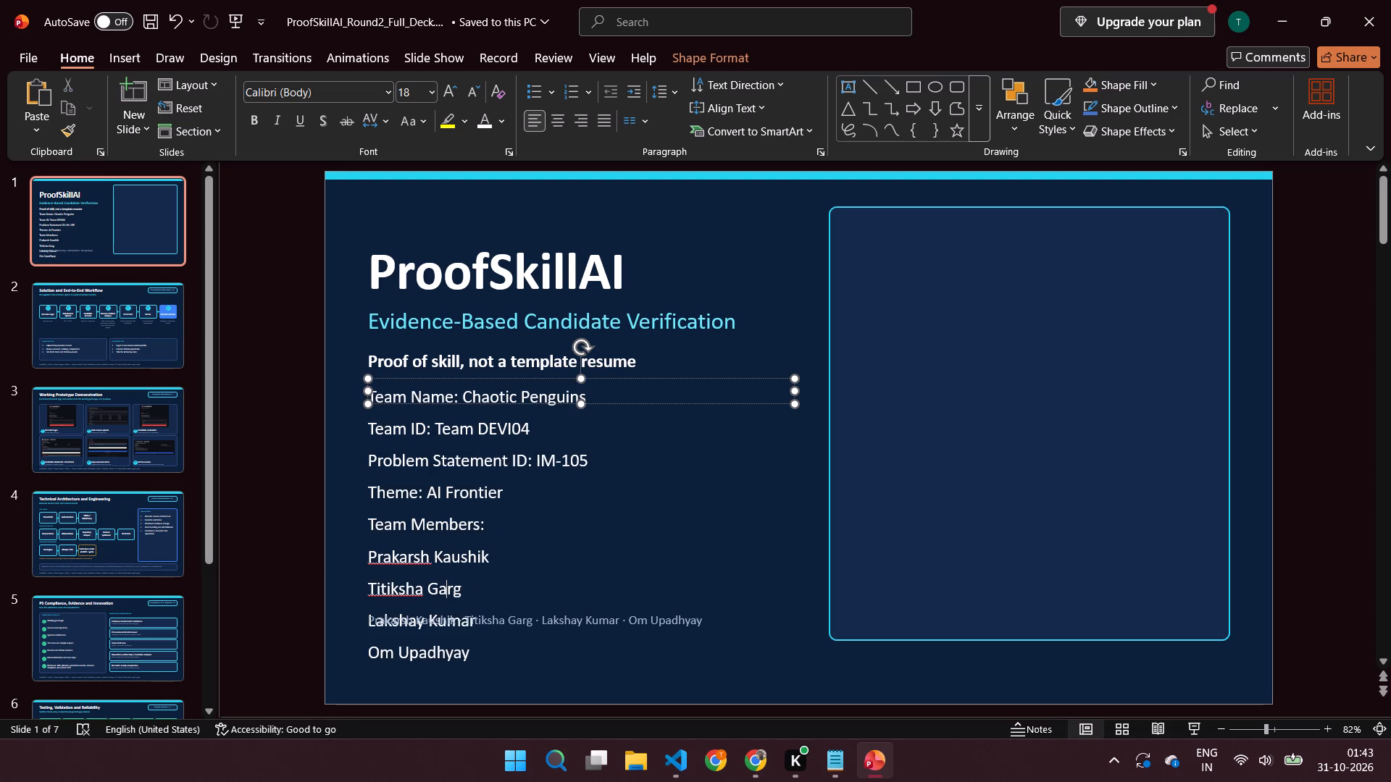
pyautogui.moveTo(371, 558); pyautogui.dragTo(469, 658)
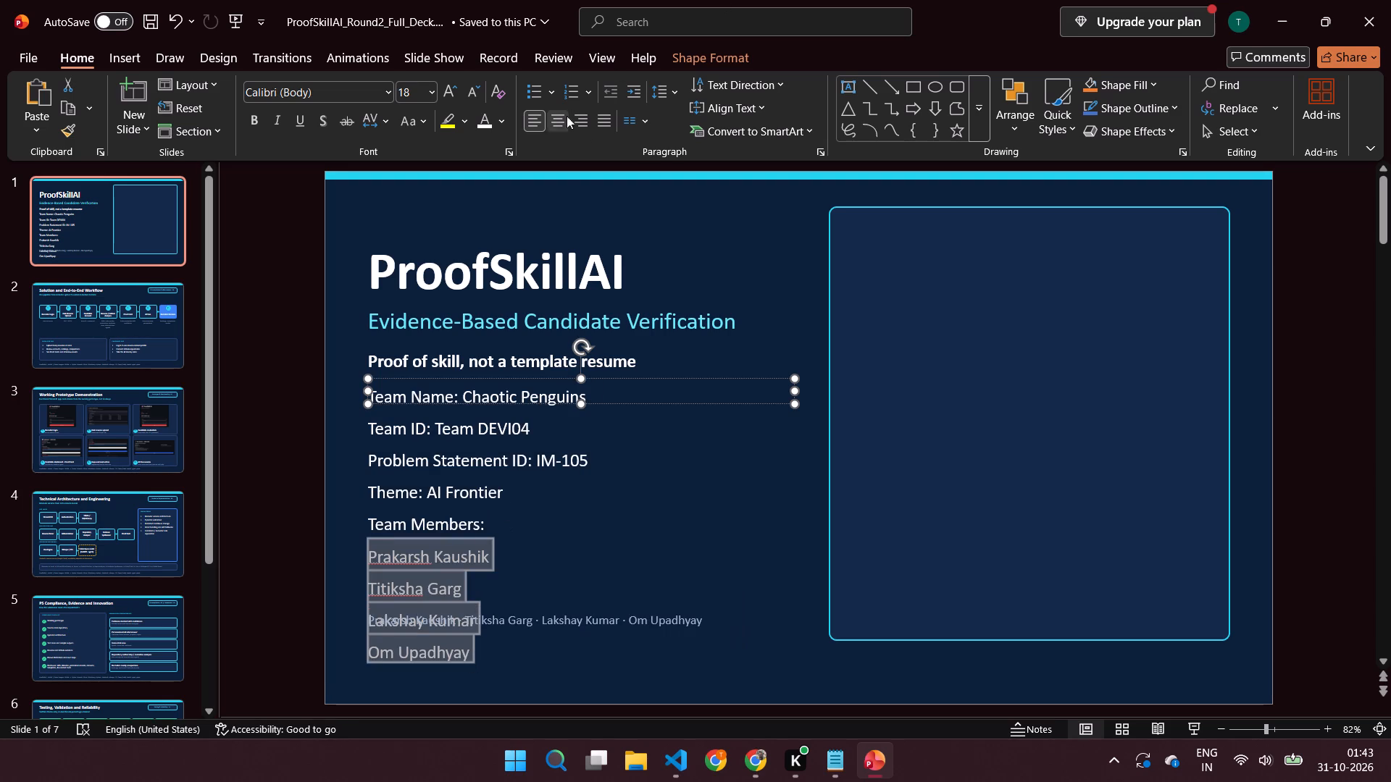
pyautogui.click(665, 95)
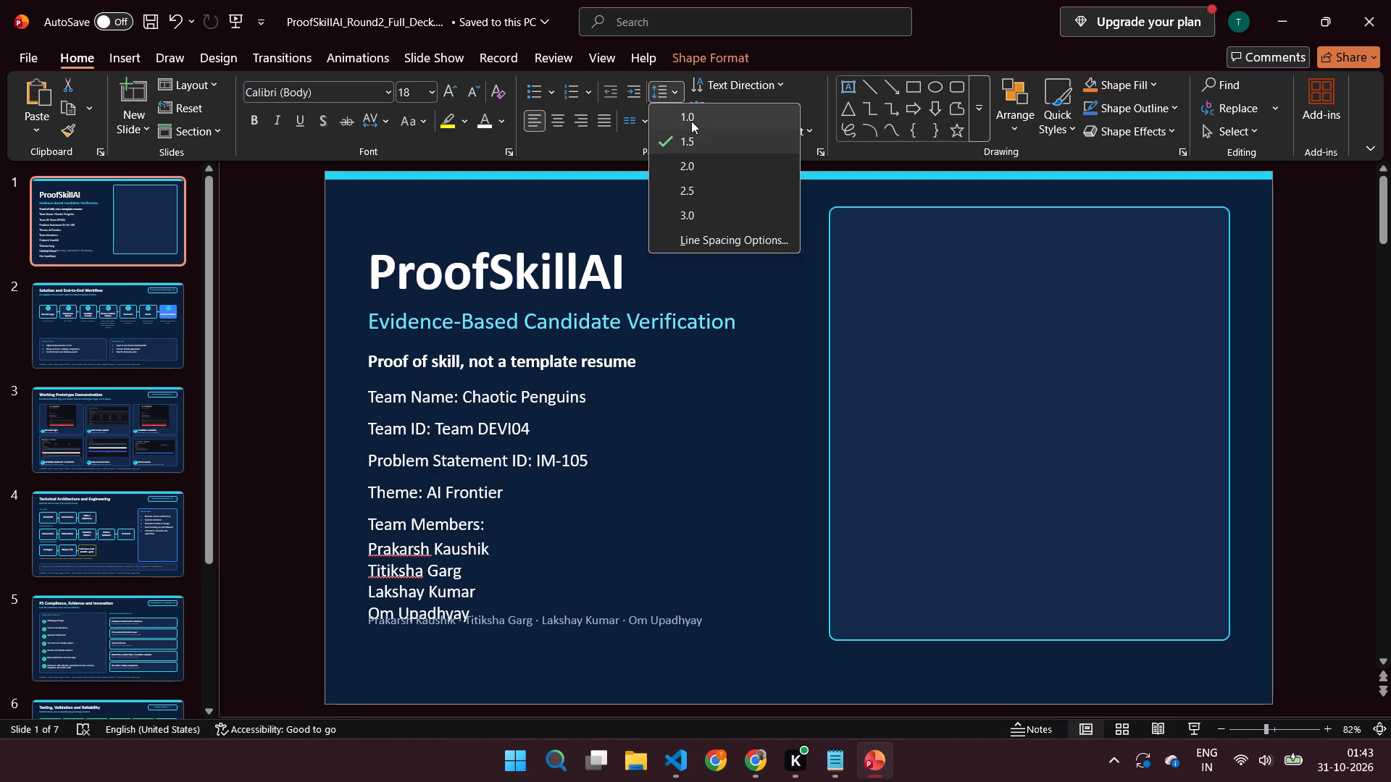
pyautogui.click(691, 121)
# Delete the old small grey text box holding the team members' names on one line.
pyautogui.click(604, 616)
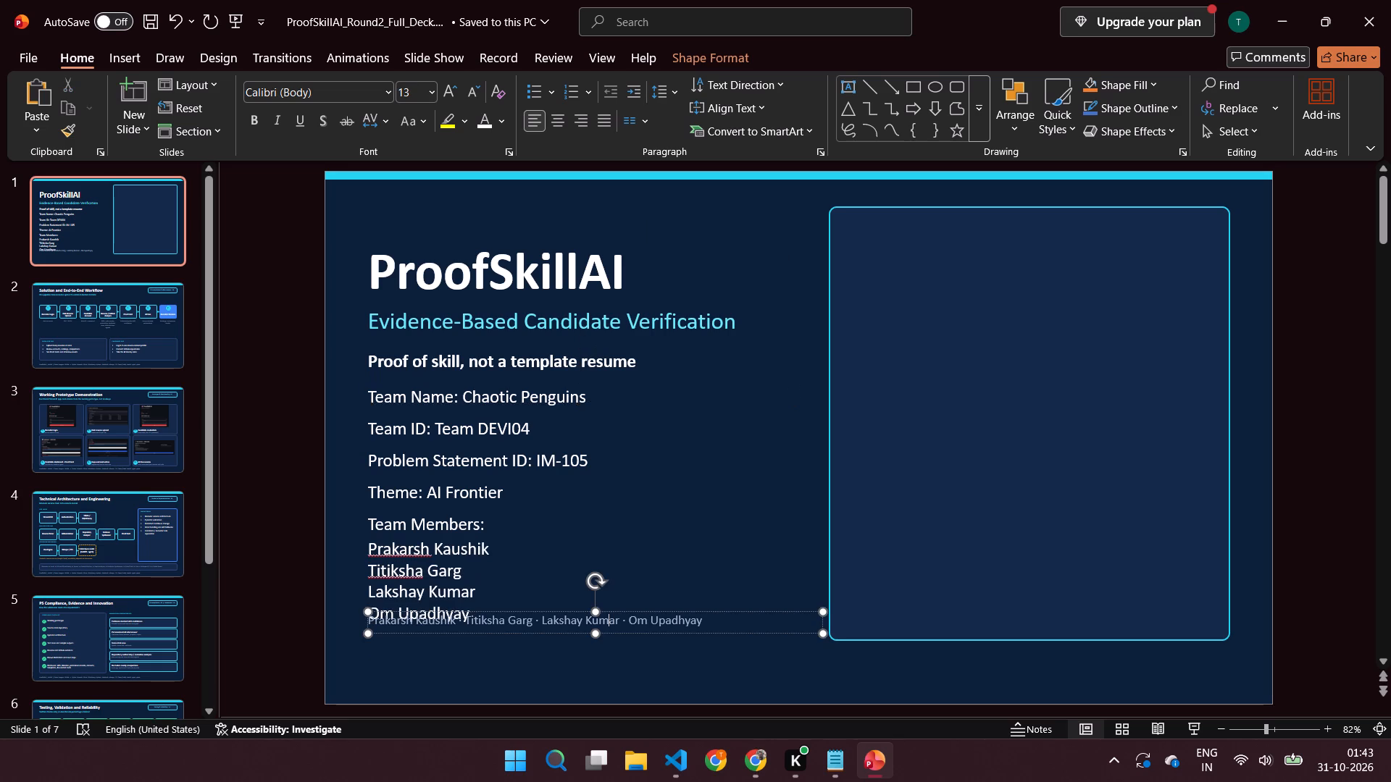
pyautogui.click(604, 609)
pyautogui.press('Delete')
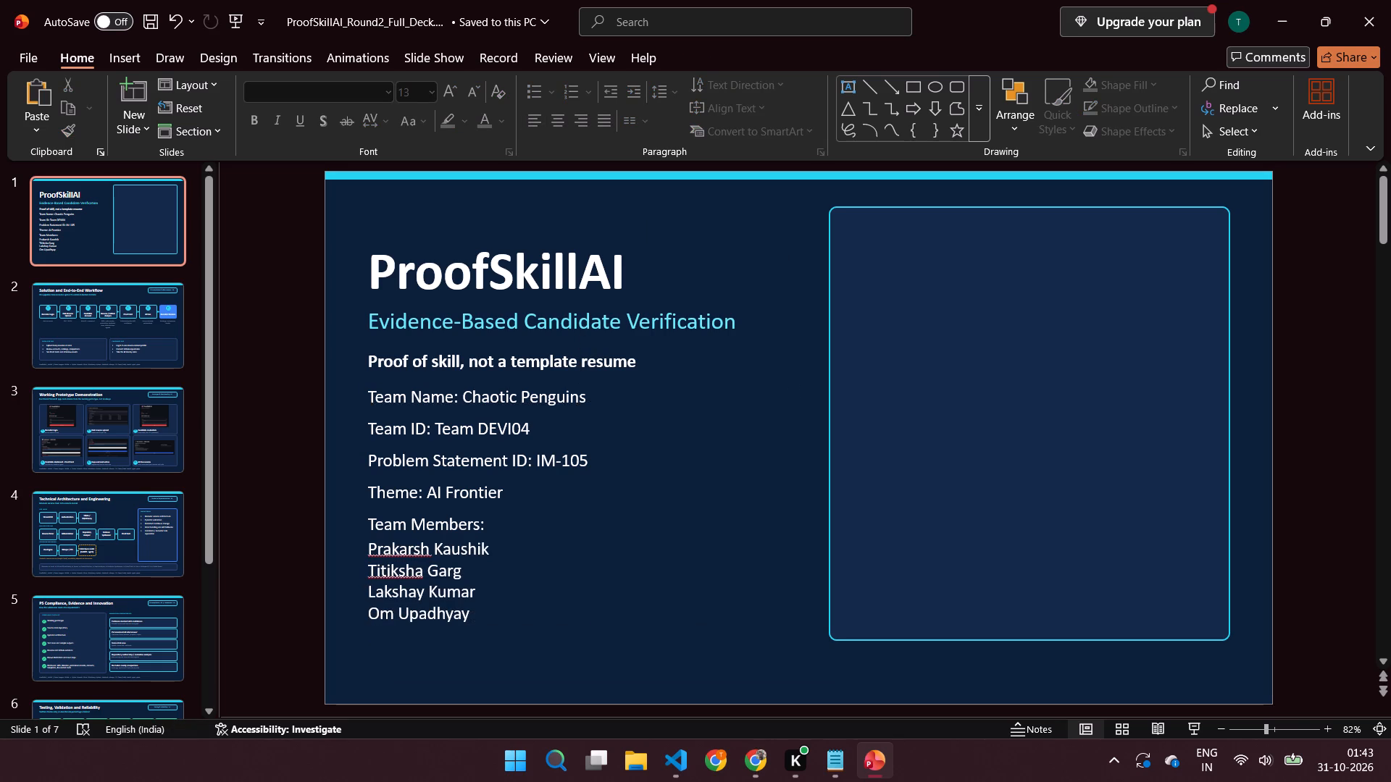
# Apply round bullets to each of the four team member names.
pyautogui.click(370, 554)
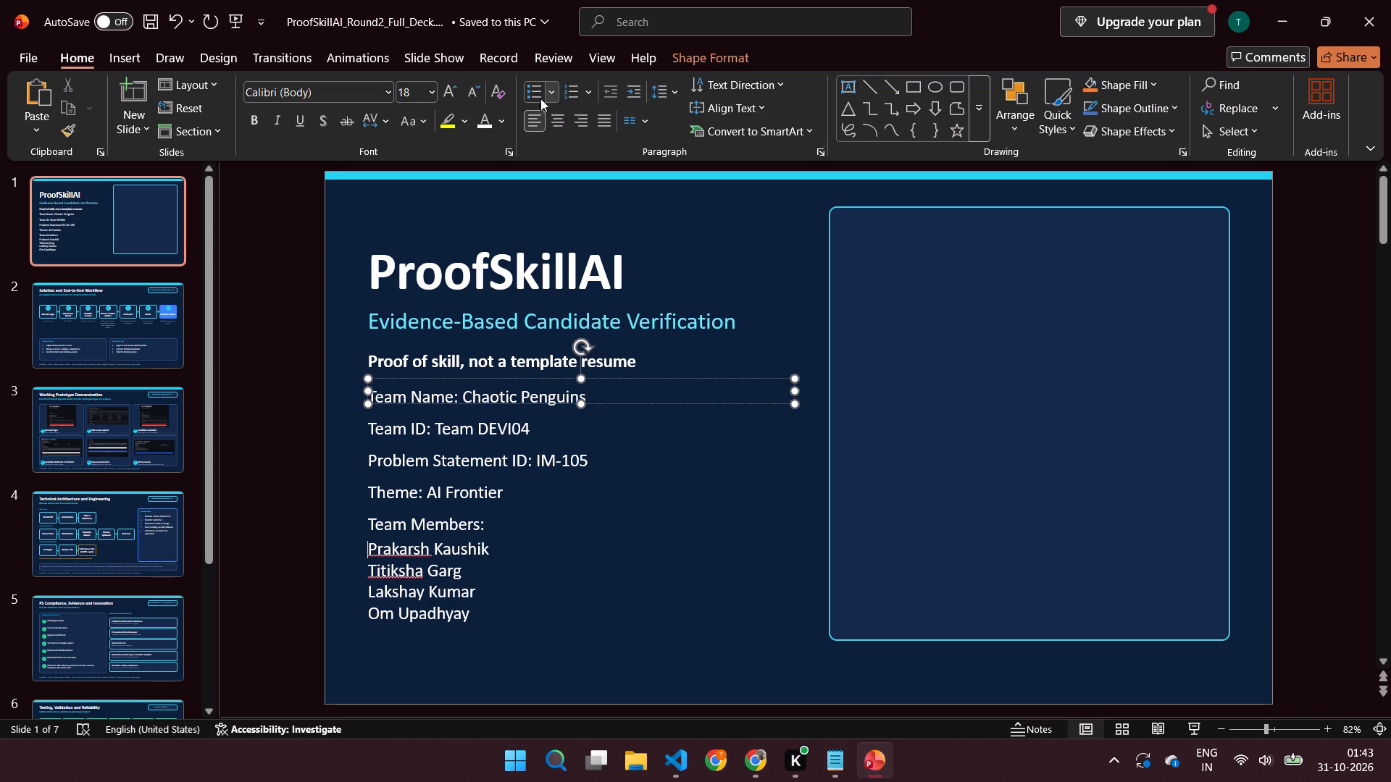
pyautogui.click(530, 92)
pyautogui.press('Down')
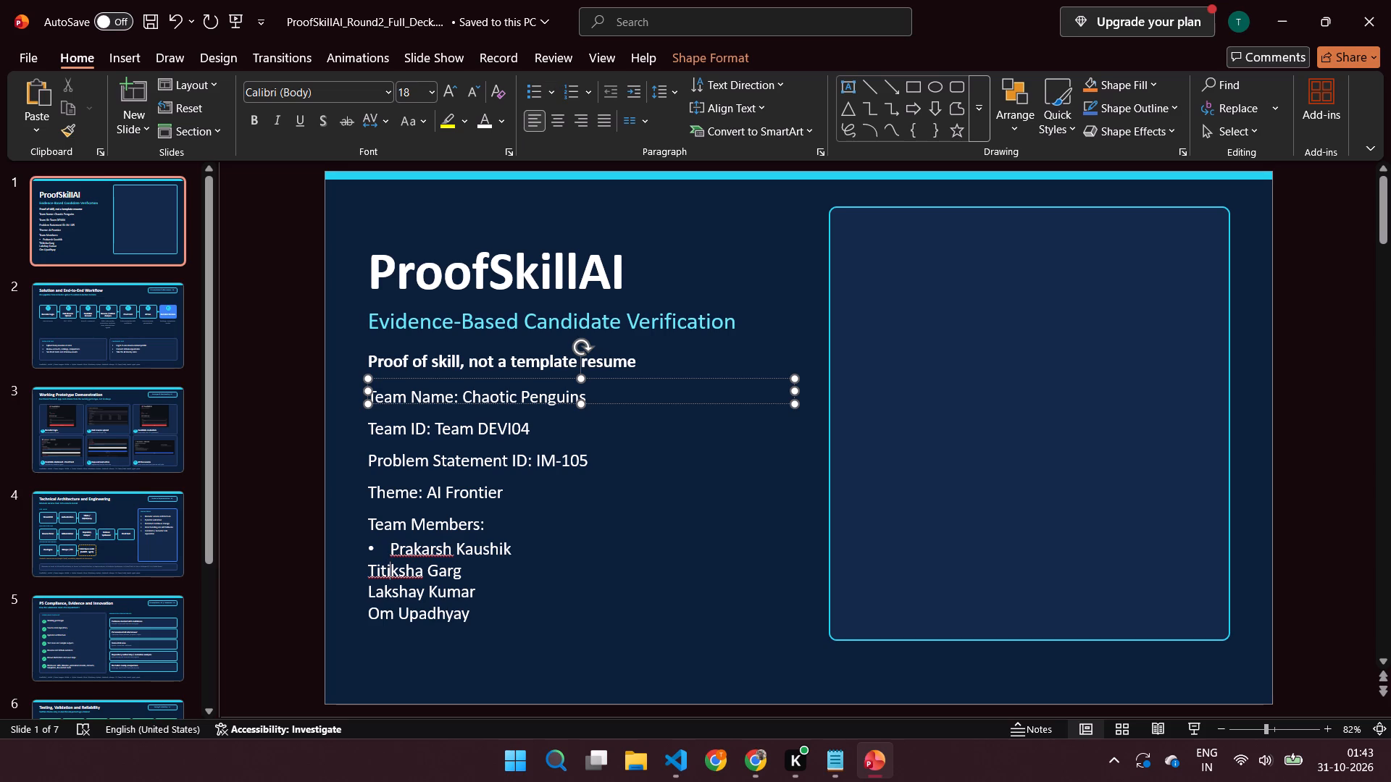
pyautogui.click(530, 96)
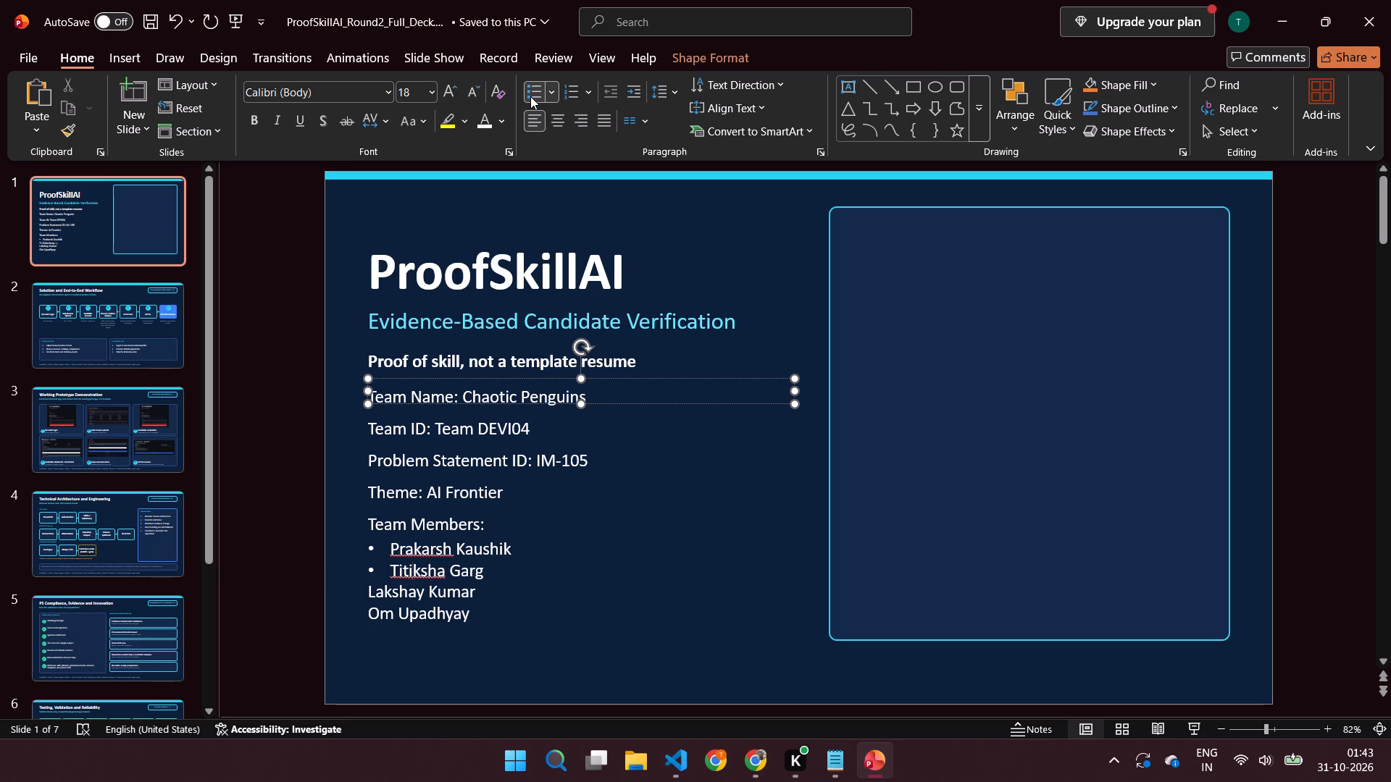
pyautogui.press('Down')
pyautogui.click(530, 96)
pyautogui.press('Down')
pyautogui.click(530, 96)
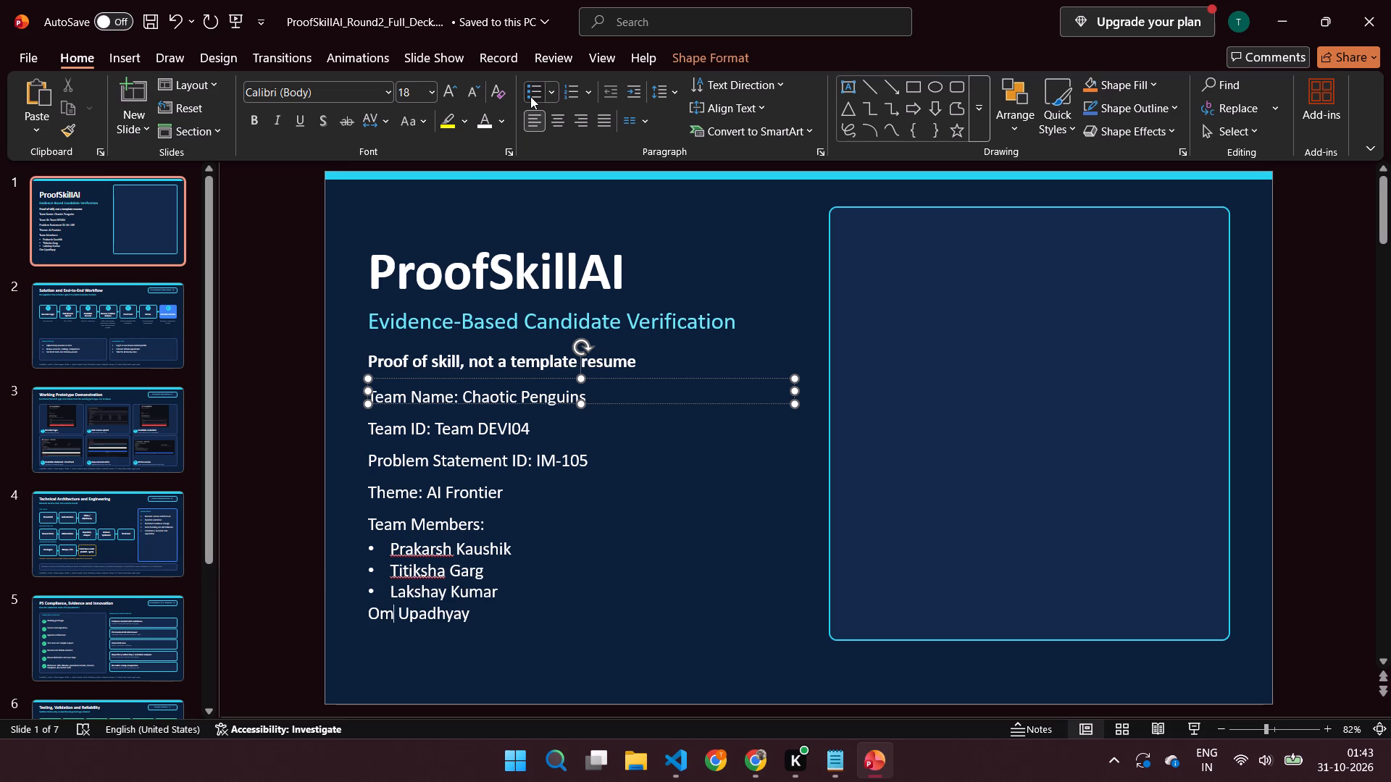
pyautogui.click(296, 504)
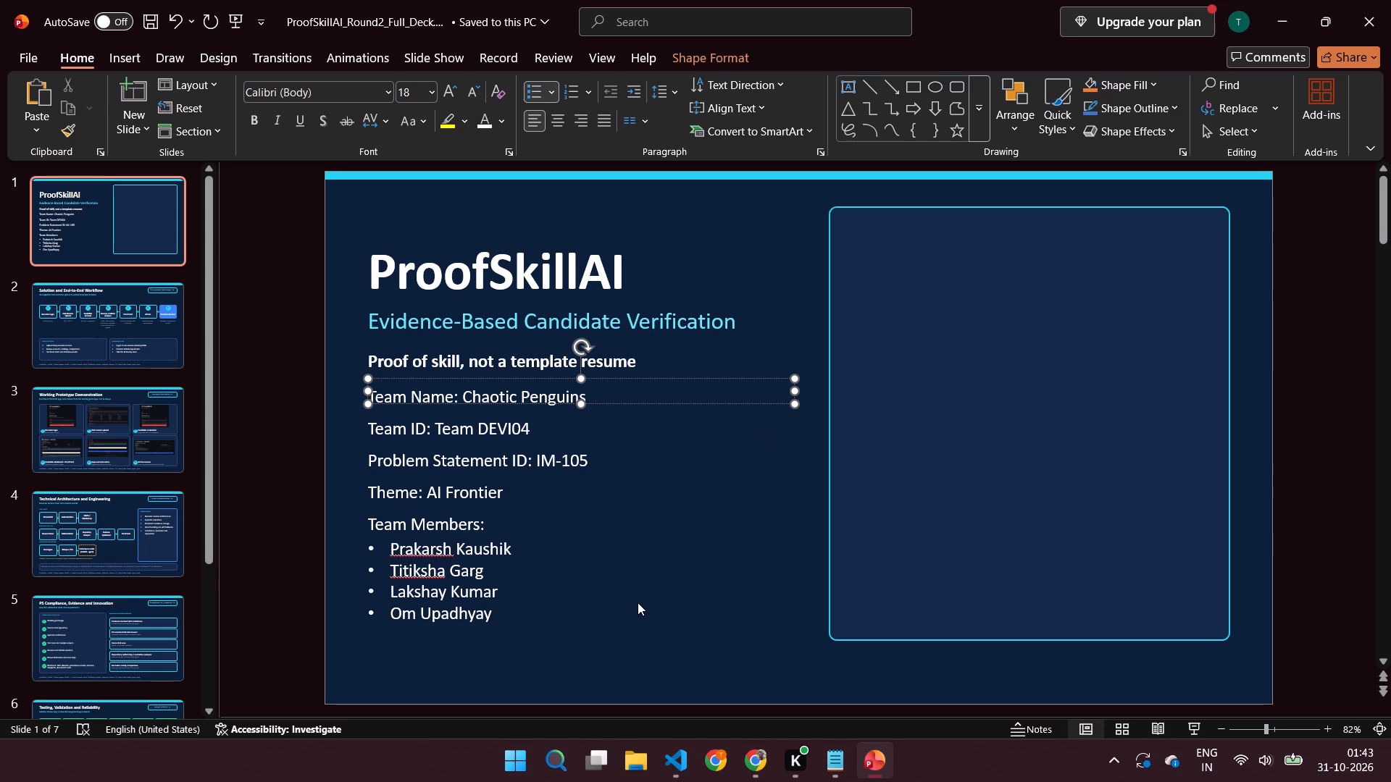
# Make the "Team Members:" line bold.
pyautogui.tripleClick(488, 523)
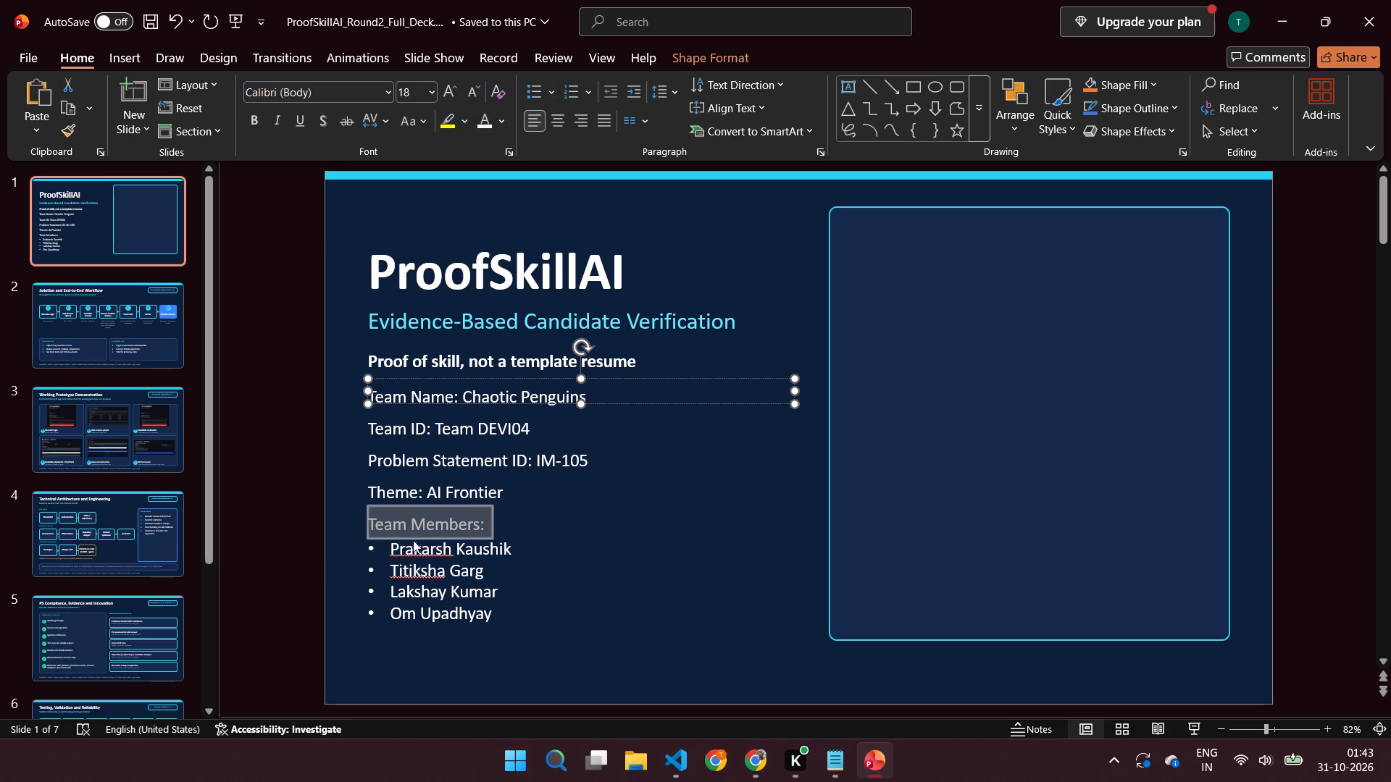
pyautogui.click(251, 127)
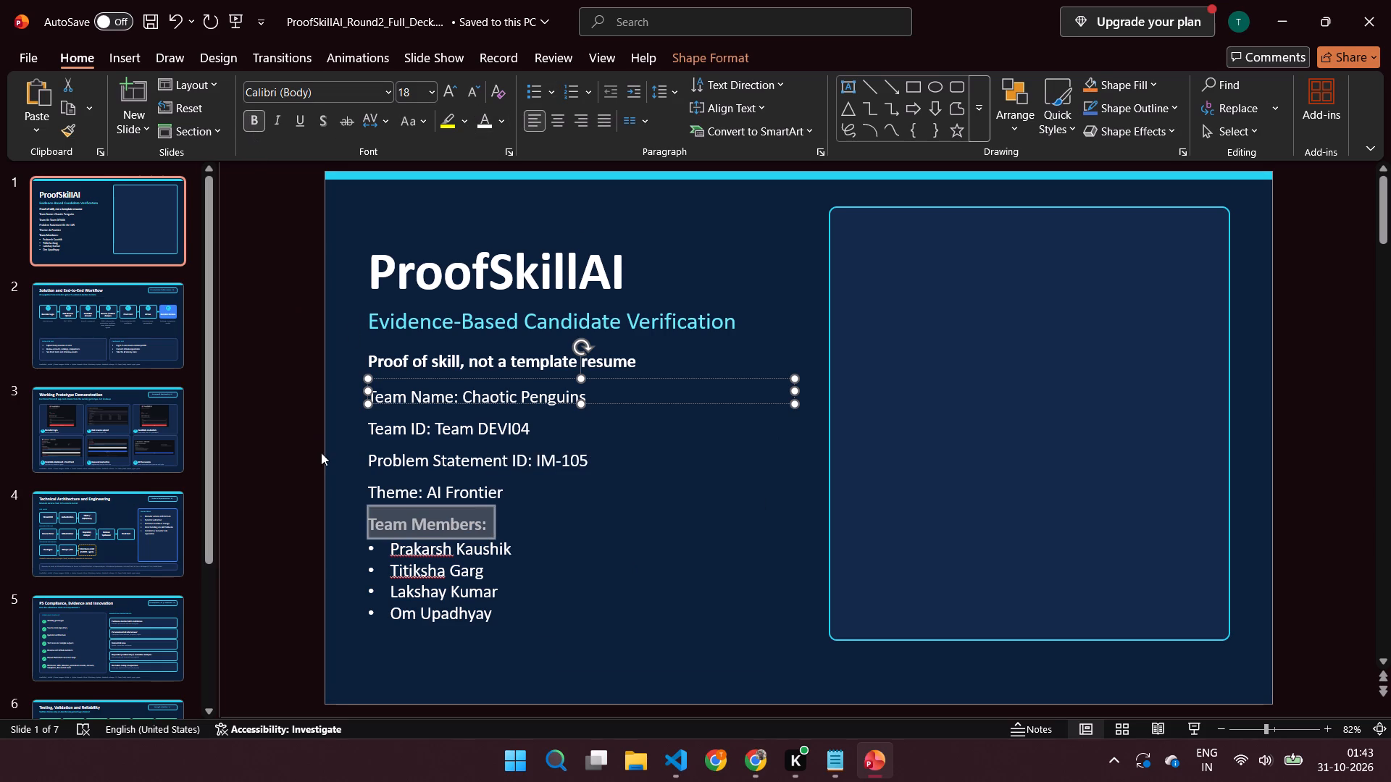
pyautogui.click(321, 453)
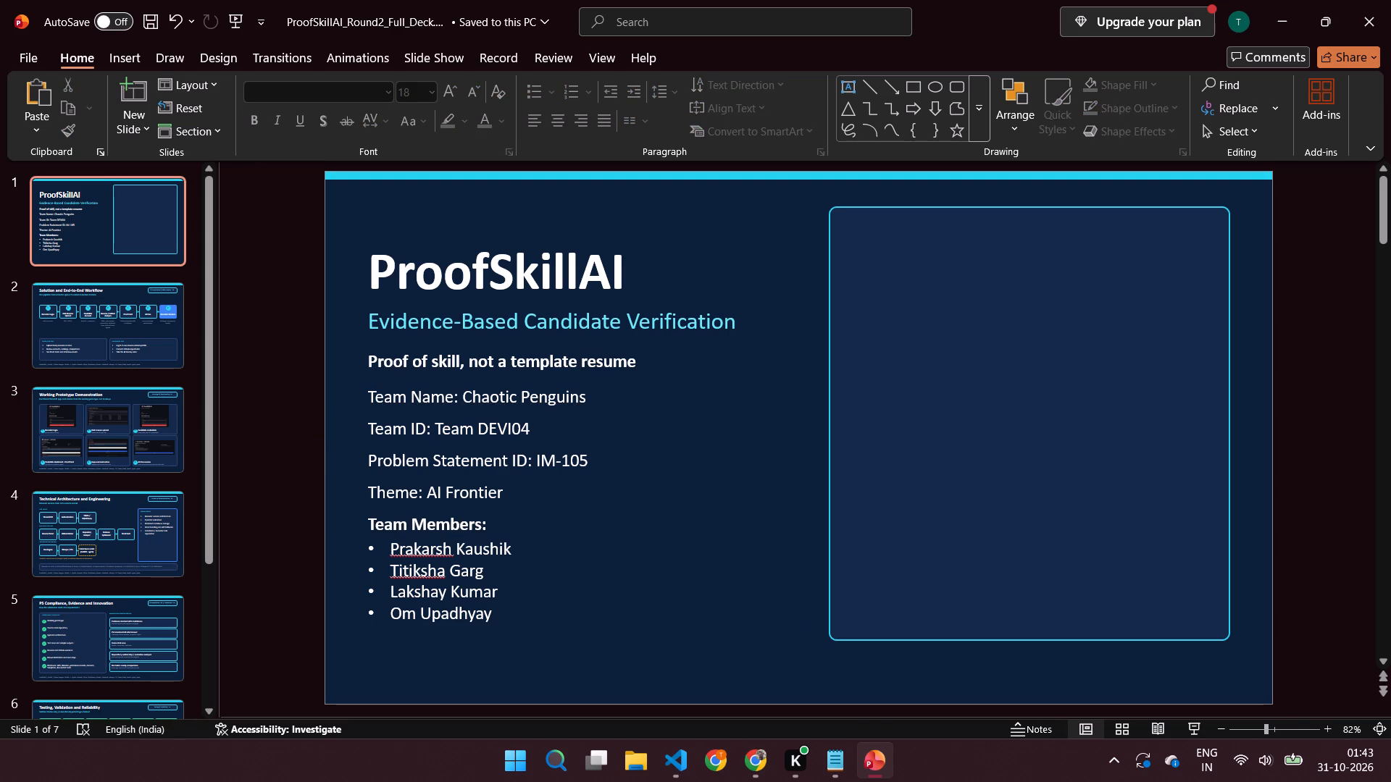
# Insert the Deviathon logo "Untitled design.png" from the Downloads folder in File Explorer onto the title slide.
pyautogui.click(645, 770)
pyautogui.click(307, 445)
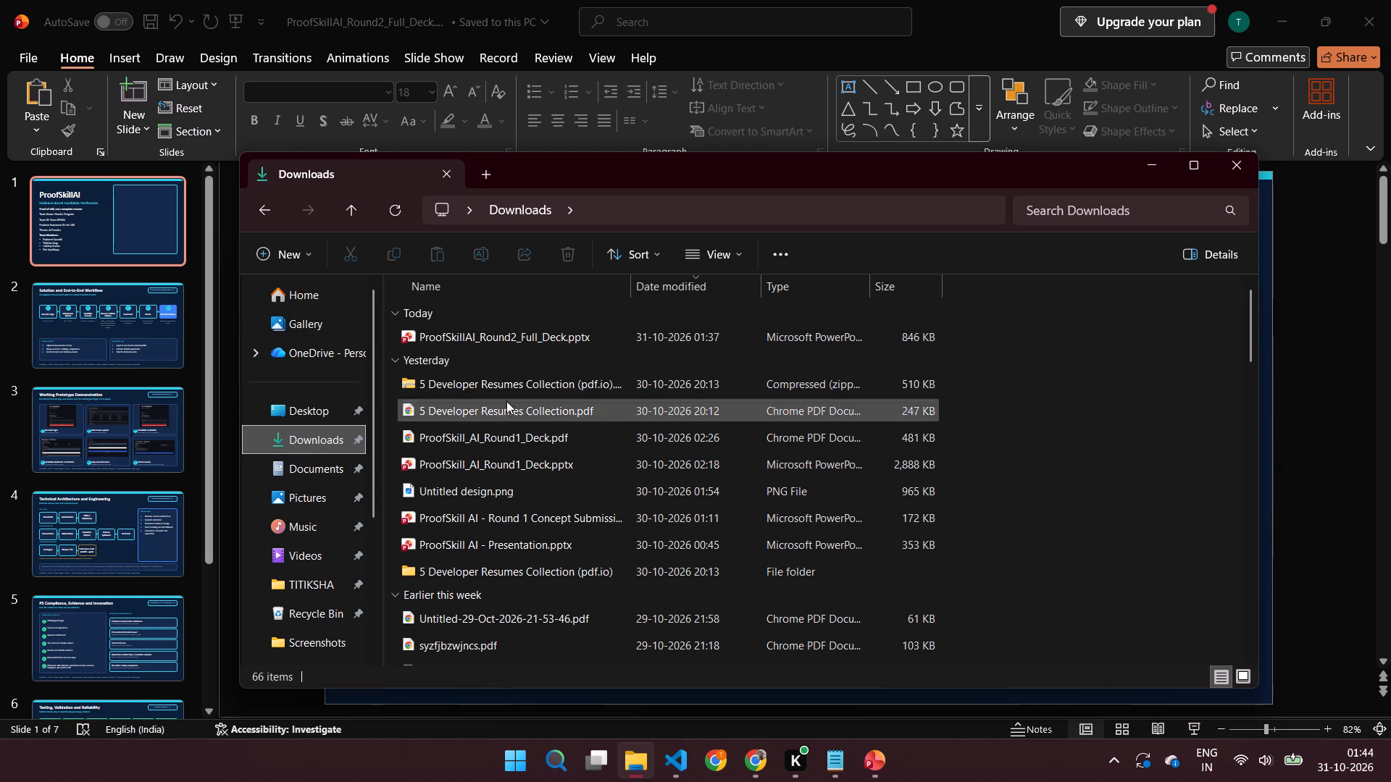
pyautogui.doubleClick(572, 489)
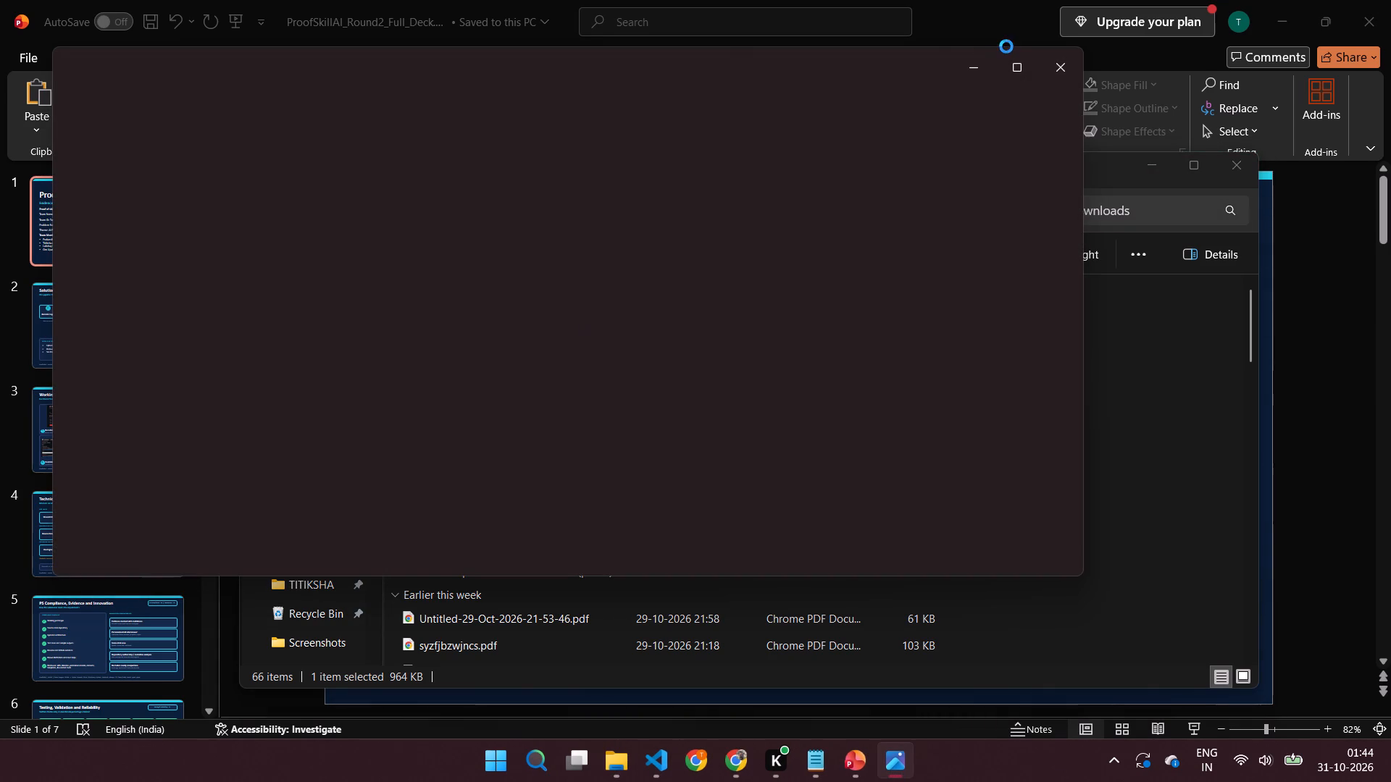
pyautogui.click(1061, 69)
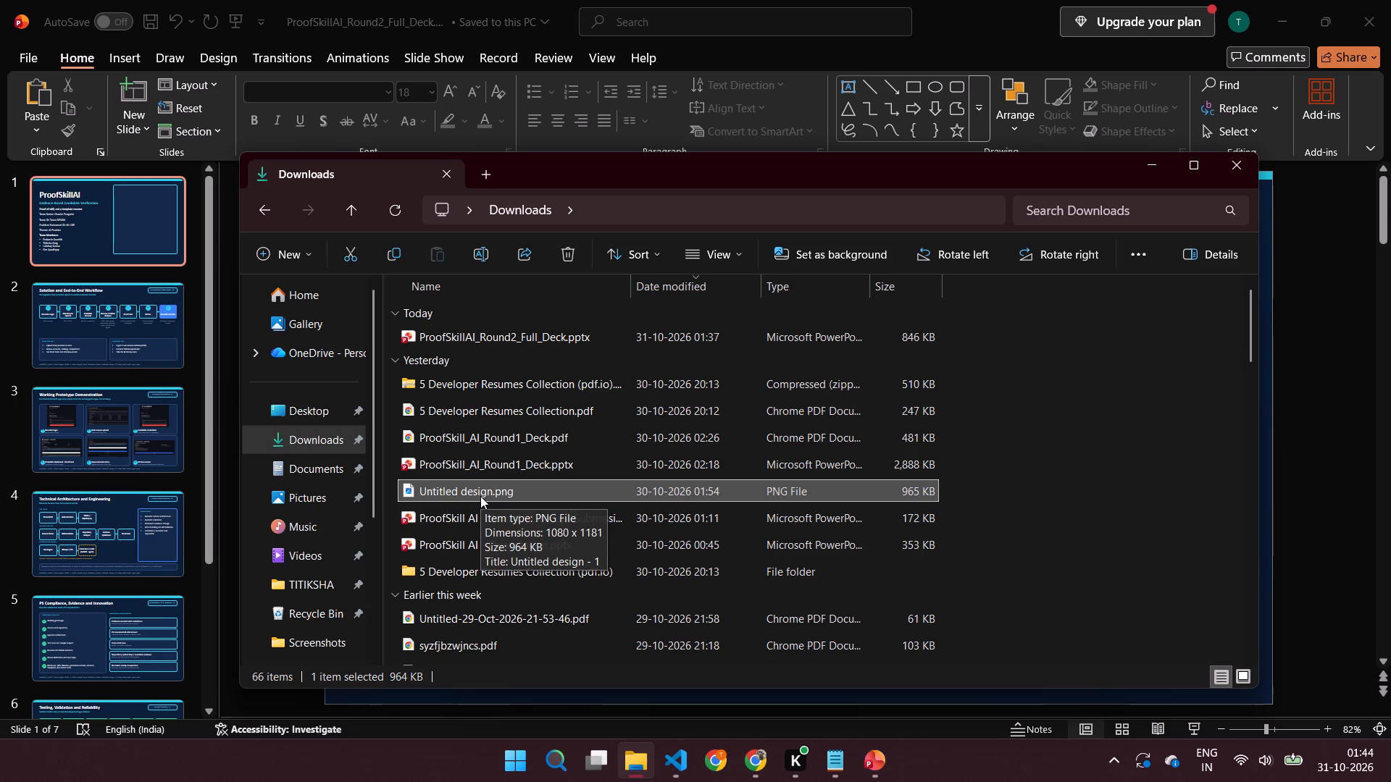
pyautogui.moveTo(480, 496); pyautogui.dragTo(1253, 446)
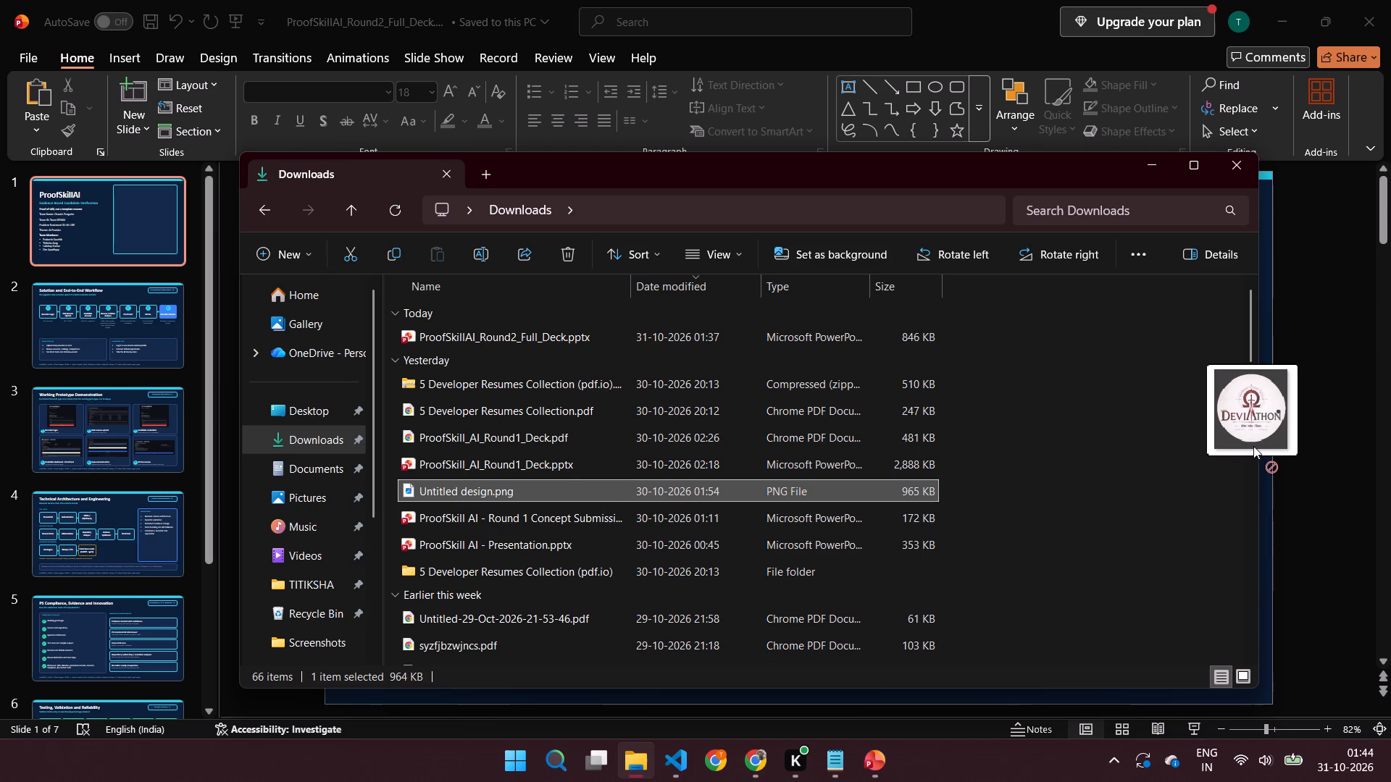
pyautogui.moveTo(1253, 446); pyautogui.dragTo(1267, 450)
# Shrink the Deviathon logo to about 14.69 cm high by 13.43 cm wide and centre it inside the cyan-outlined panel.
pyautogui.moveTo(835, 415); pyautogui.dragTo(1068, 409)
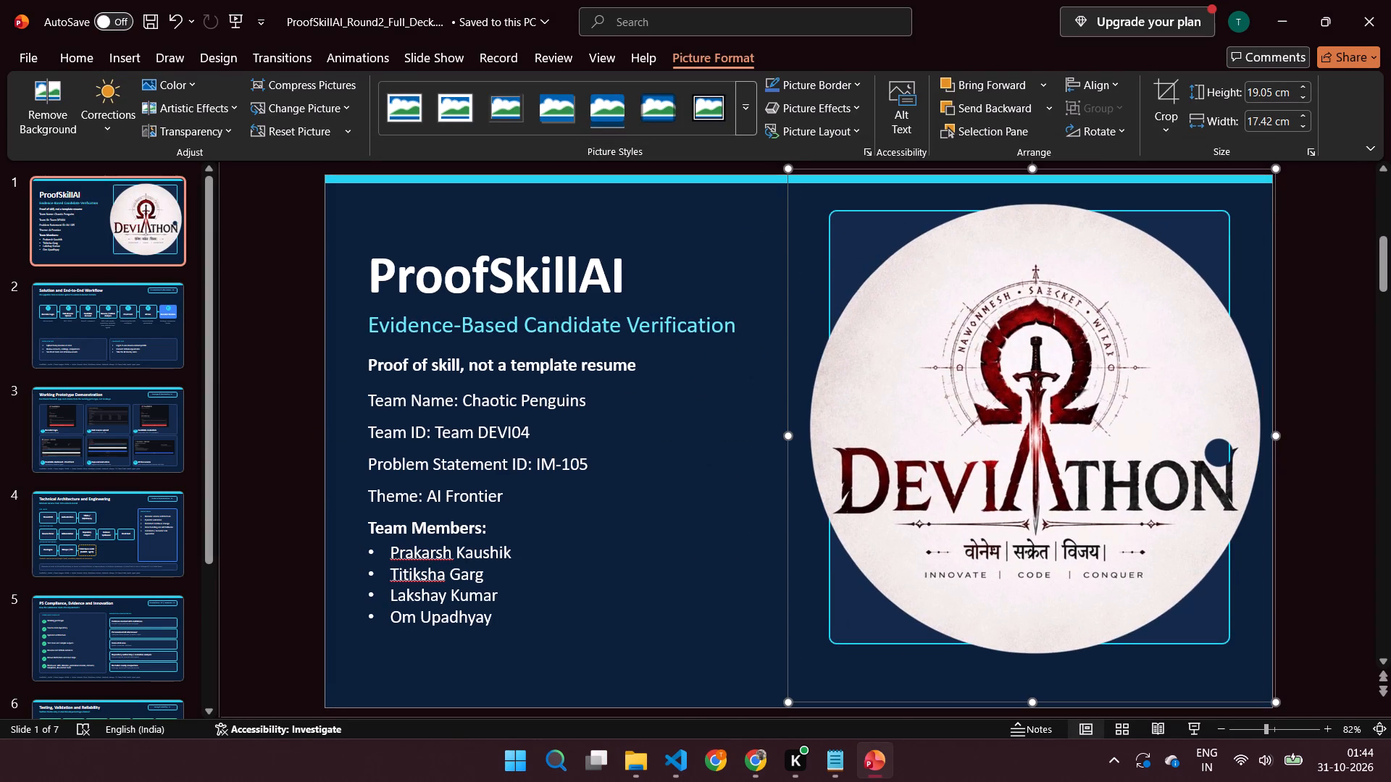
pyautogui.moveTo(784, 167); pyautogui.dragTo(900, 300)
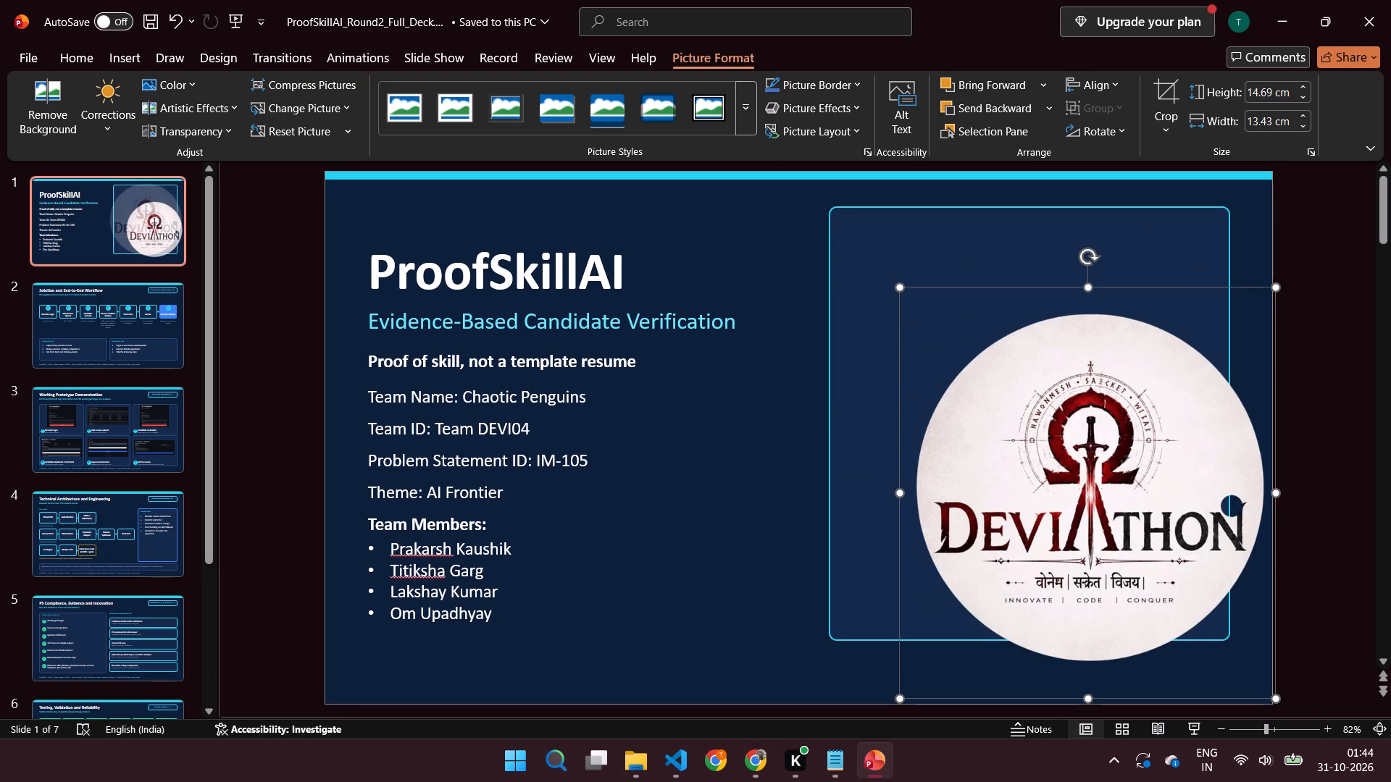
pyautogui.moveTo(1128, 445); pyautogui.dragTo(1074, 385)
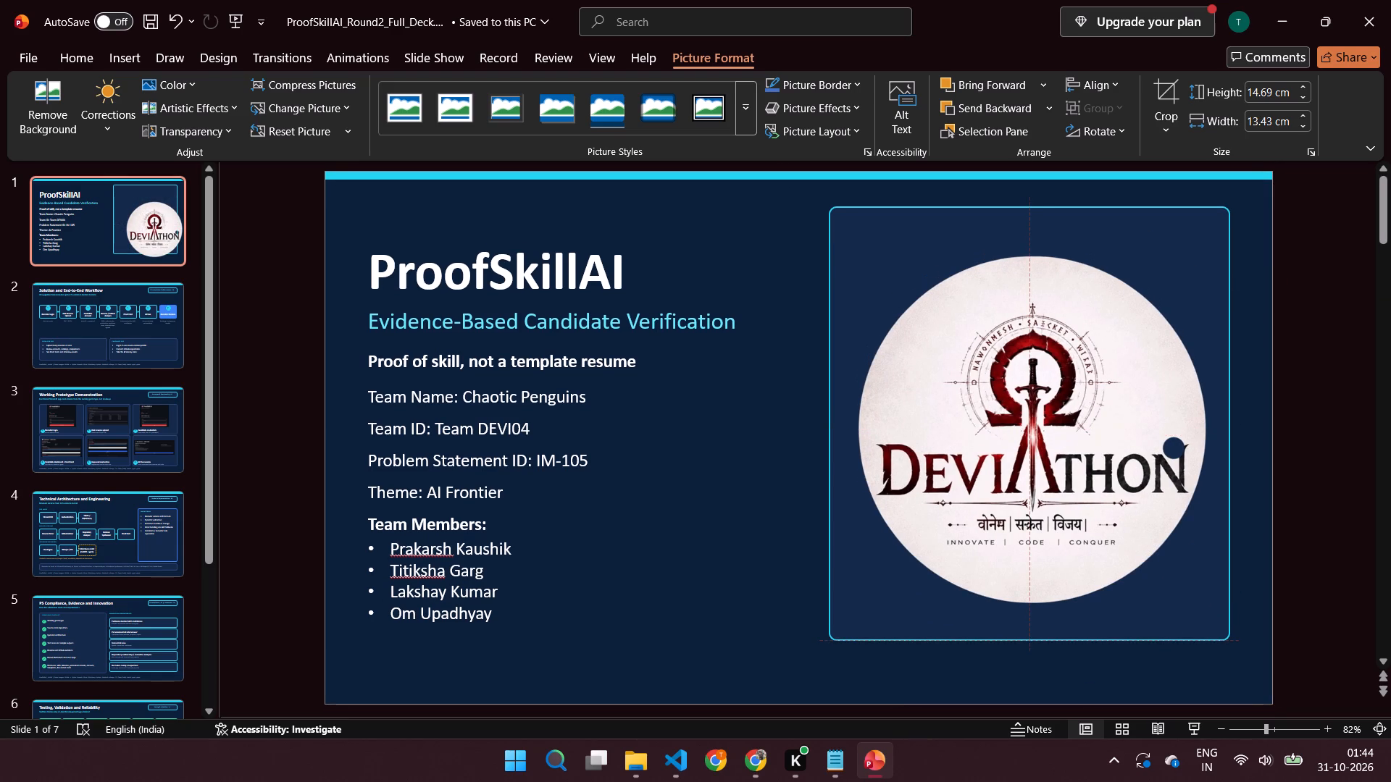
pyautogui.moveTo(1074, 385); pyautogui.dragTo(1072, 387)
pyautogui.click(798, 474)
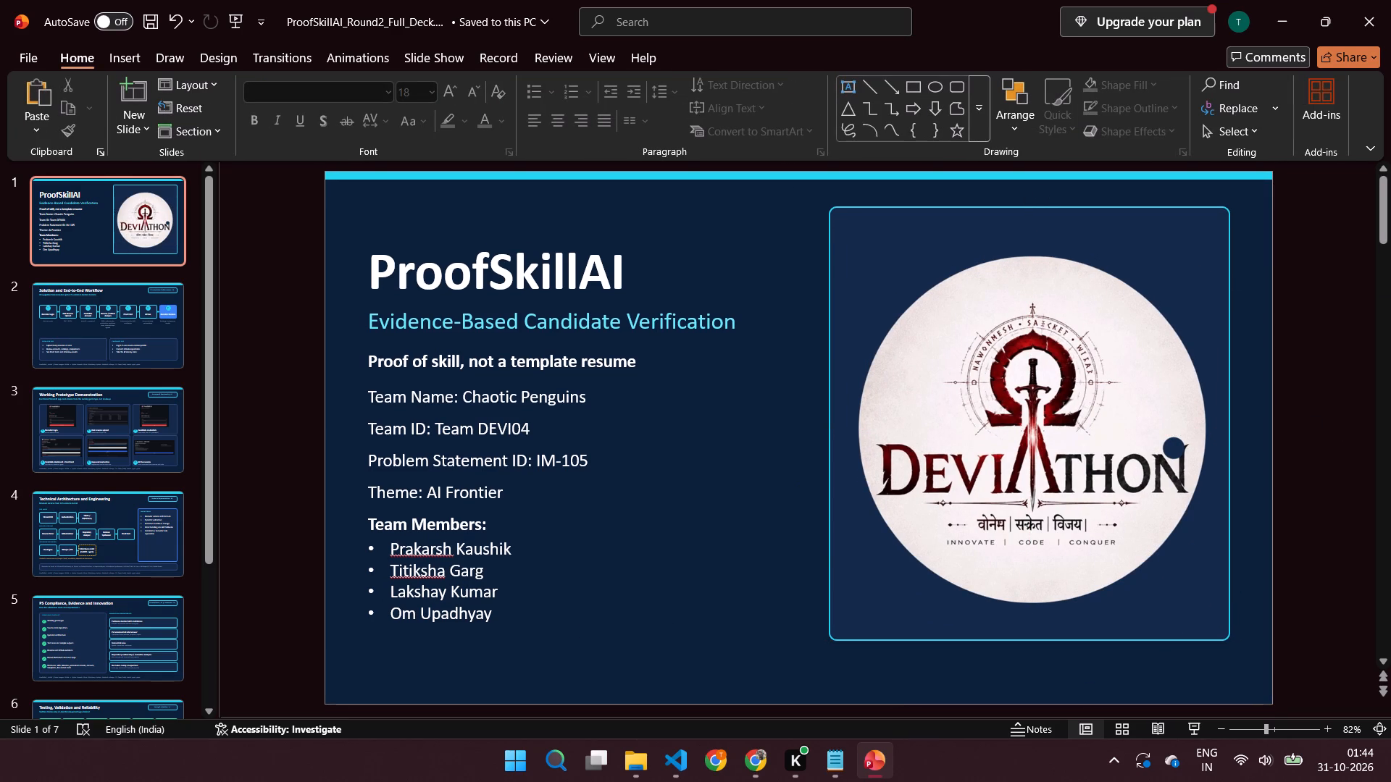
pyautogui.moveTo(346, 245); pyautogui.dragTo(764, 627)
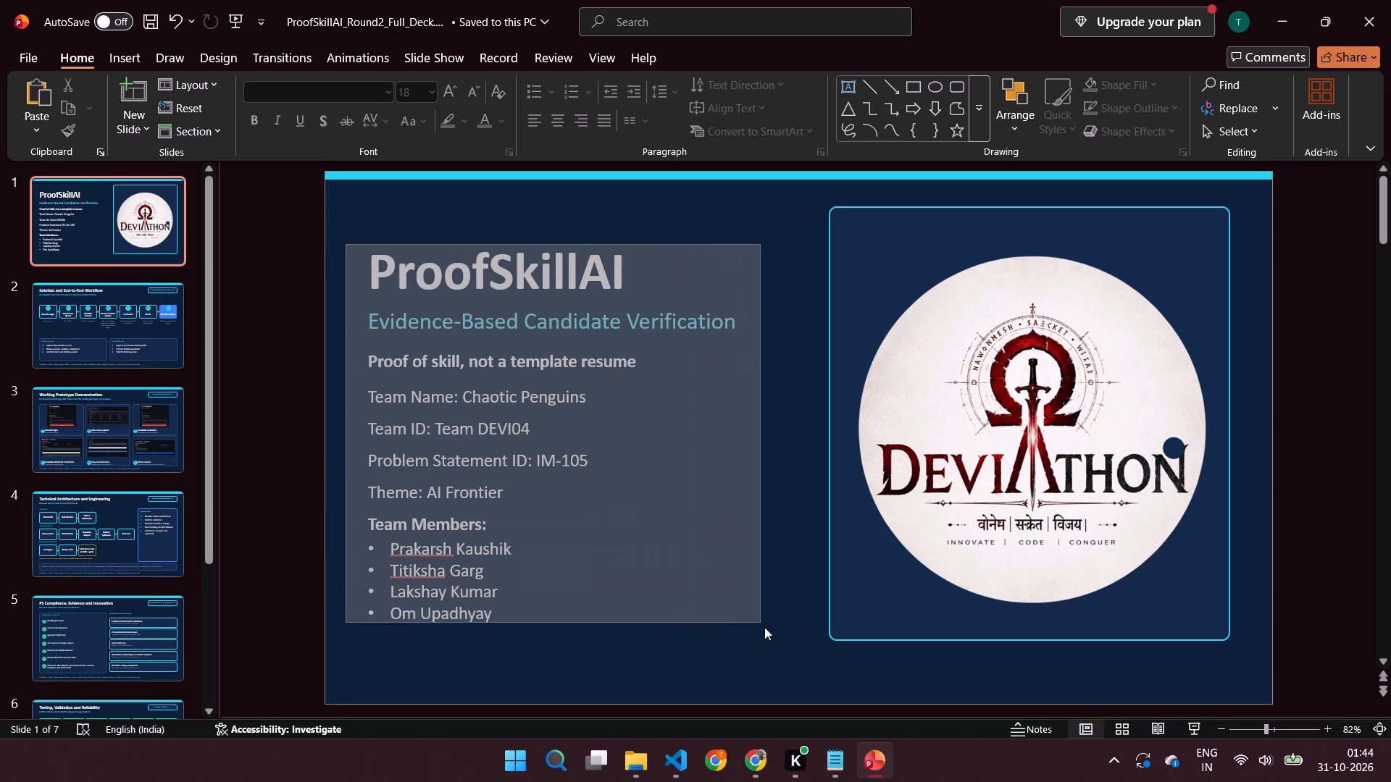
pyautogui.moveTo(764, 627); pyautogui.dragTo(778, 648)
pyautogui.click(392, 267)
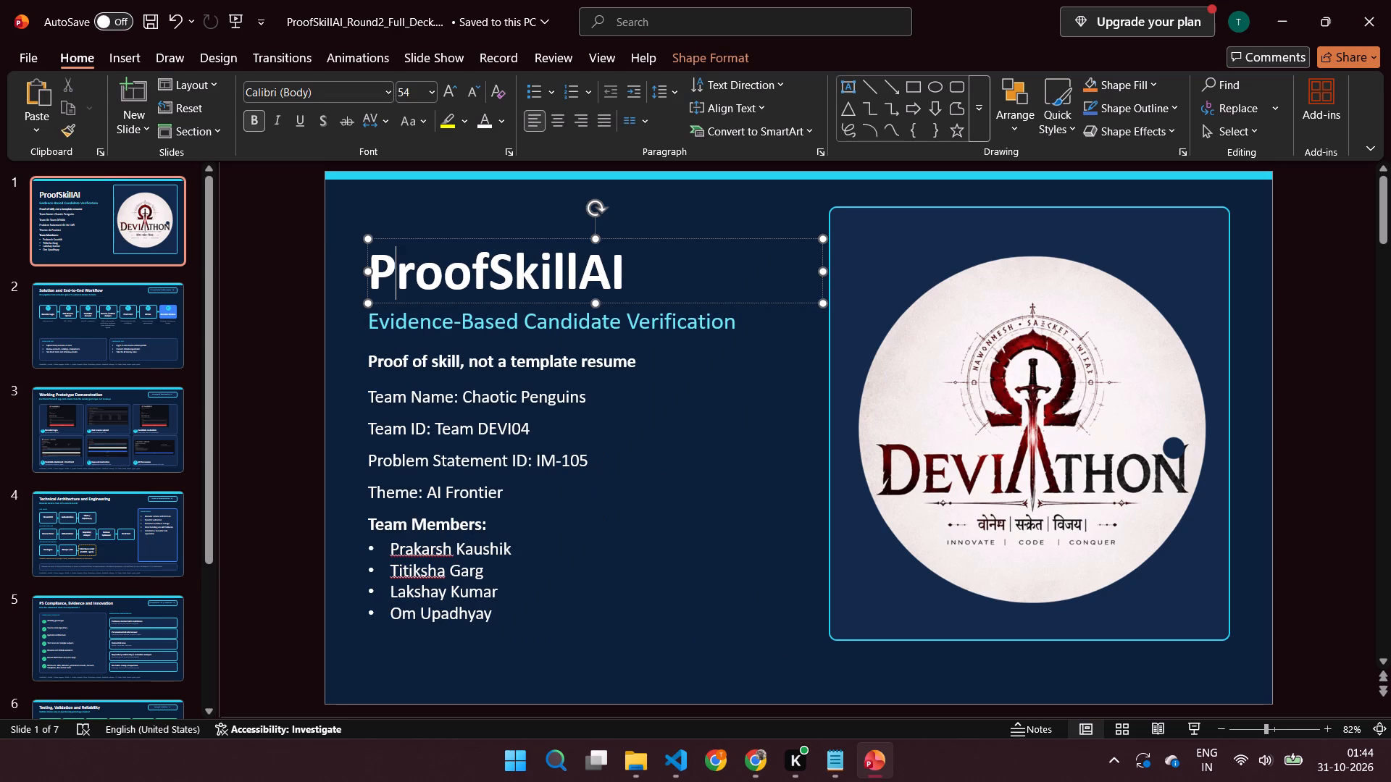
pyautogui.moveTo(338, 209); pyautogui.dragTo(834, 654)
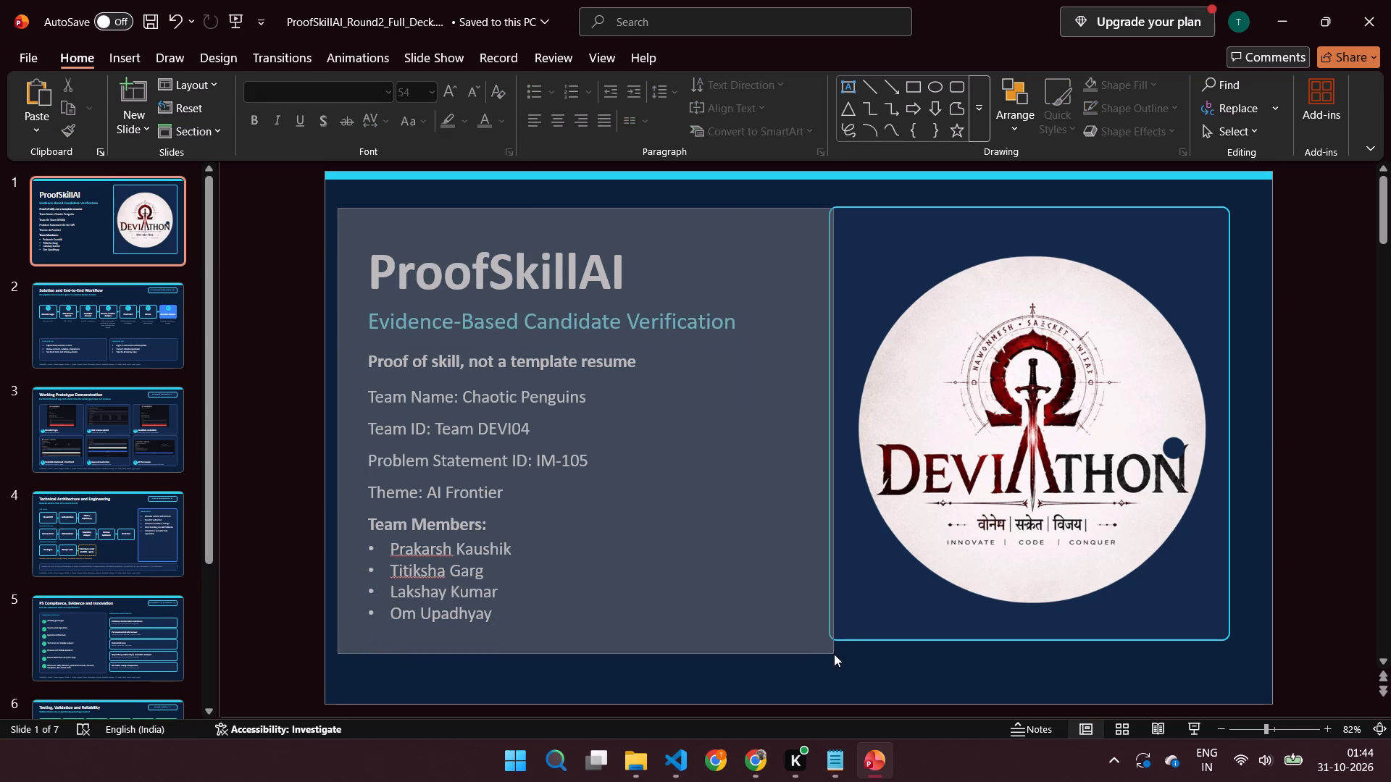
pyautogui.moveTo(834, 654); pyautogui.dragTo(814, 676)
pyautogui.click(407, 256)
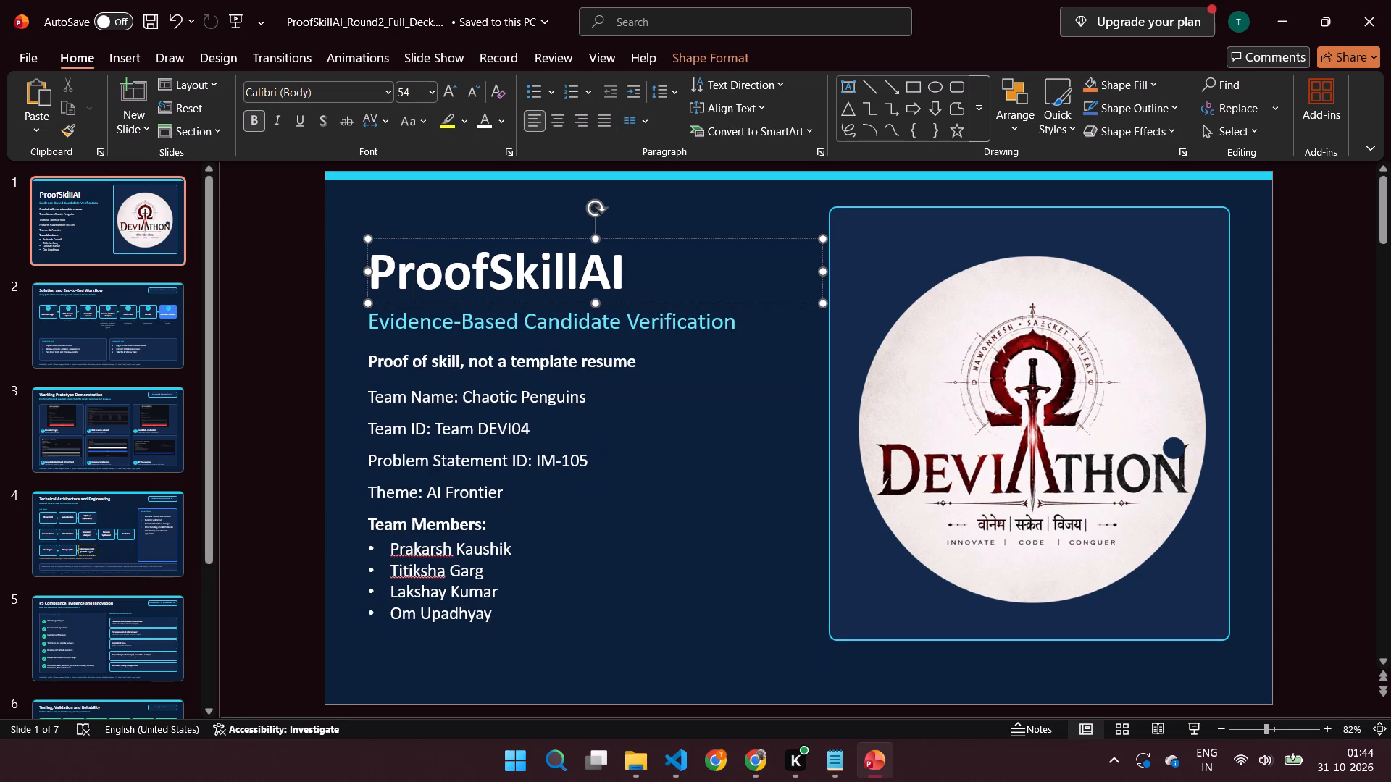
# Move the title, subtitle, tagline and team detail text blocks together slightly down and left, leaving free space above the ProofSkillAI title.
pyautogui.click(422, 240)
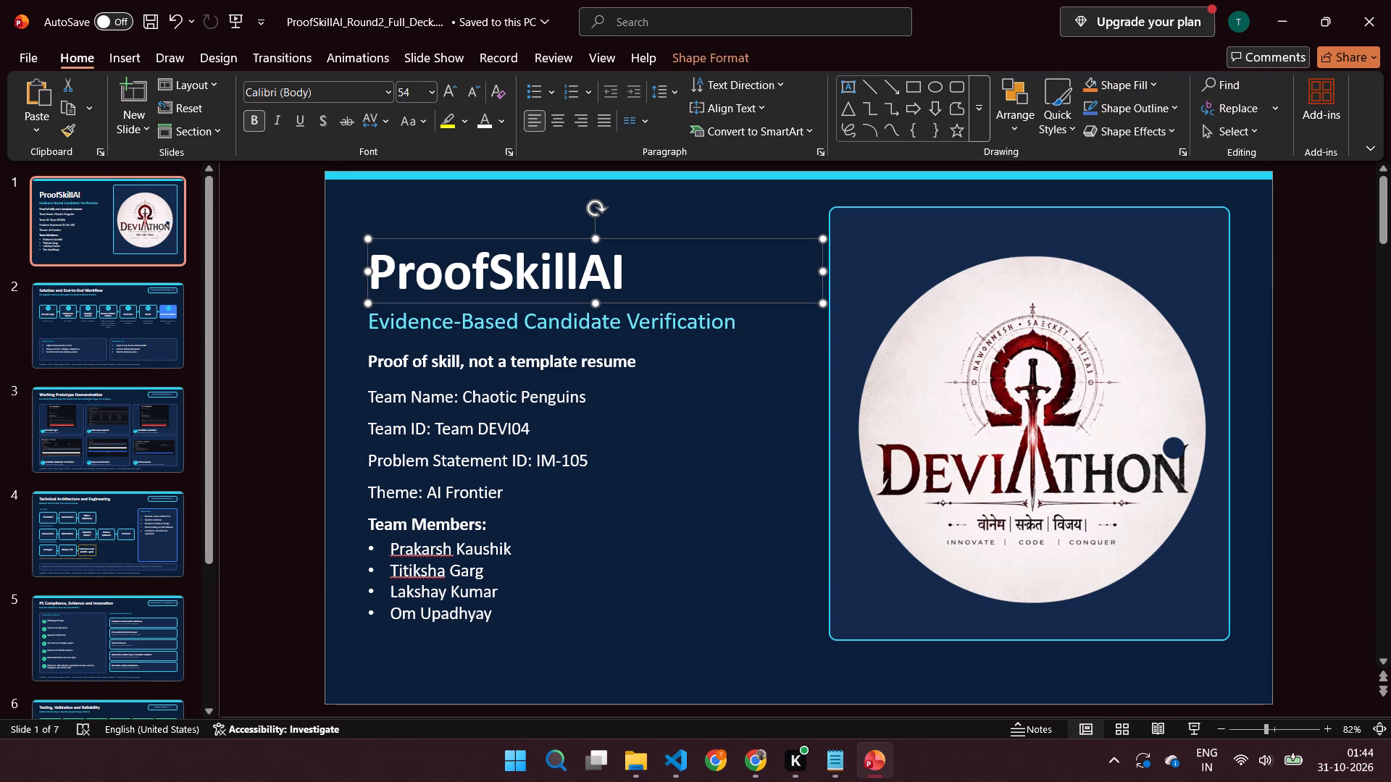
pyautogui.keyDown('ctrl'); pyautogui.click(417, 327); pyautogui.keyUp('ctrl')
pyautogui.keyDown('ctrl'); pyautogui.click(429, 352); pyautogui.keyUp('ctrl')
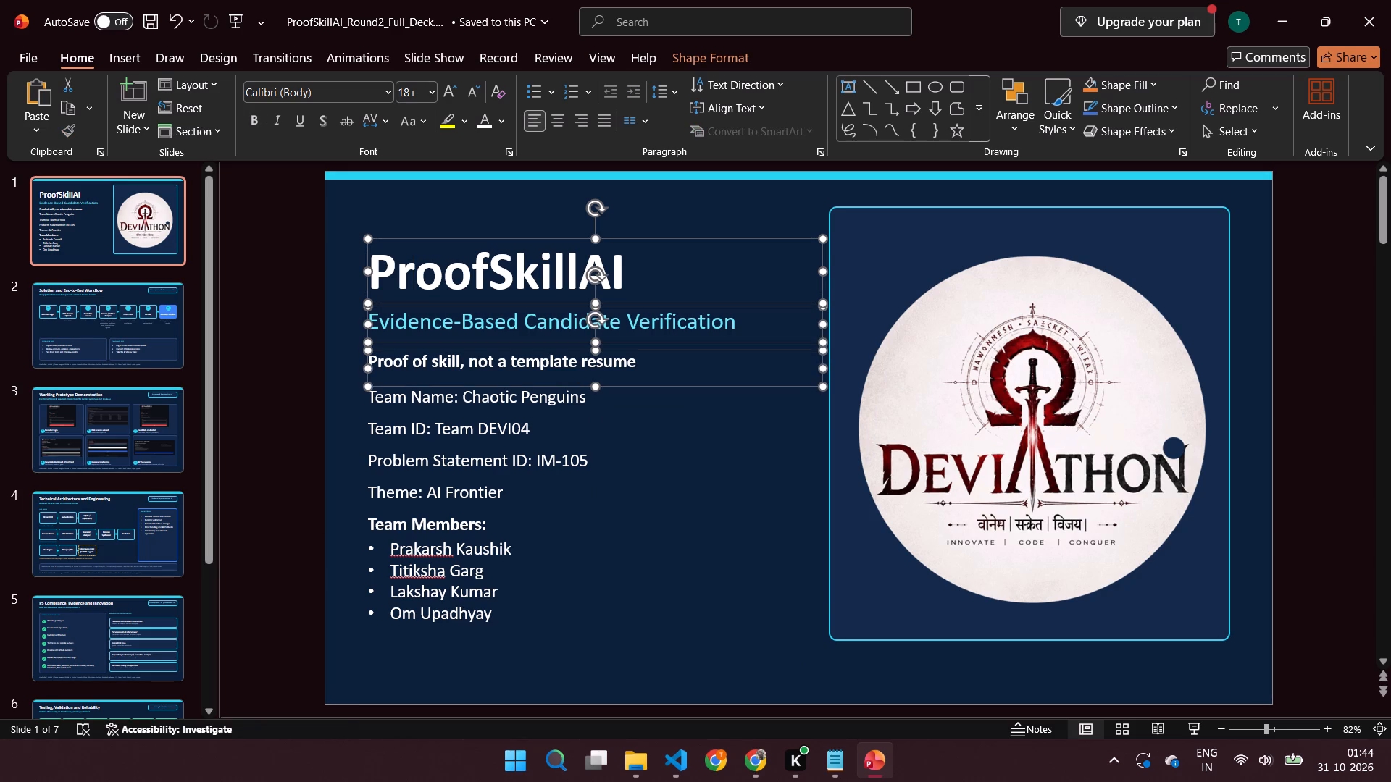
pyautogui.keyDown('ctrl'); pyautogui.click(446, 401); pyautogui.keyUp('ctrl')
pyautogui.keyDown('ctrl'); pyautogui.click(456, 429); pyautogui.keyUp('ctrl')
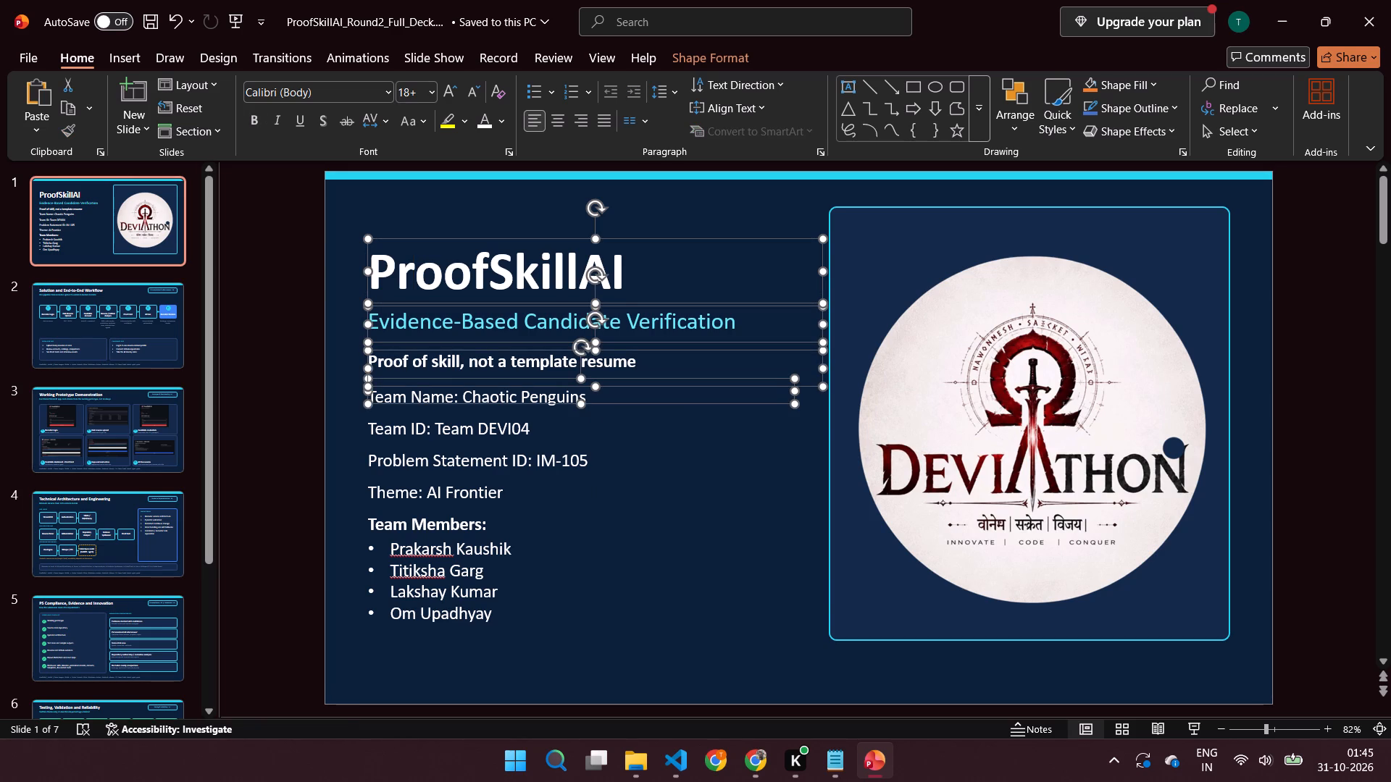
pyautogui.keyDown('ctrl'); pyautogui.click(443, 437); pyautogui.keyUp('ctrl')
pyautogui.keyDown('ctrl'); pyautogui.tripleClick(389, 432); pyautogui.keyUp('ctrl')
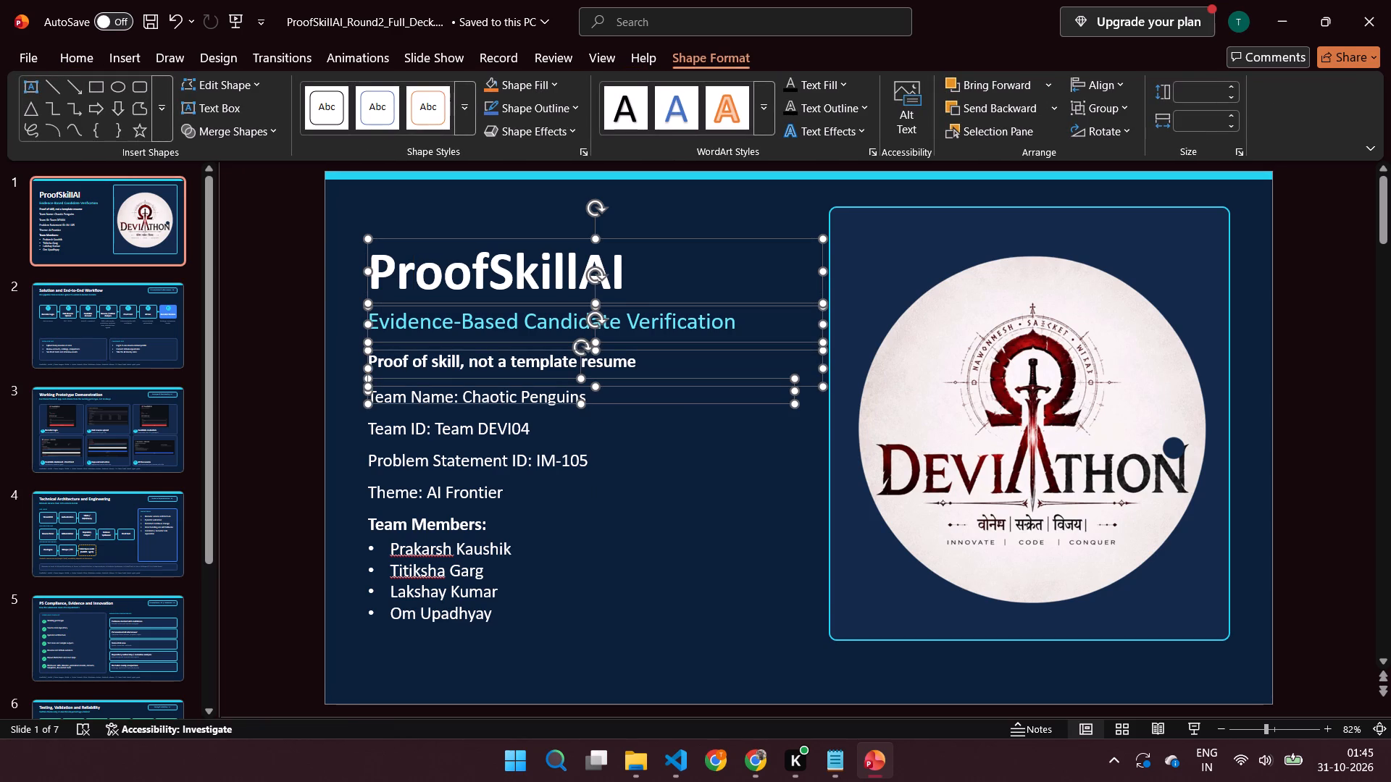
pyautogui.keyDown('ctrl'); pyautogui.click(403, 456); pyautogui.keyUp('ctrl')
pyautogui.keyDown('ctrl'); pyautogui.click(420, 492); pyautogui.keyUp('ctrl')
pyautogui.keyDown('ctrl'); pyautogui.click(435, 531); pyautogui.keyUp('ctrl')
pyautogui.moveTo(637, 238); pyautogui.dragTo(639, 289)
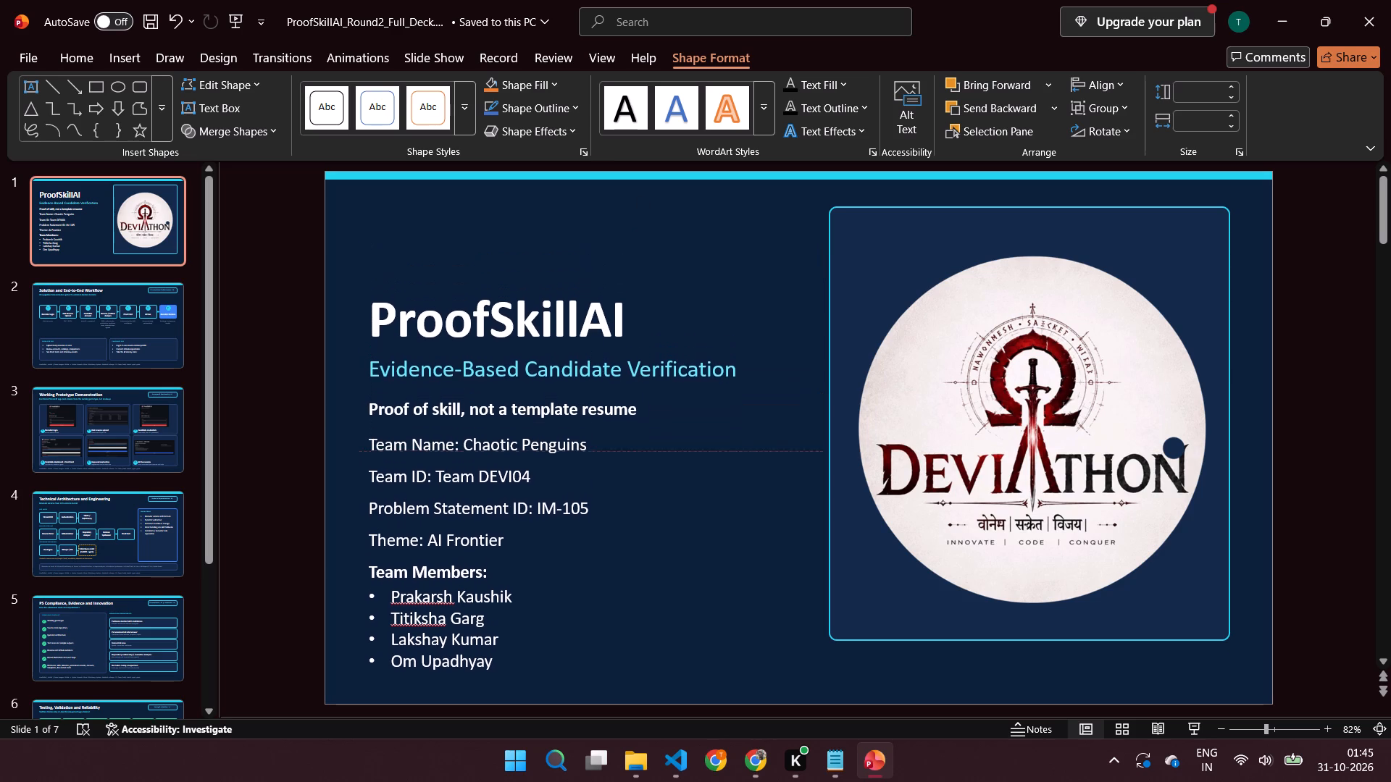
pyautogui.moveTo(639, 289); pyautogui.dragTo(633, 290)
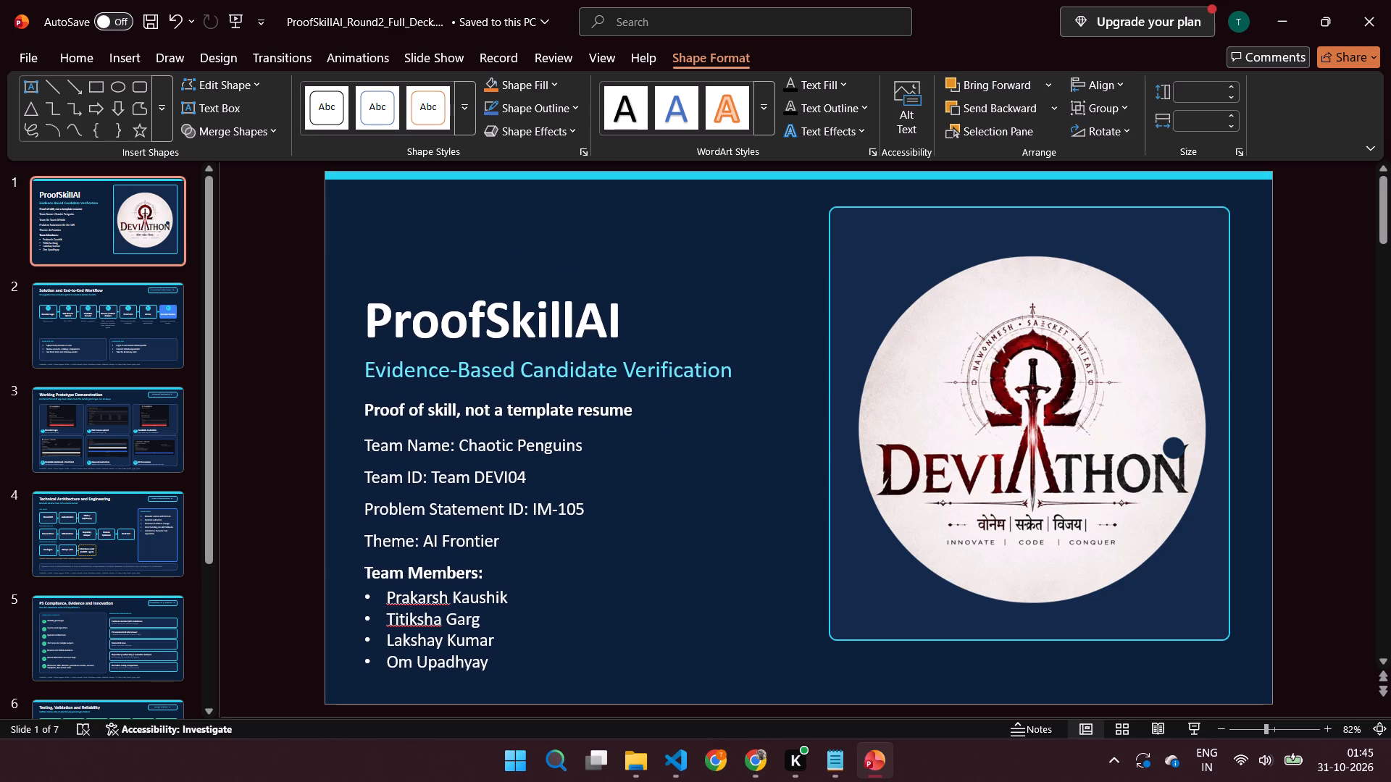
pyautogui.moveTo(633, 290); pyautogui.dragTo(632, 279)
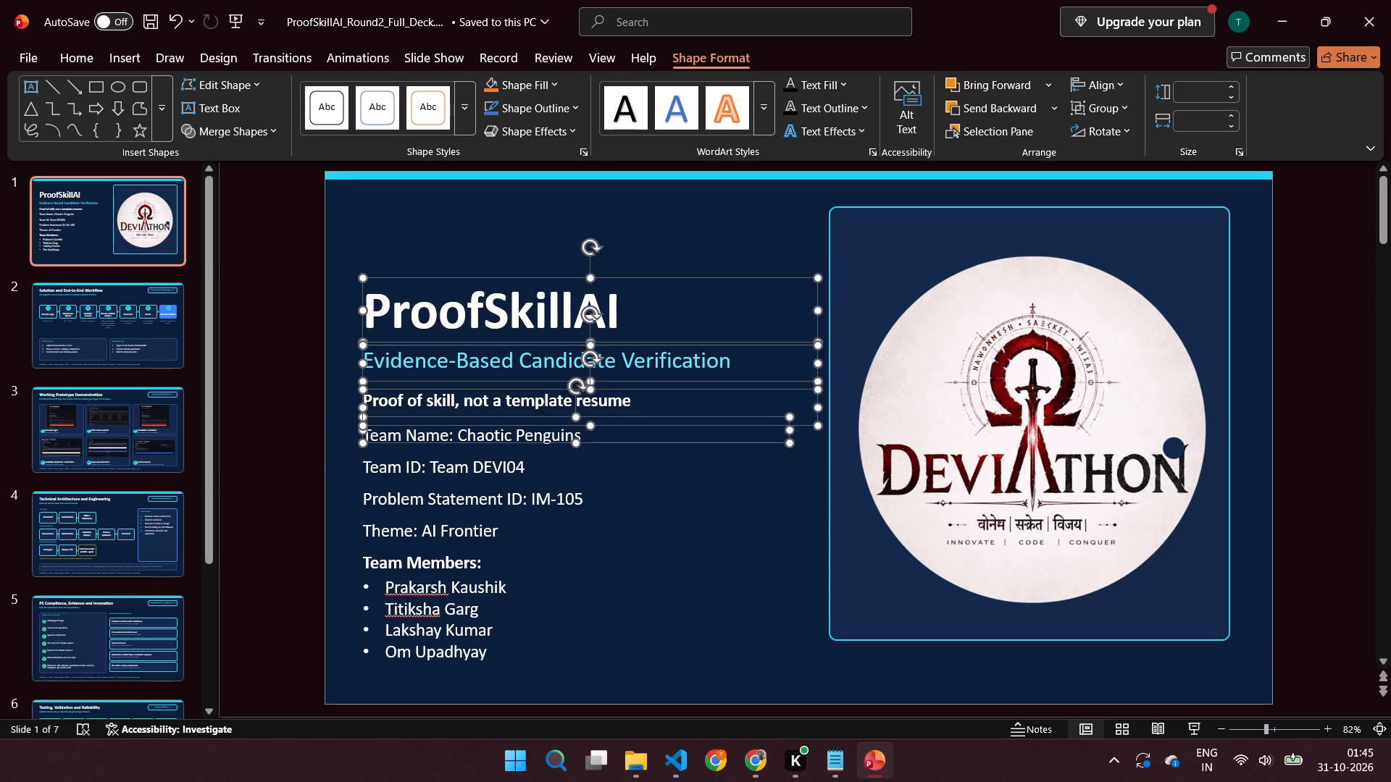
pyautogui.click(288, 272)
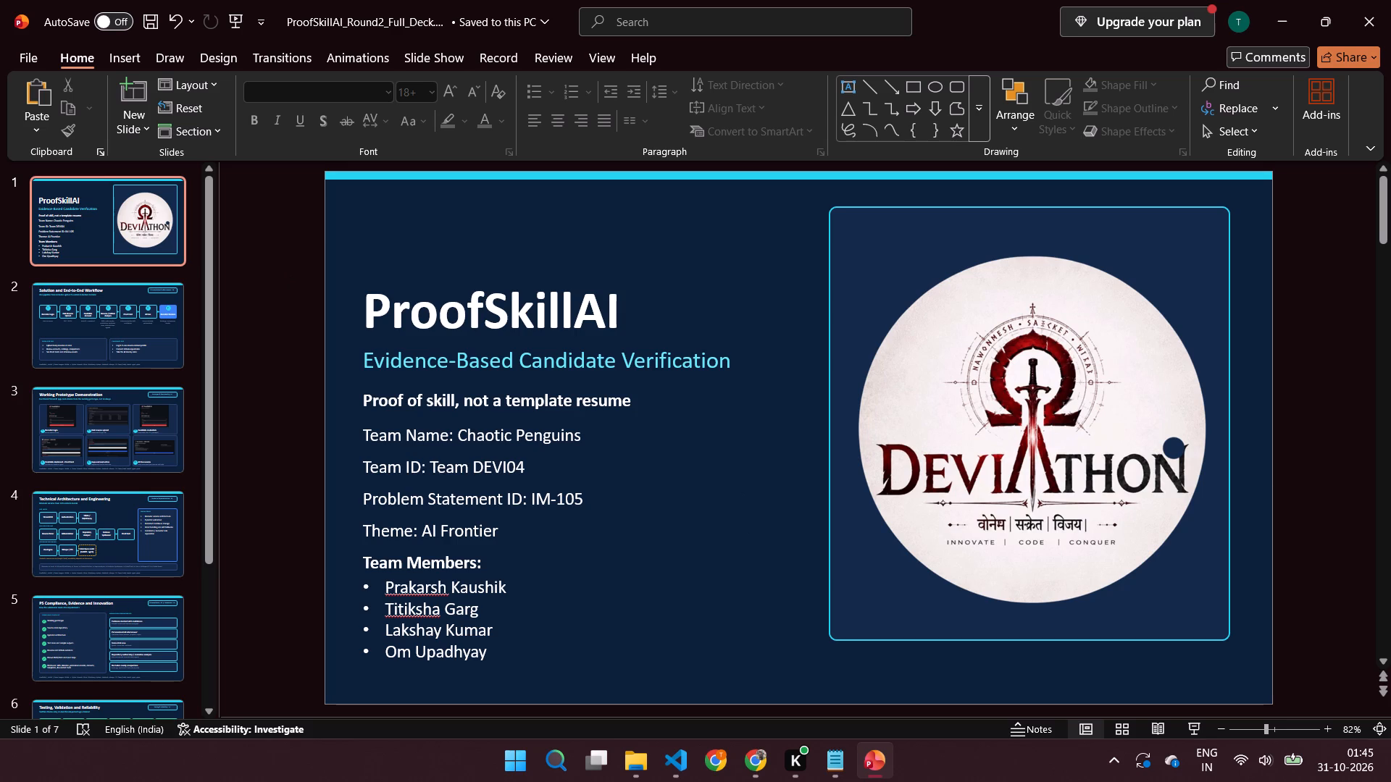
pyautogui.click(1290, 400)
# Search Google in Chrome for "gla logo" and look through the image results for a suitable university logo.
pyautogui.click(753, 753)
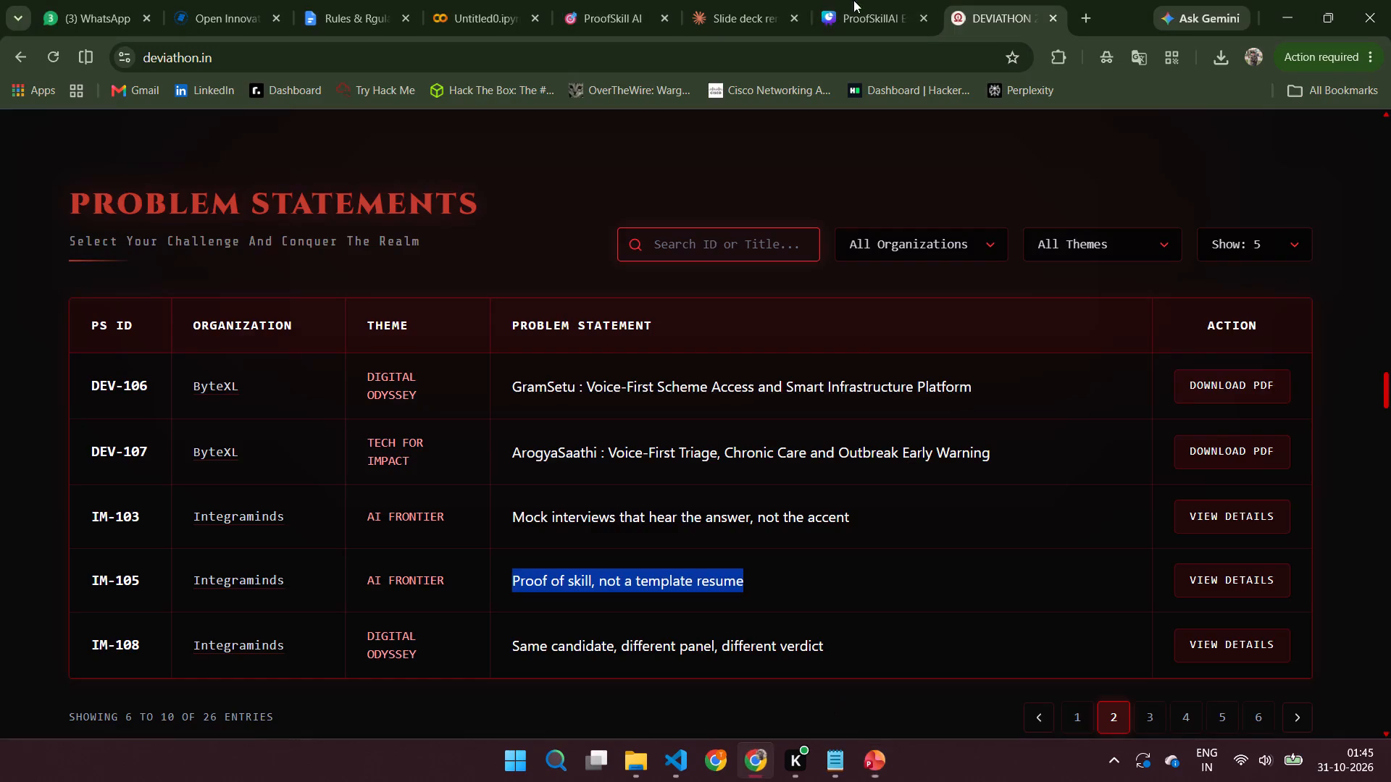
pyautogui.click(1090, 12)
pyautogui.write('gla')
pyautogui.press('space')
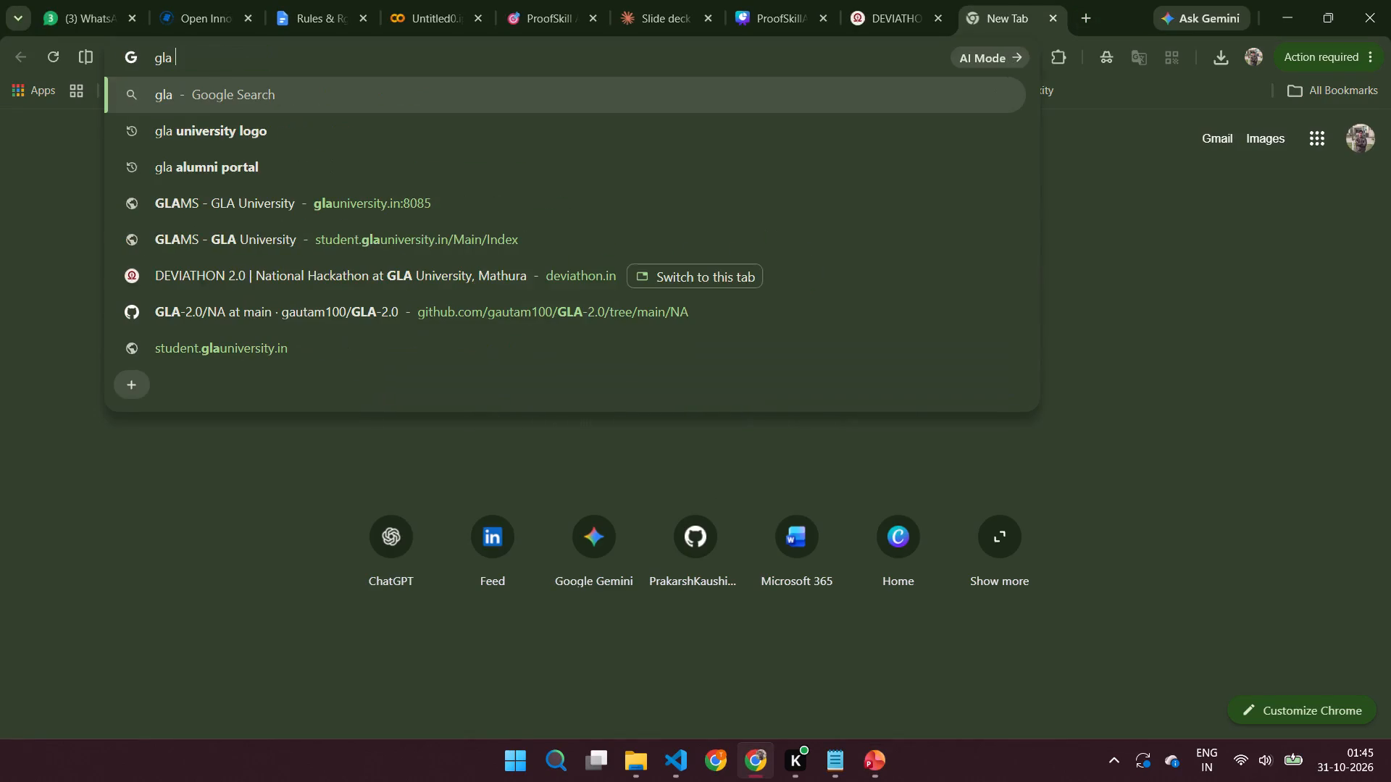
pyautogui.write('logo')
pyautogui.press('Return')
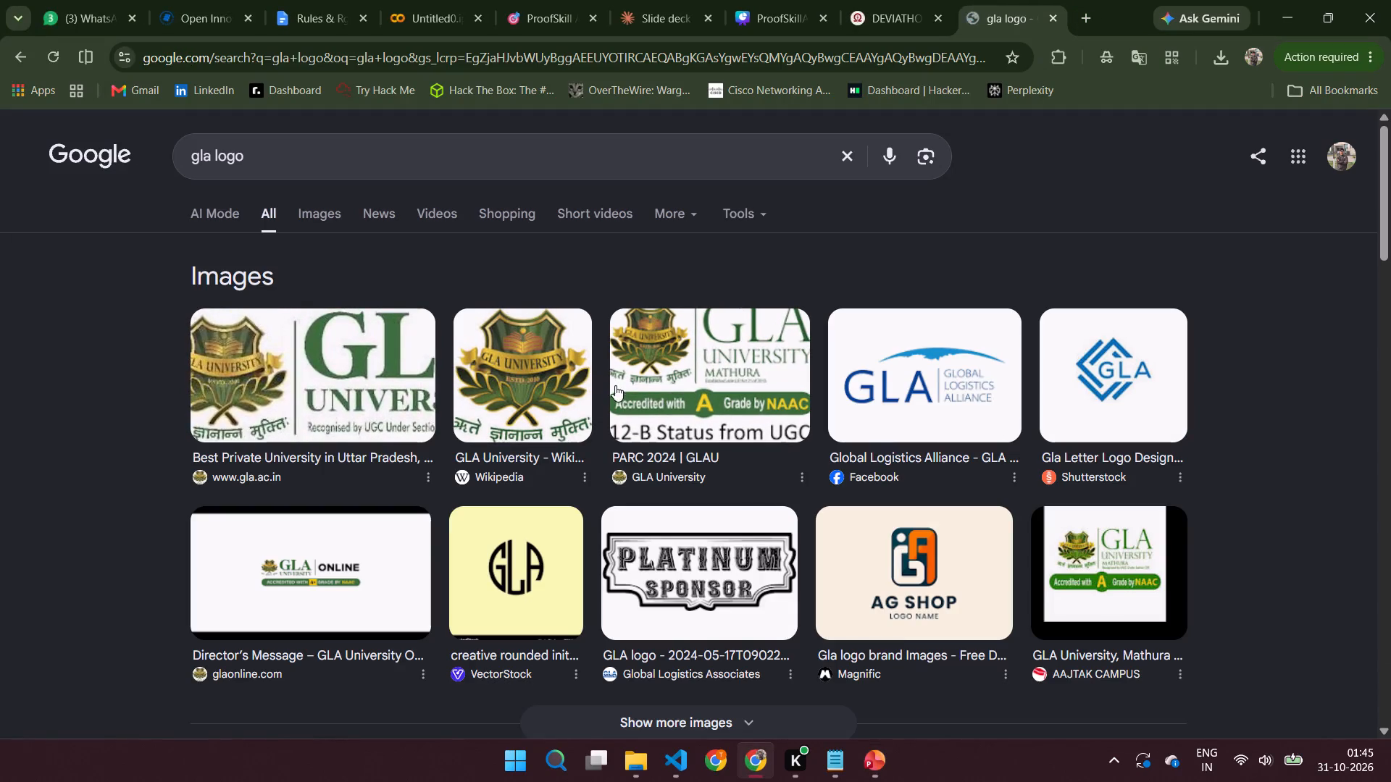
pyautogui.scroll(-2, 572, 404)
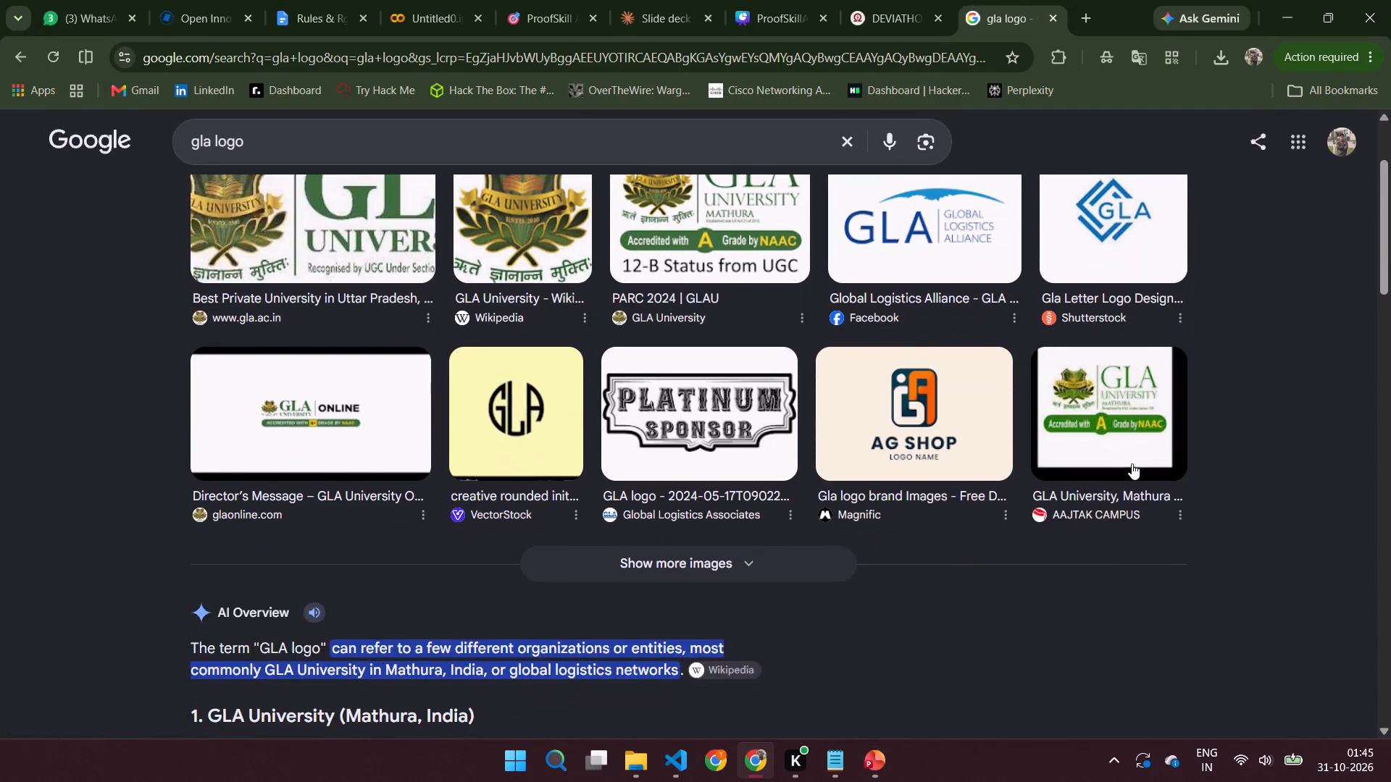
pyautogui.scroll(-1, 1132, 463)
pyautogui.click(338, 223)
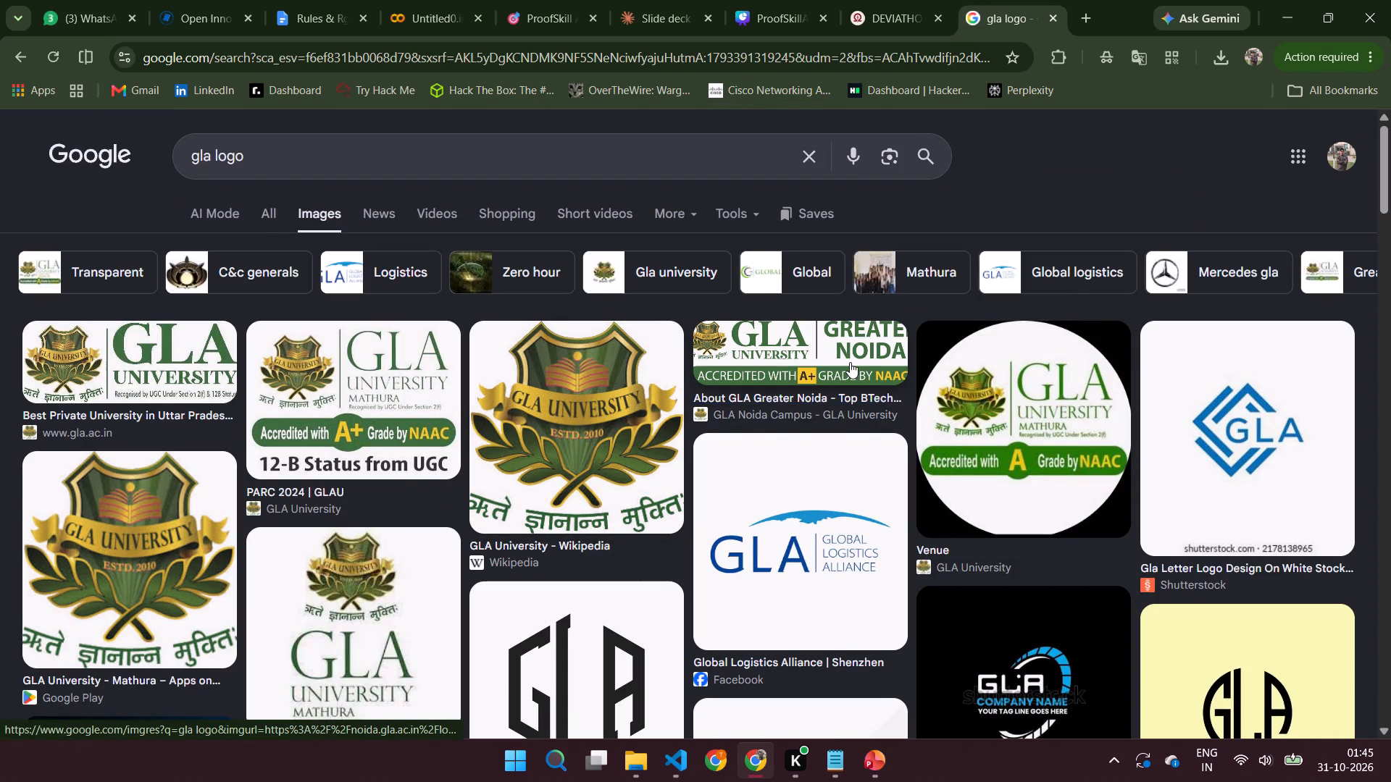
pyautogui.scroll(-2, 351, 501)
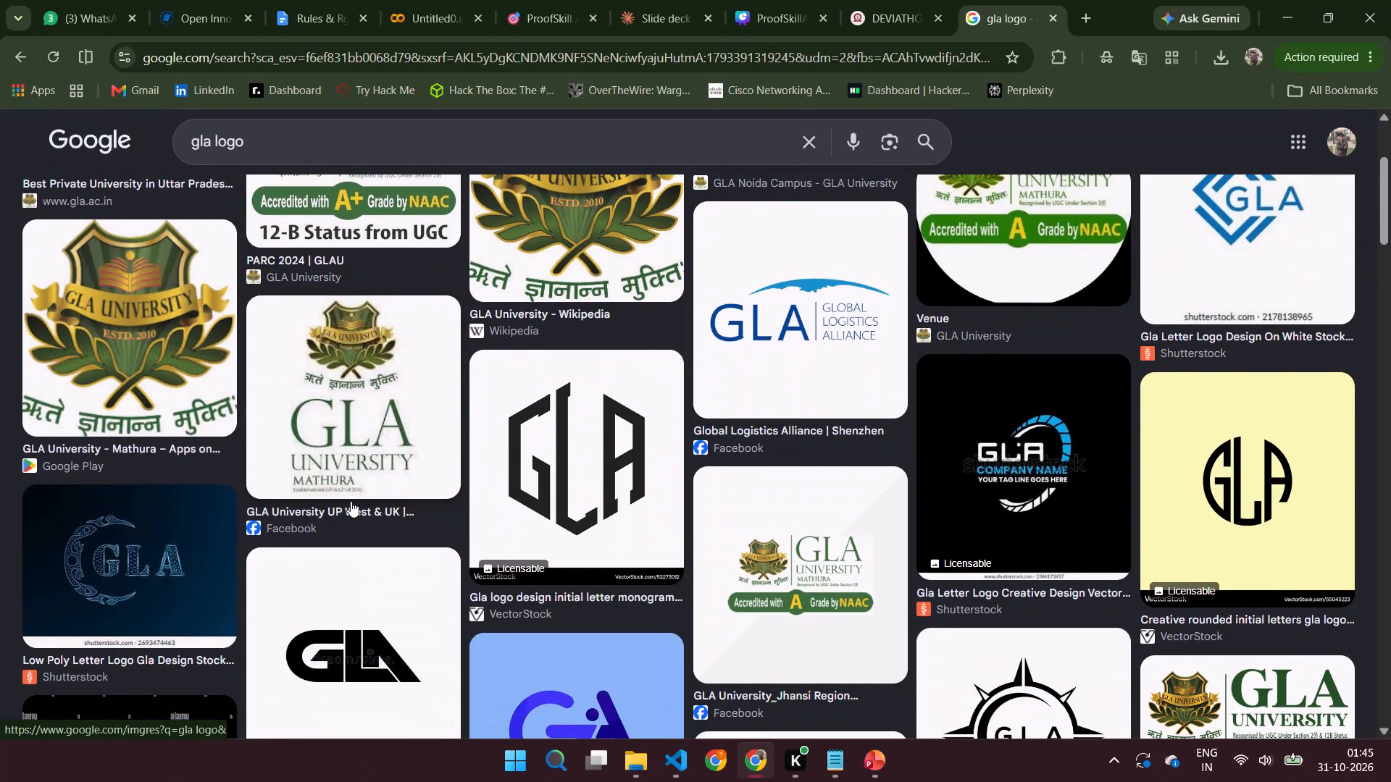
pyautogui.scroll(1, 351, 501)
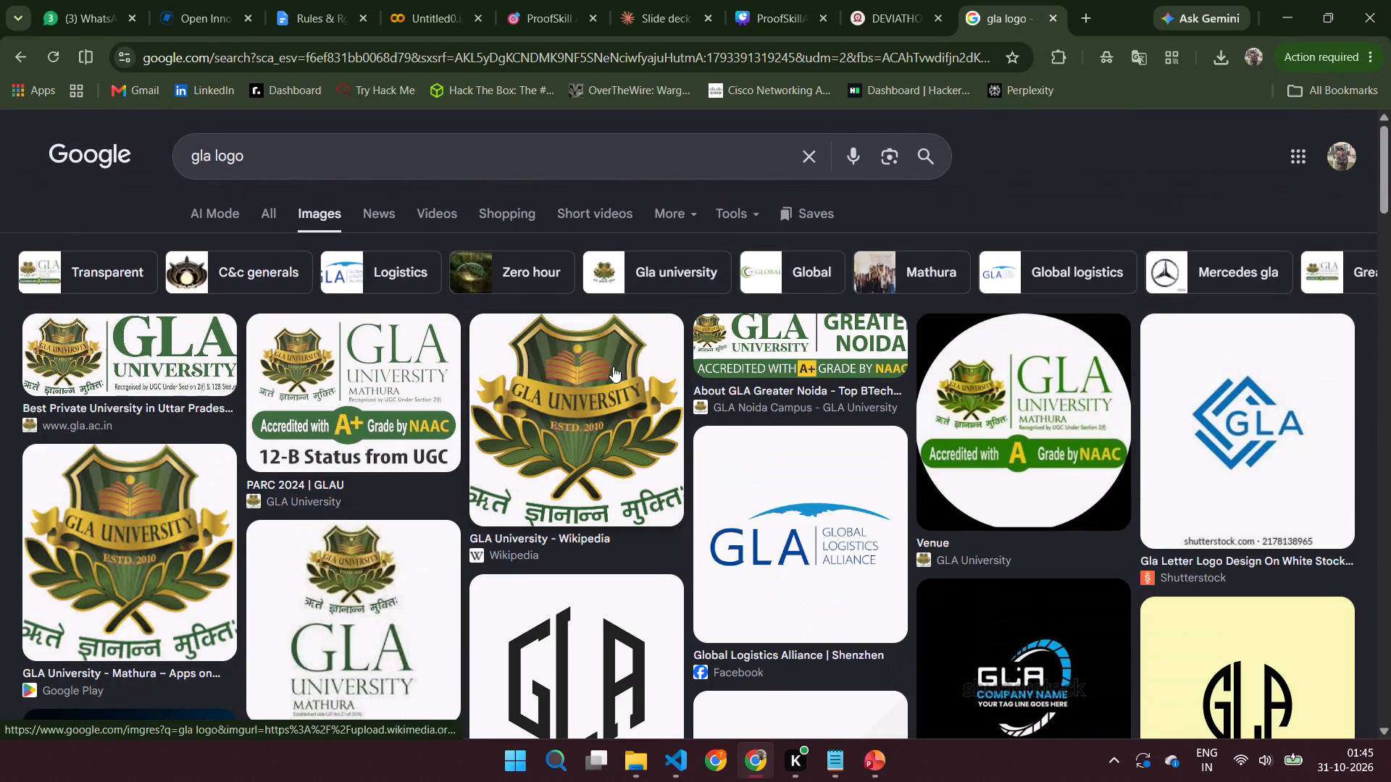
# Refine the image search to "gla logo png" and open the GLA University logo result from FindMyCollege.
pyautogui.click(395, 160)
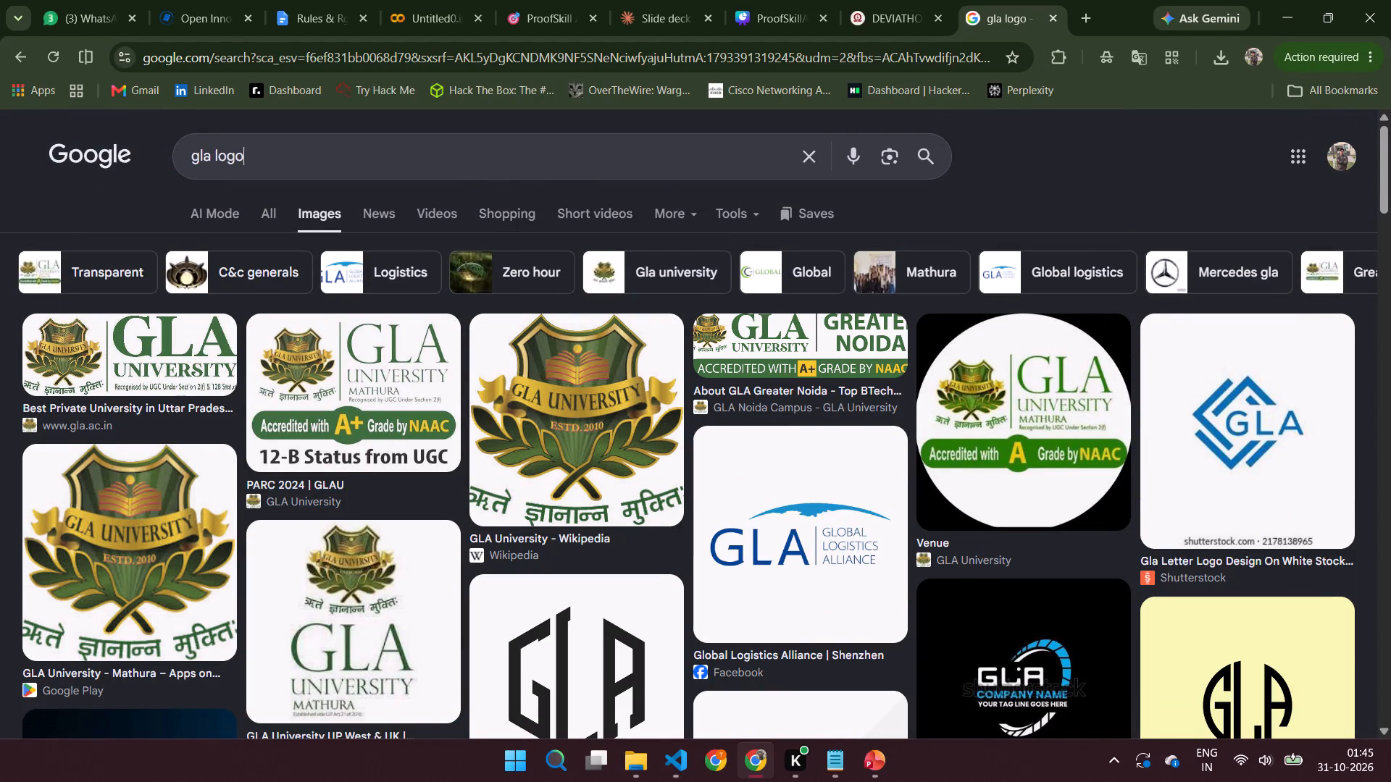
pyautogui.press('space')
pyautogui.write('png')
pyautogui.press('Return')
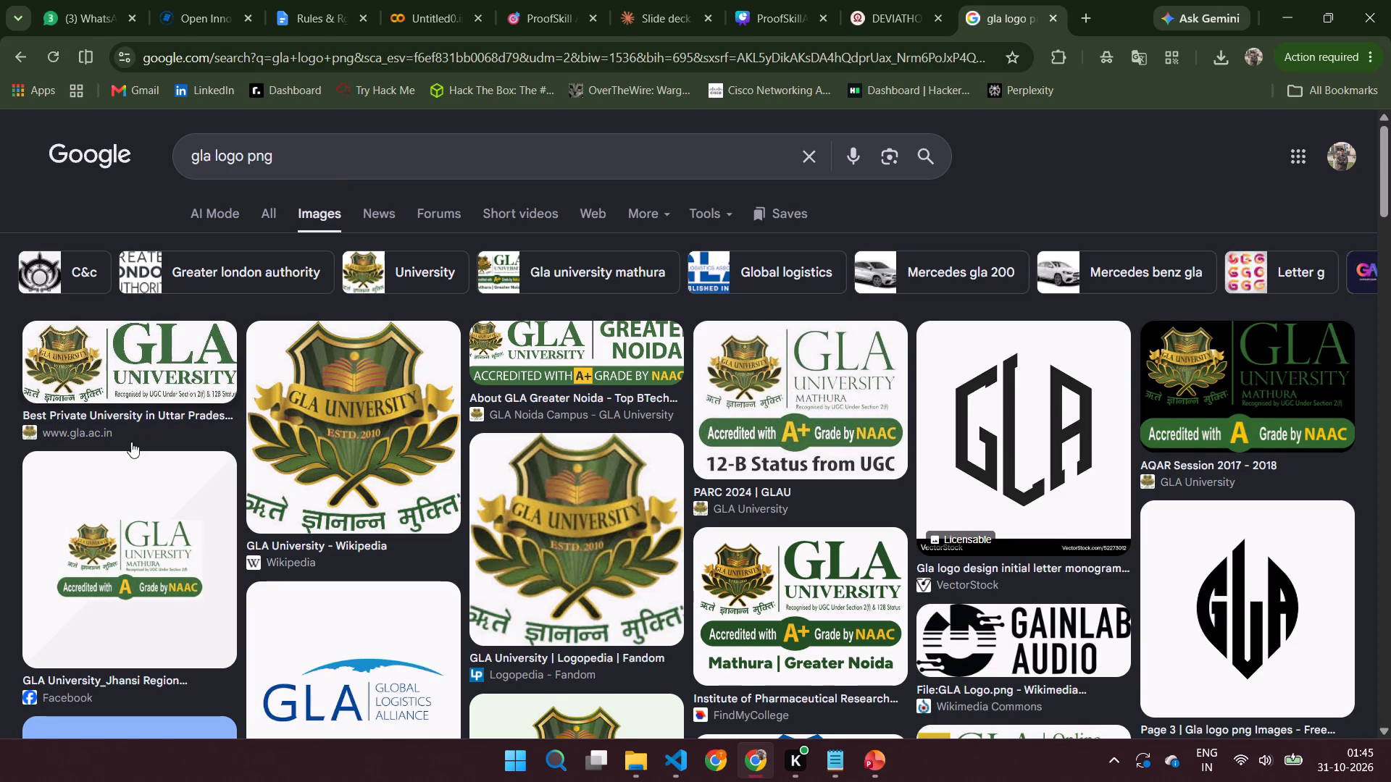
pyautogui.scroll(-1, 798, 403)
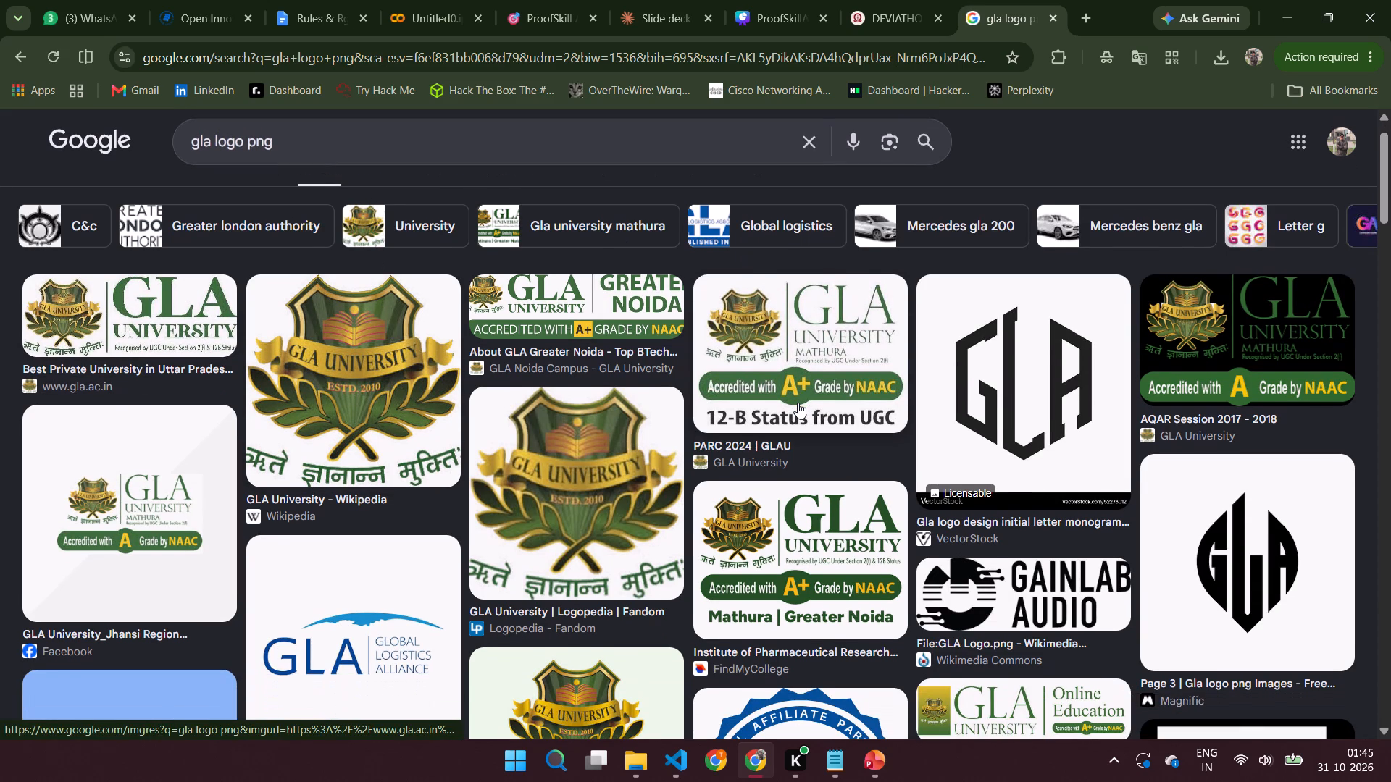
pyautogui.scroll(-1, 798, 403)
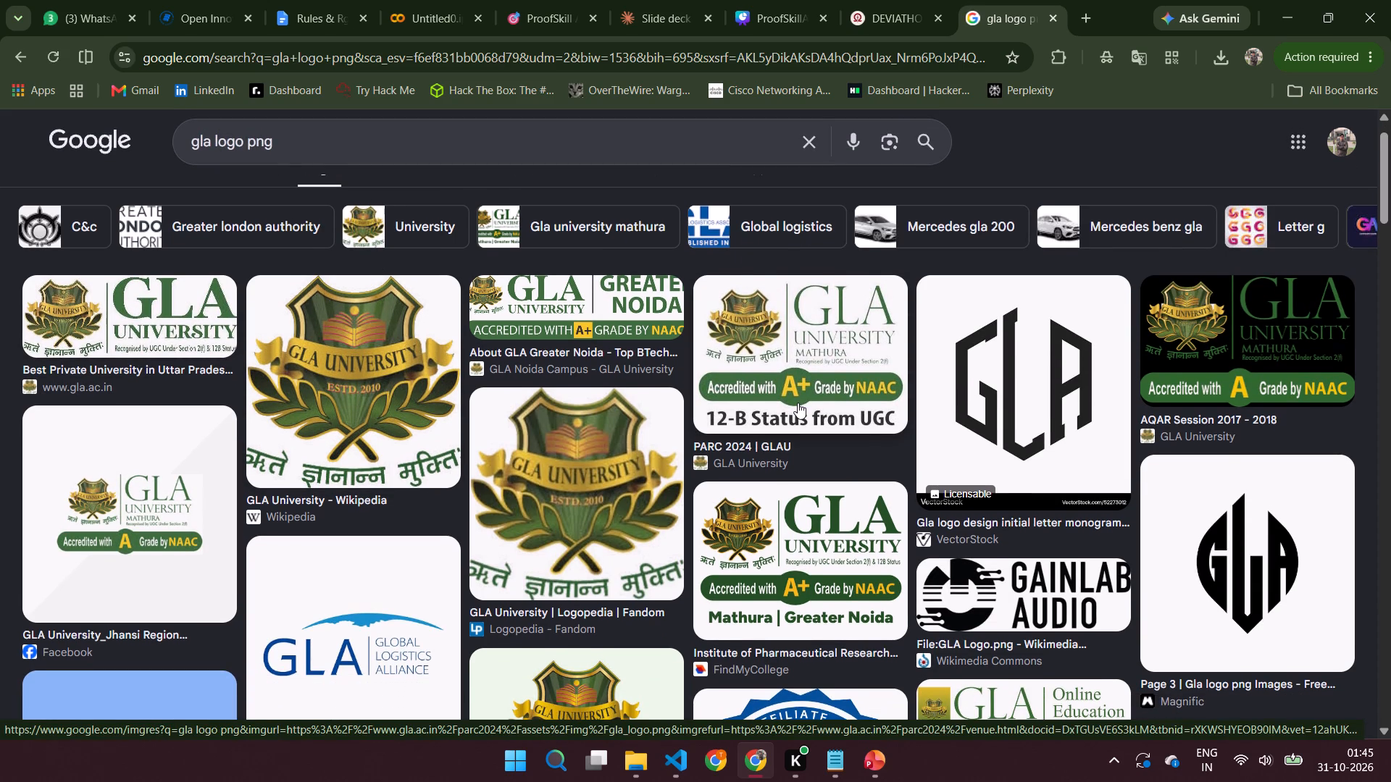
pyautogui.scroll(-1, 798, 403)
pyautogui.click(774, 451)
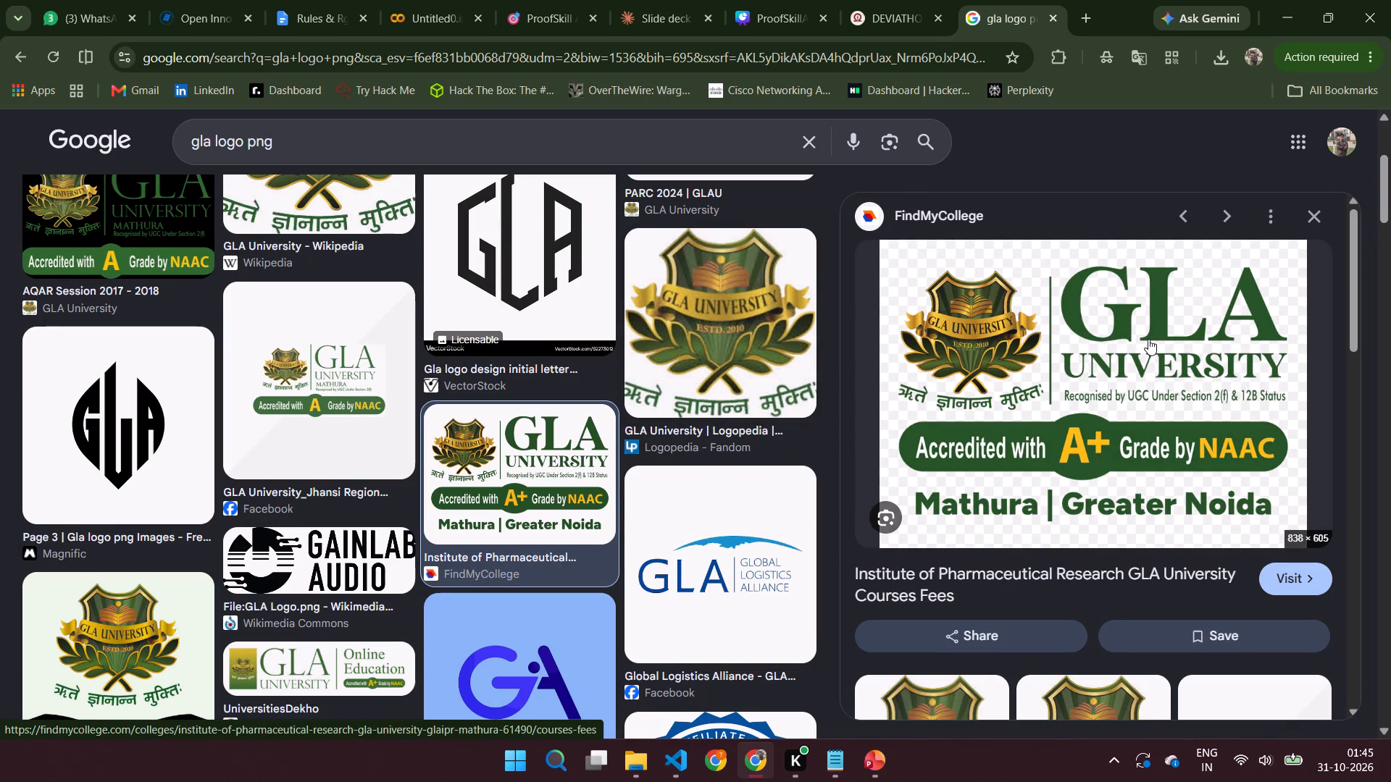
# Copy the opened GLA University logo image and paste it onto the title slide in PowerPoint.
pyautogui.click(886, 781)
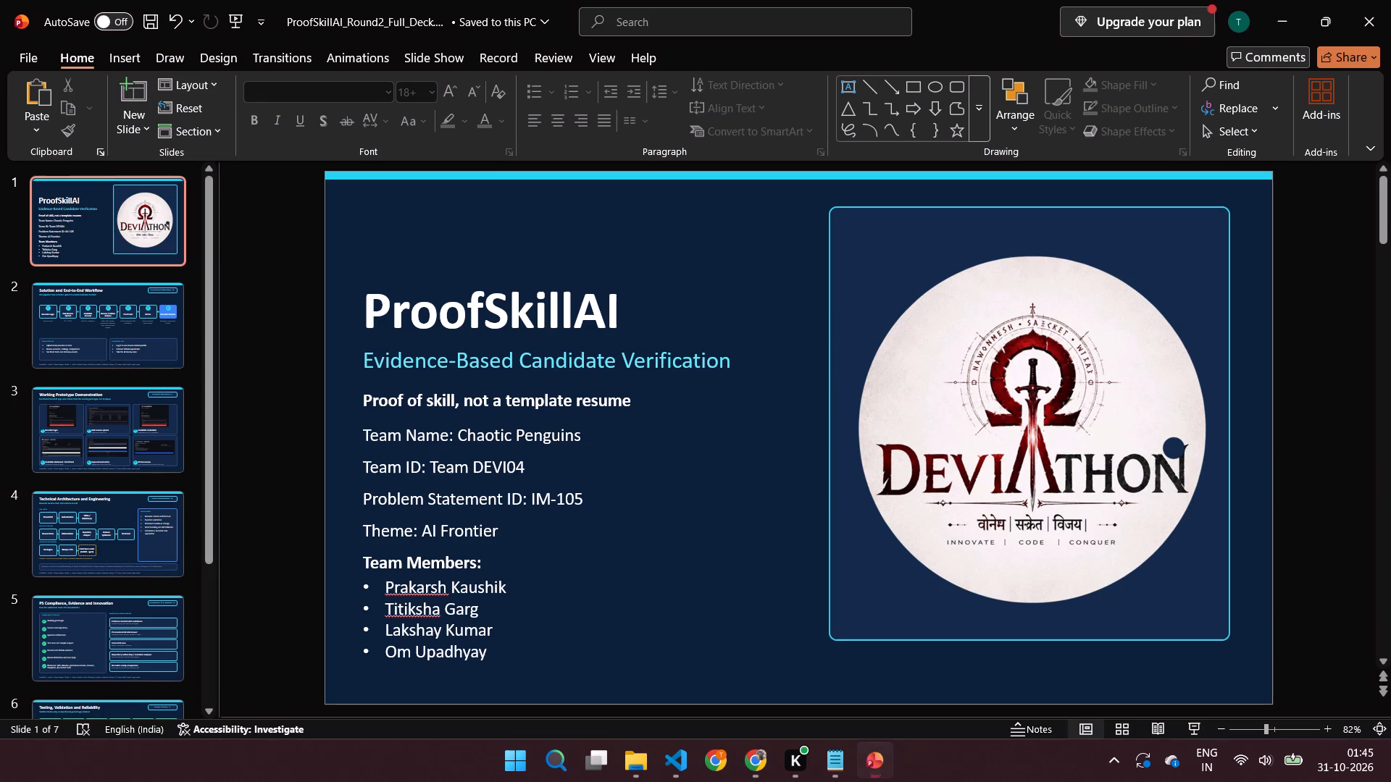
pyautogui.click(886, 781)
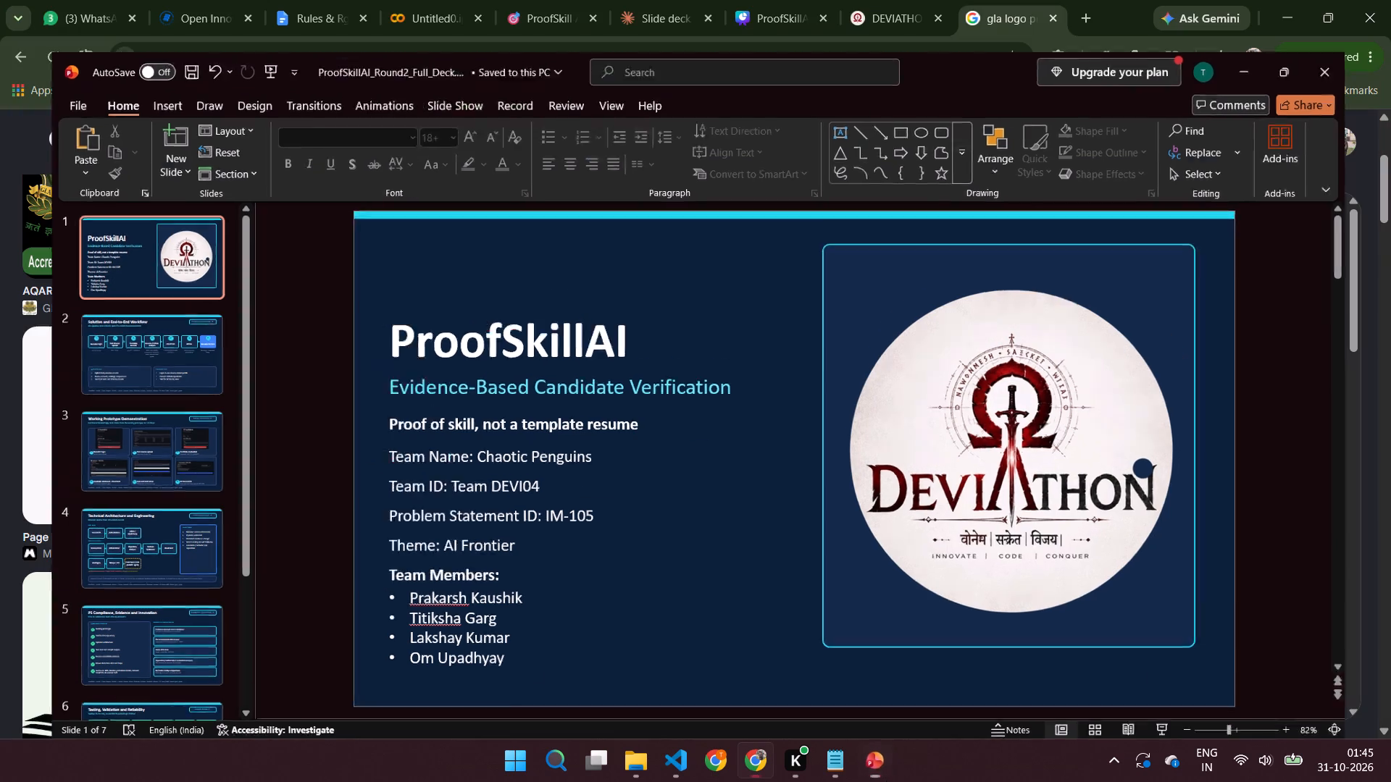
pyautogui.rightClick(1087, 320)
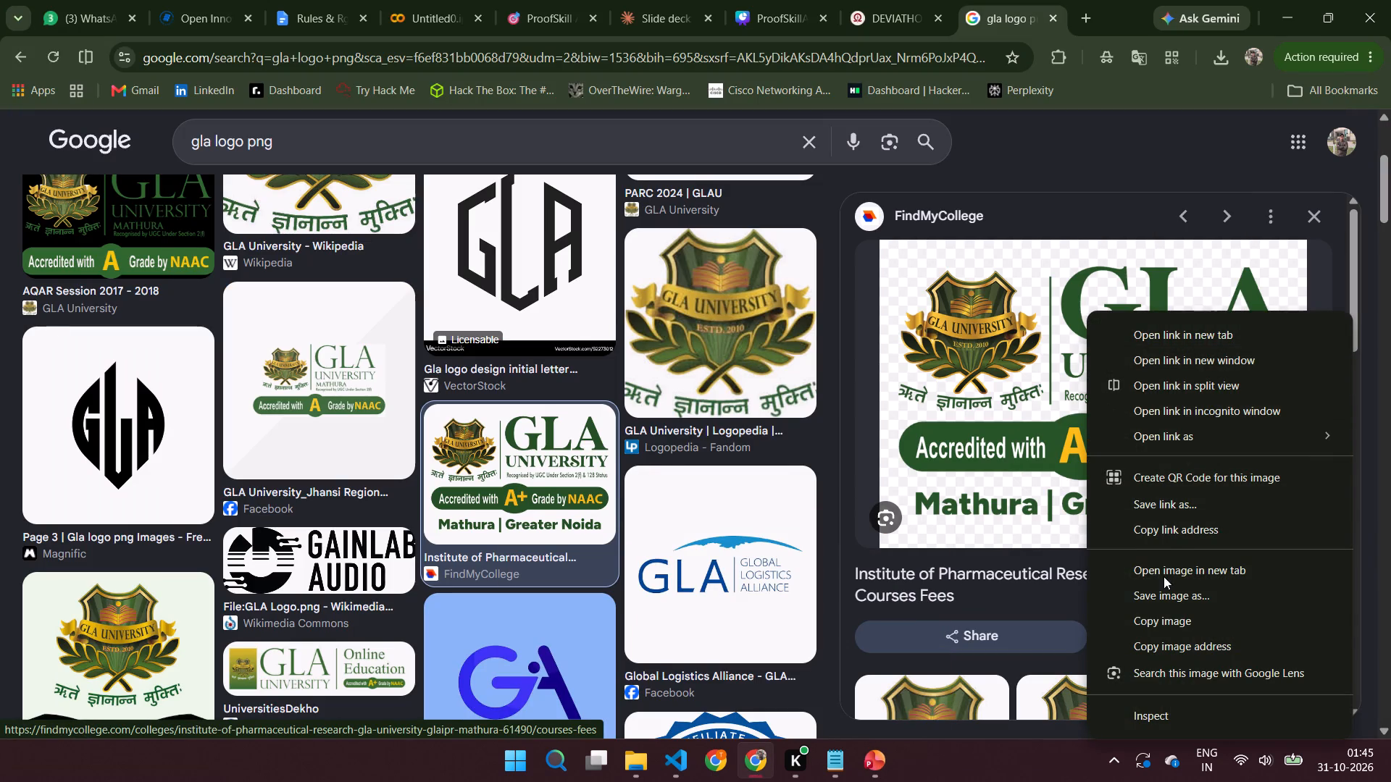
pyautogui.click(1167, 625)
pyautogui.click(871, 770)
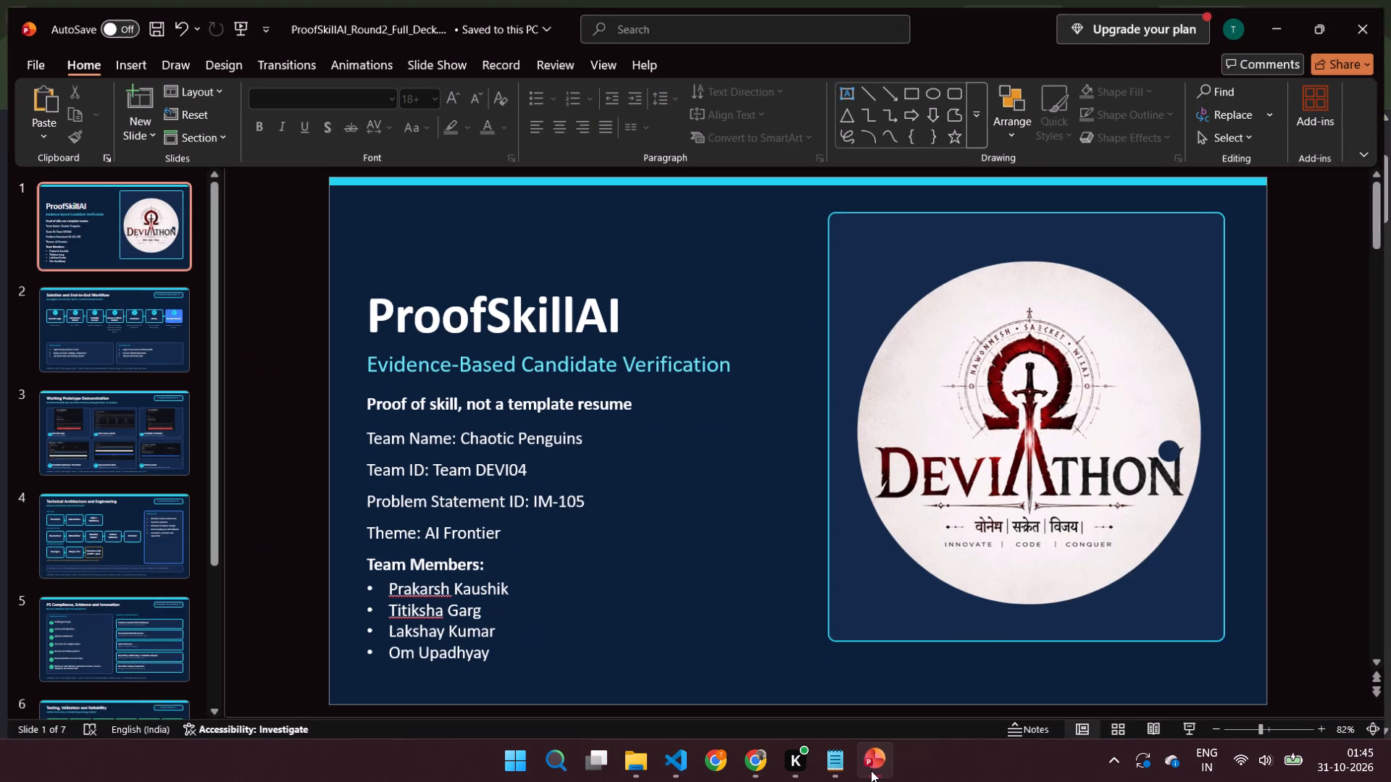
pyautogui.hotkey('ctrl', 'v')
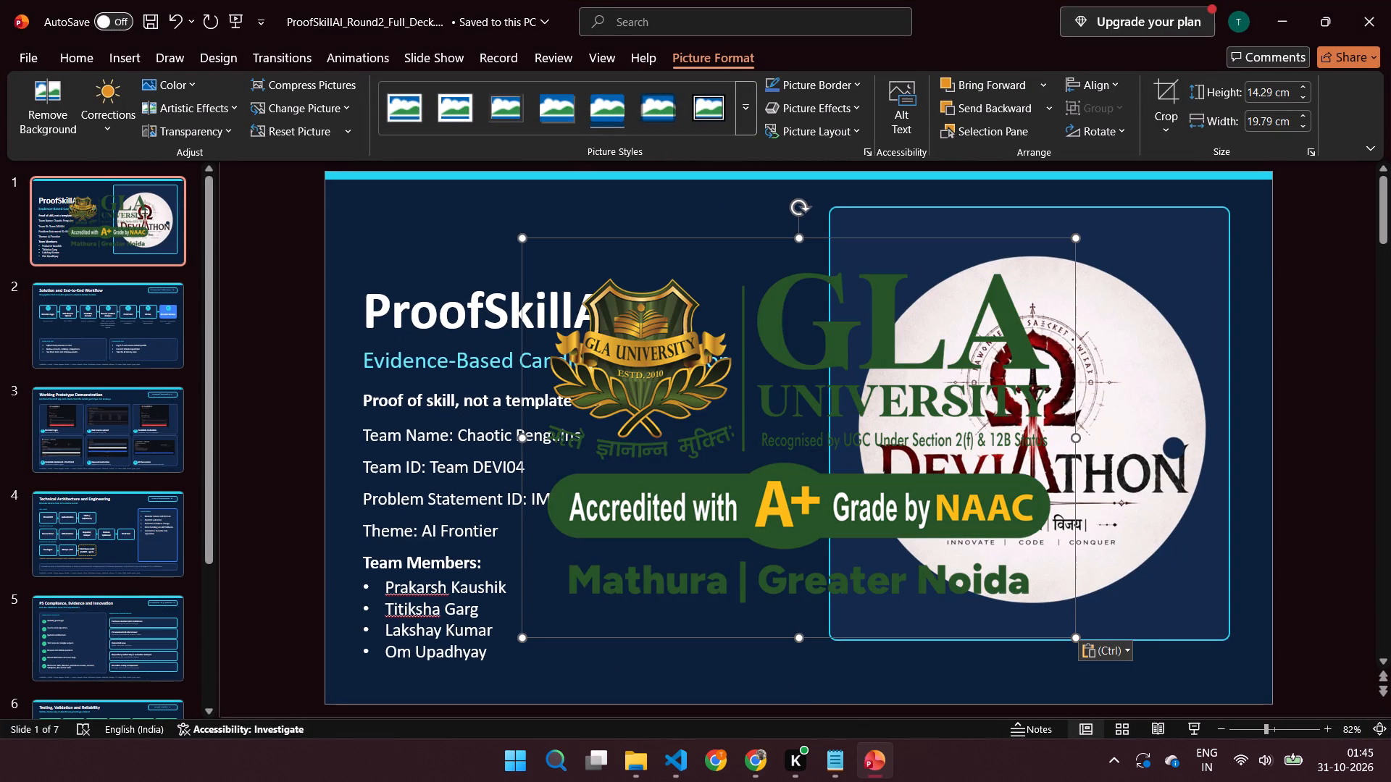
# Shrink the GLA University logo to about 2.82 cm high by 3.91 cm wide and place it in the slide's upper-left corner above the title.
pyautogui.moveTo(1077, 637); pyautogui.dragTo(735, 394)
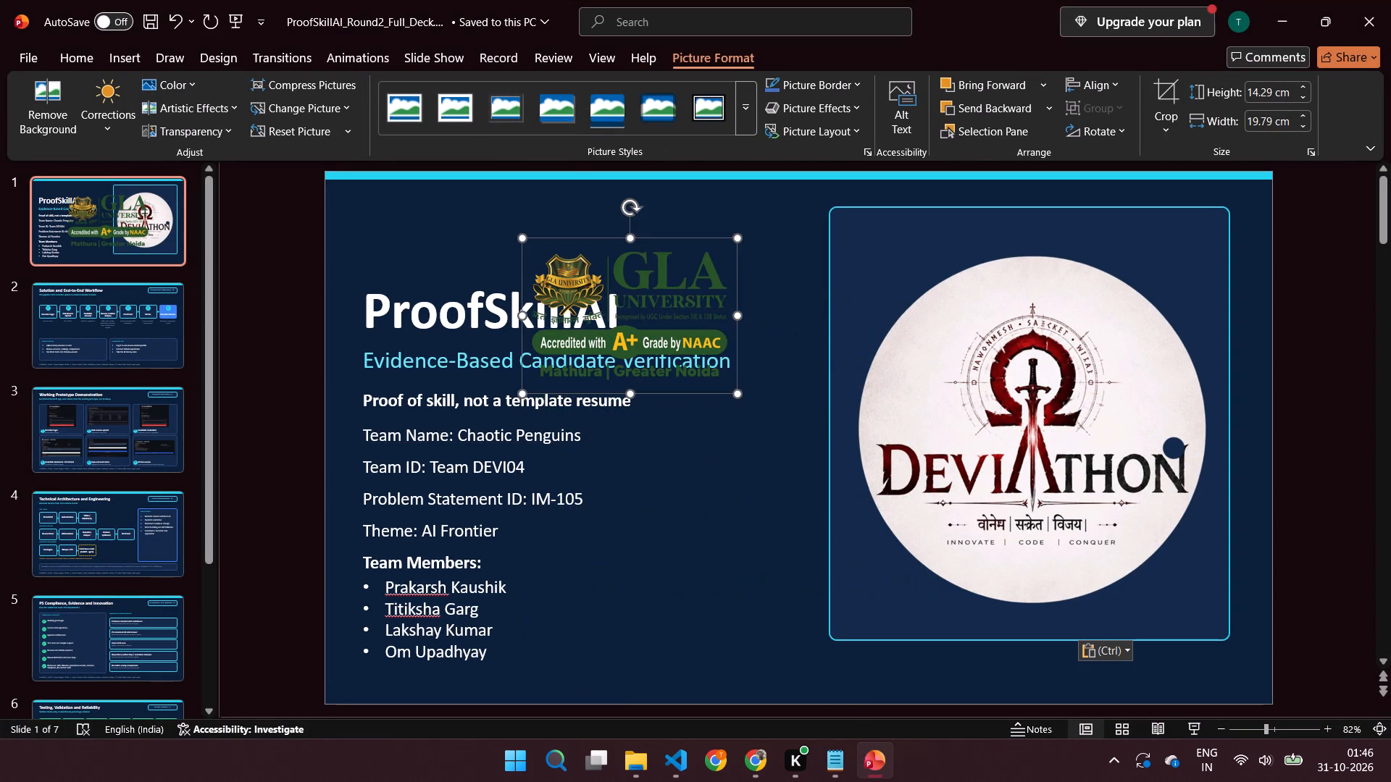
pyautogui.moveTo(623, 306); pyautogui.dragTo(482, 260)
pyautogui.moveTo(593, 349); pyautogui.dragTo(522, 293)
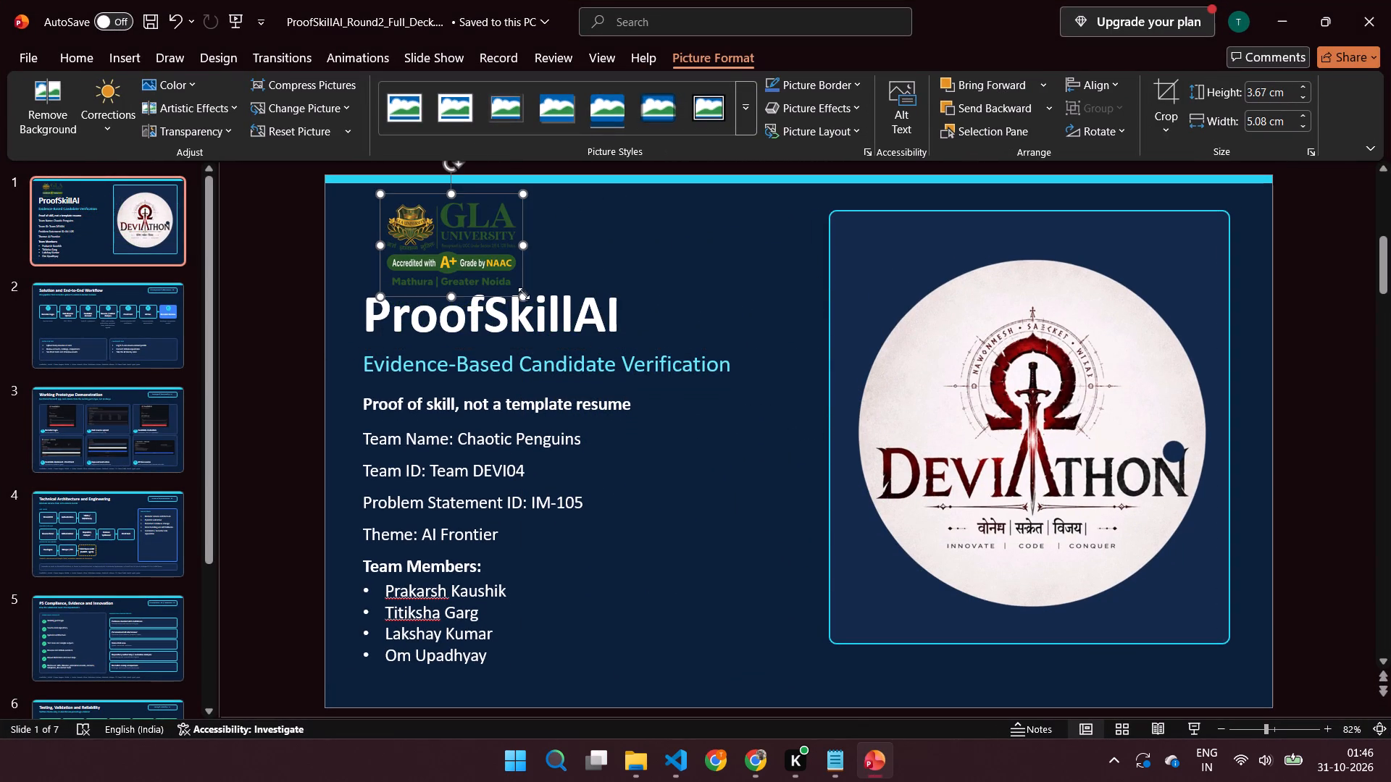
pyautogui.moveTo(526, 298); pyautogui.dragTo(486, 275)
pyautogui.moveTo(450, 243); pyautogui.dragTo(410, 244)
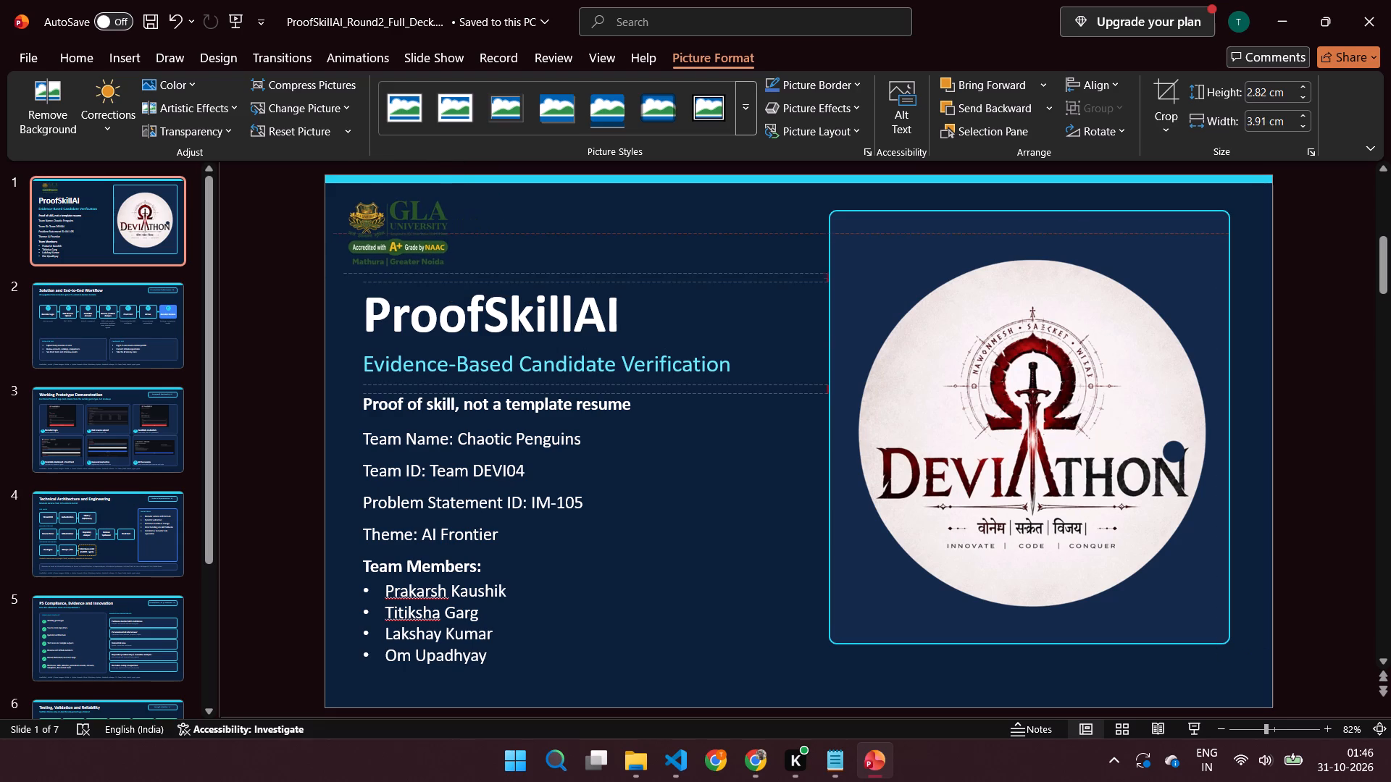
pyautogui.moveTo(410, 244); pyautogui.dragTo(419, 244)
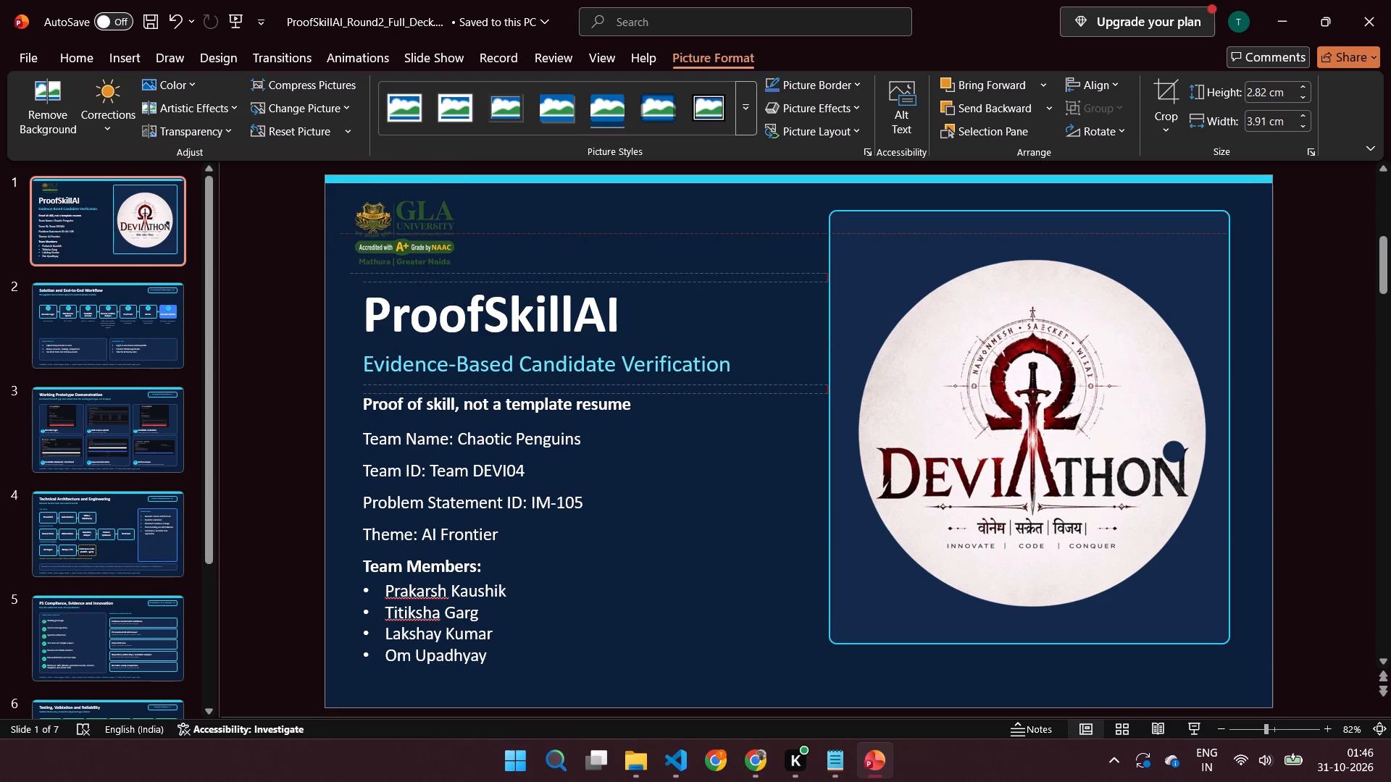
pyautogui.moveTo(419, 244); pyautogui.dragTo(421, 243)
pyautogui.click(307, 282)
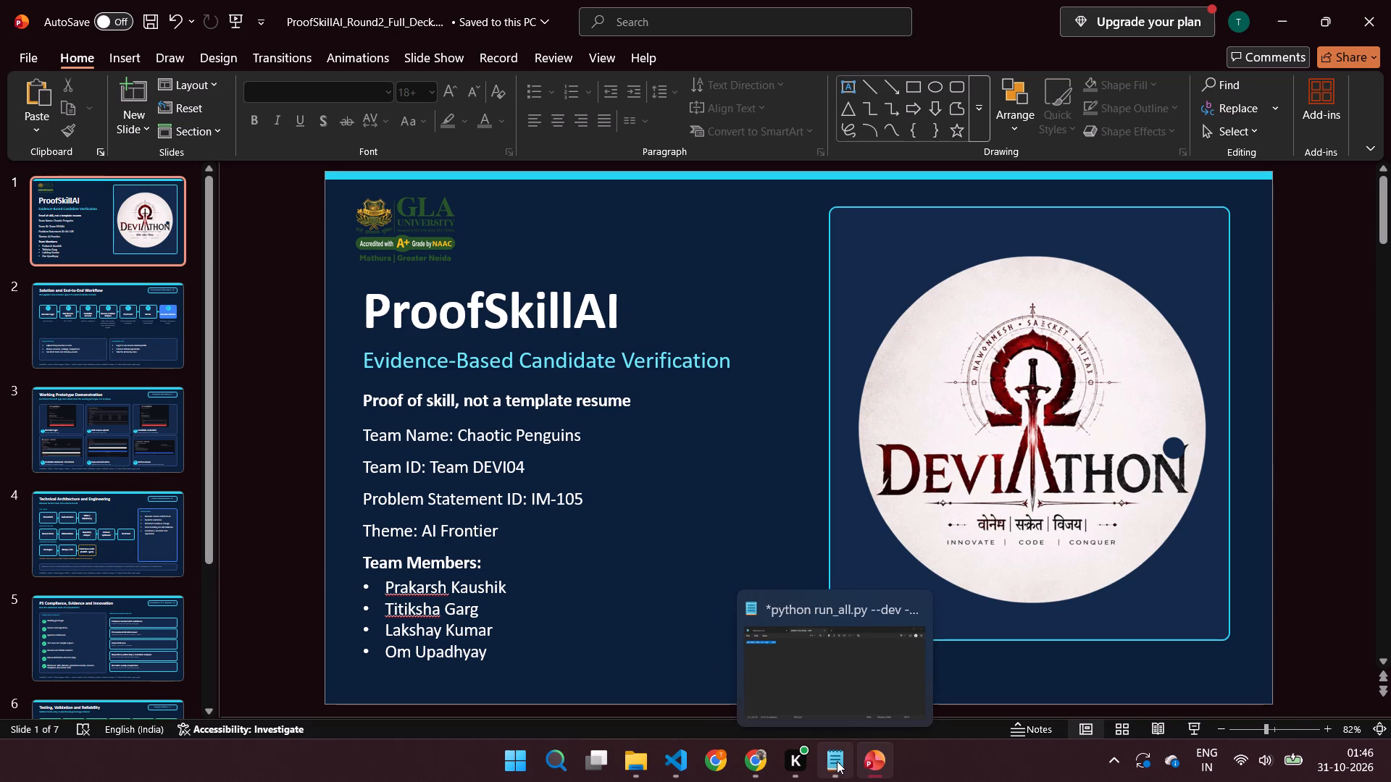
pyautogui.click(415, 260)
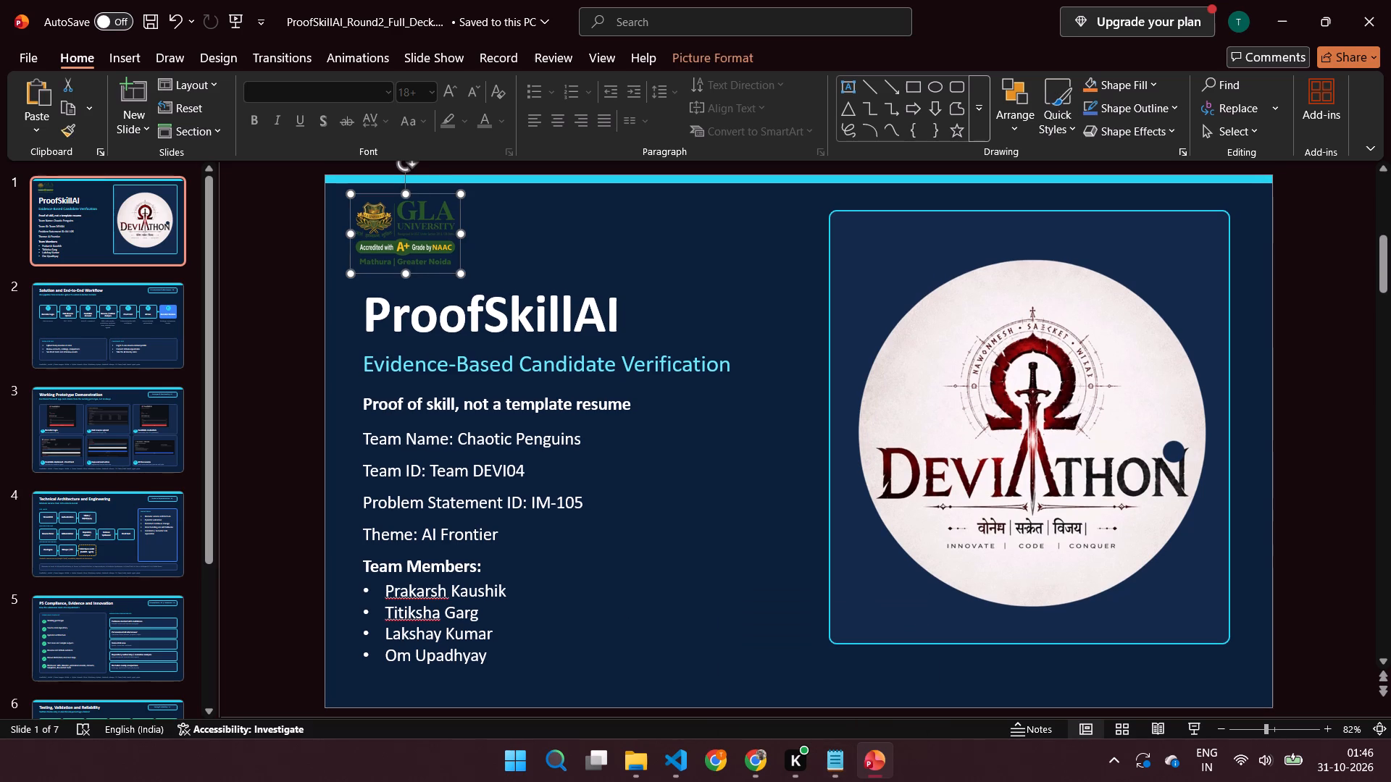
pyautogui.click(413, 246)
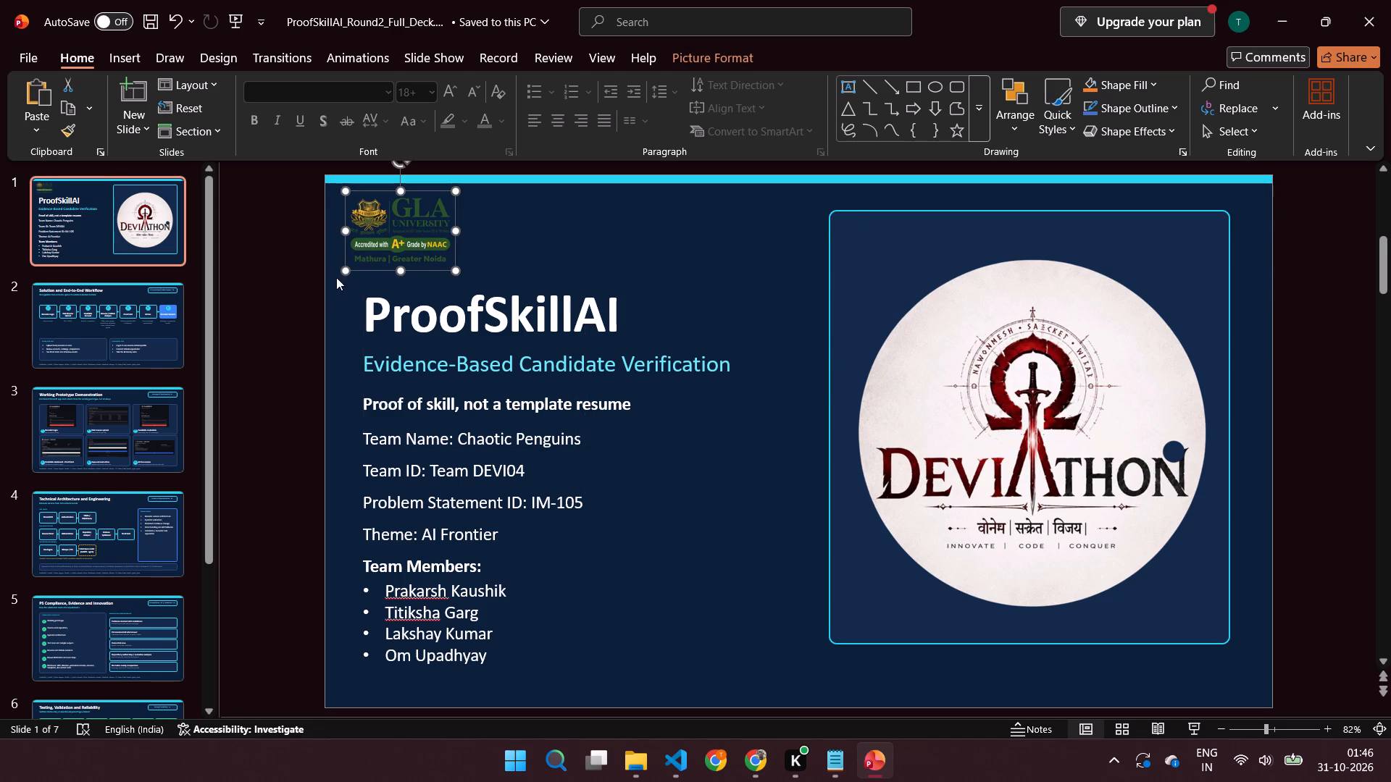
pyautogui.click(275, 258)
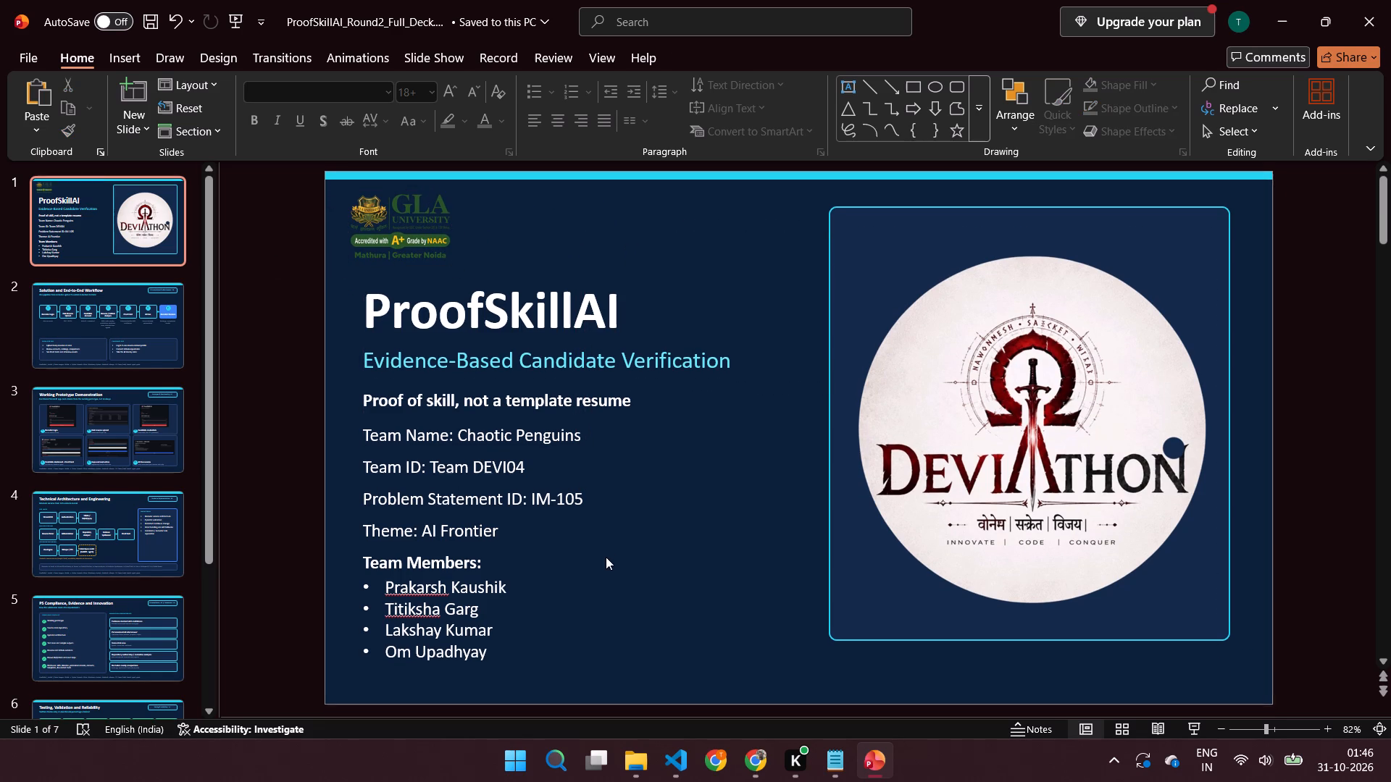
pyautogui.click(304, 452)
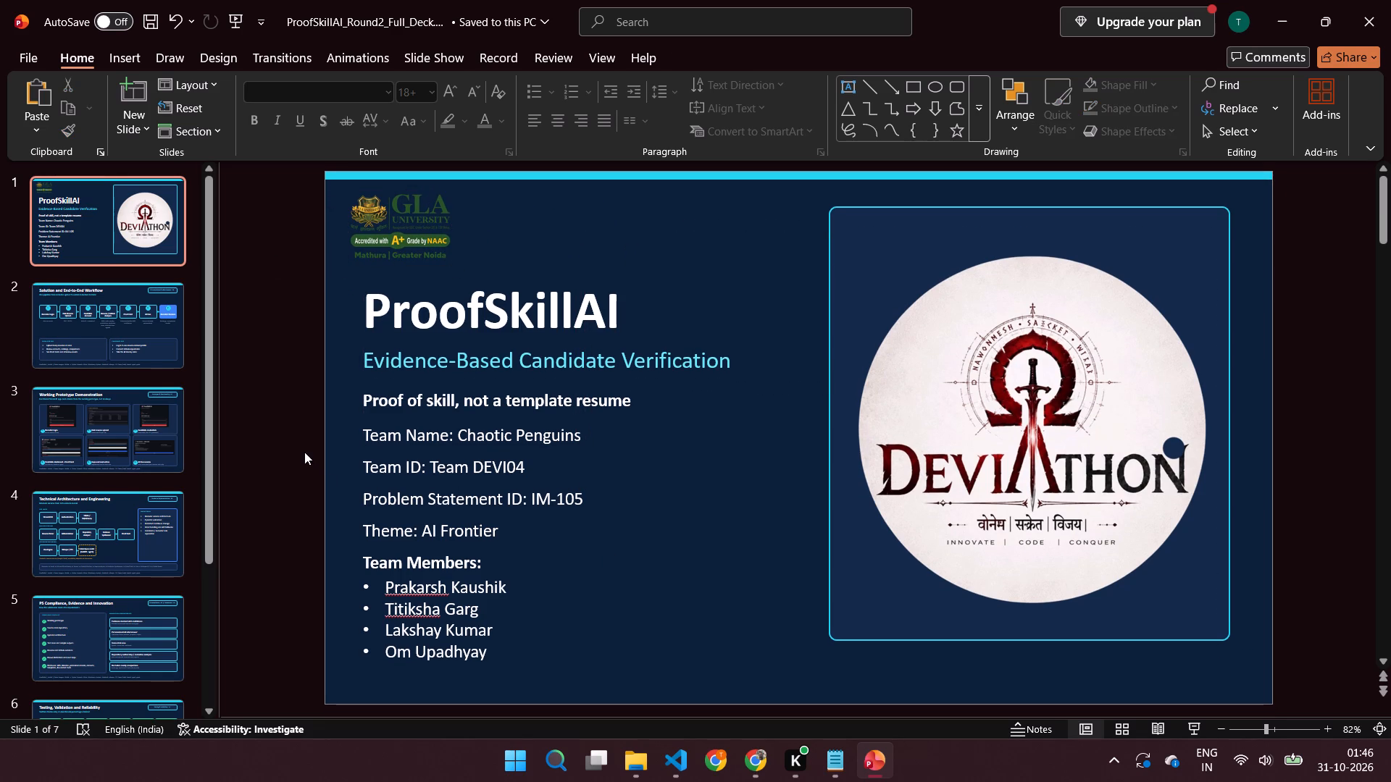
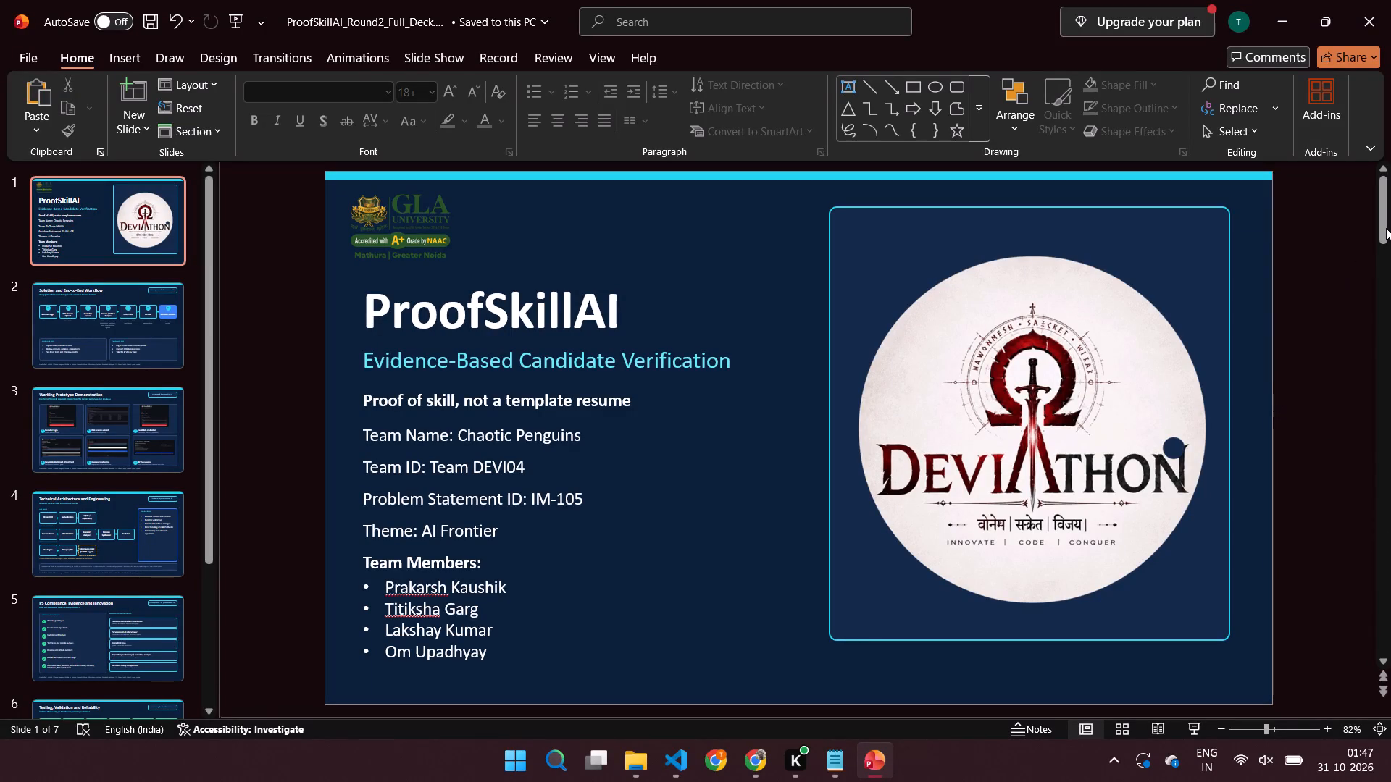
# Delete the small project and tech-stack footer line from slides 2, 3 and 4.
pyautogui.moveTo(1386, 228); pyautogui.dragTo(1387, 240)
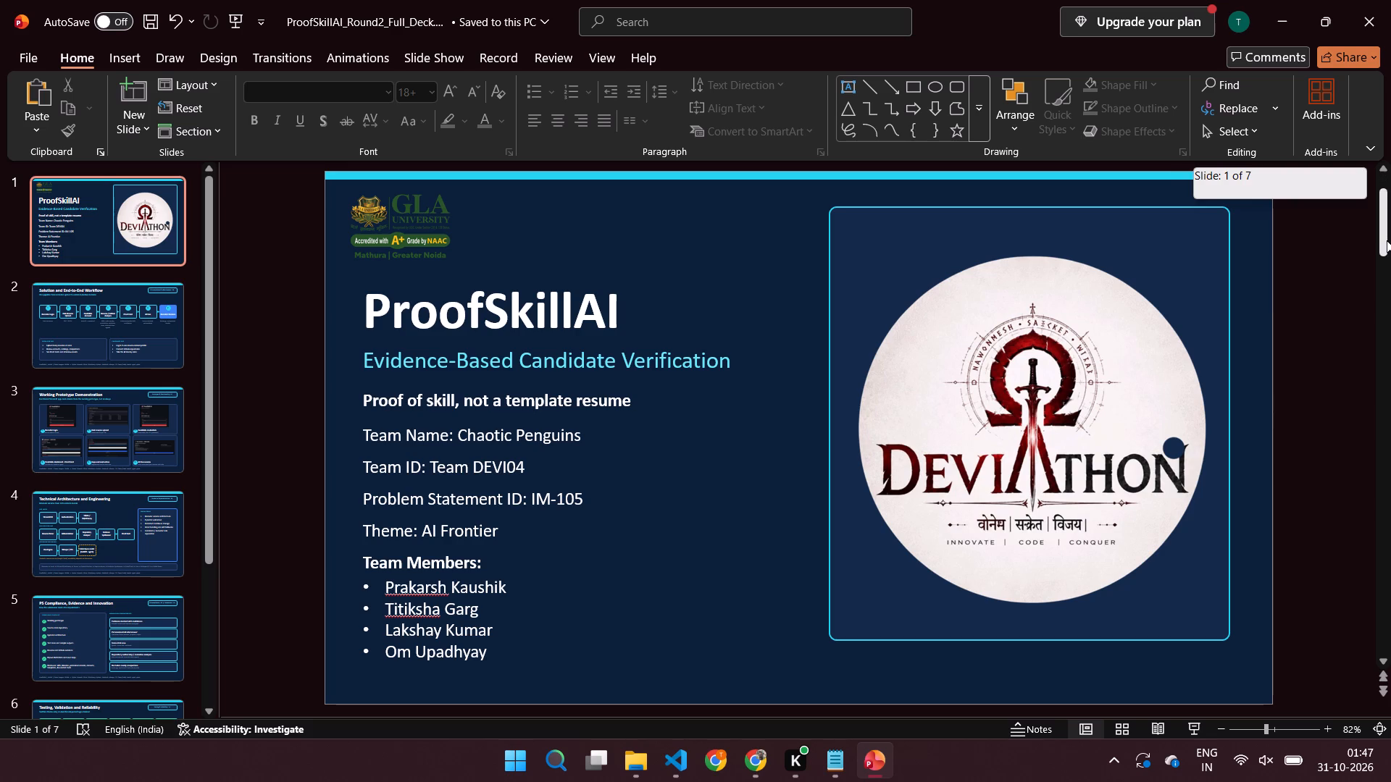
pyautogui.moveTo(1387, 240); pyautogui.dragTo(1388, 274)
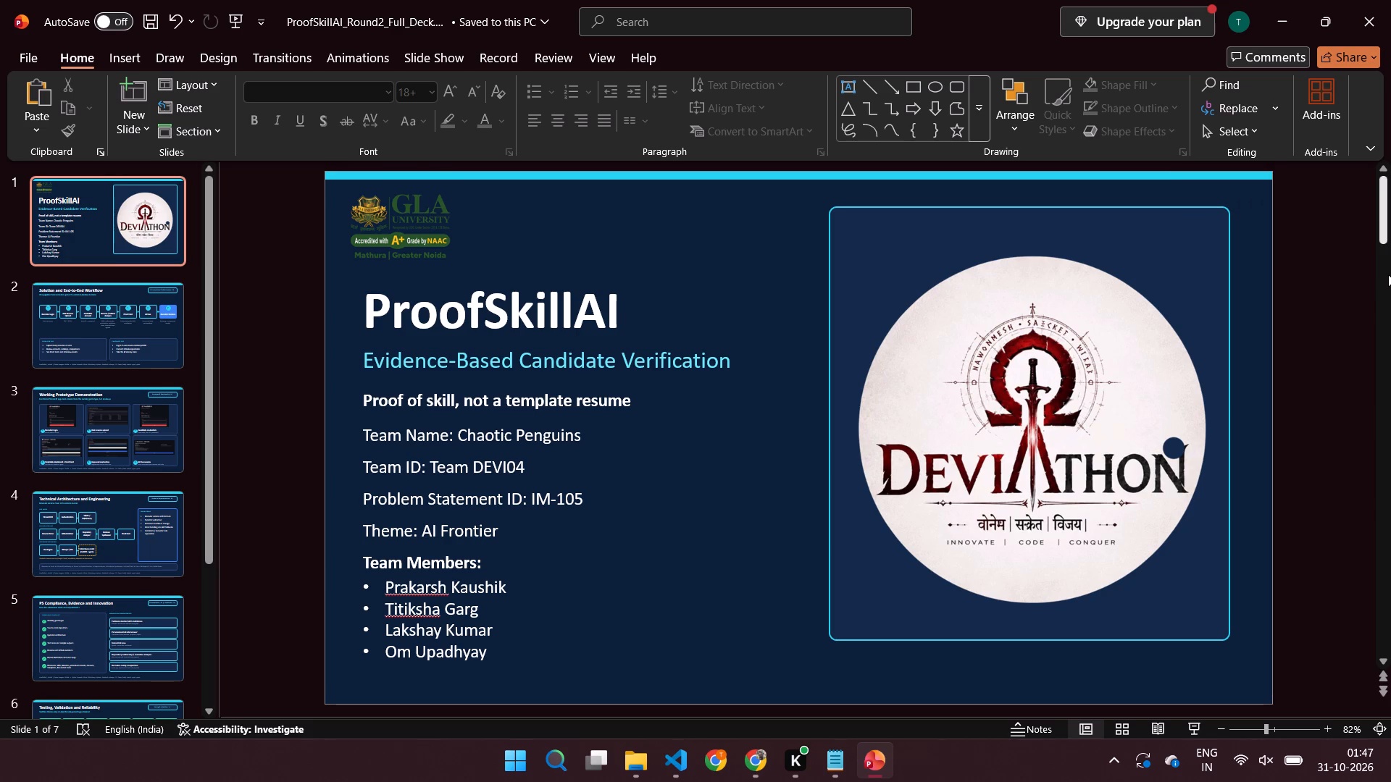
pyautogui.press('Right')
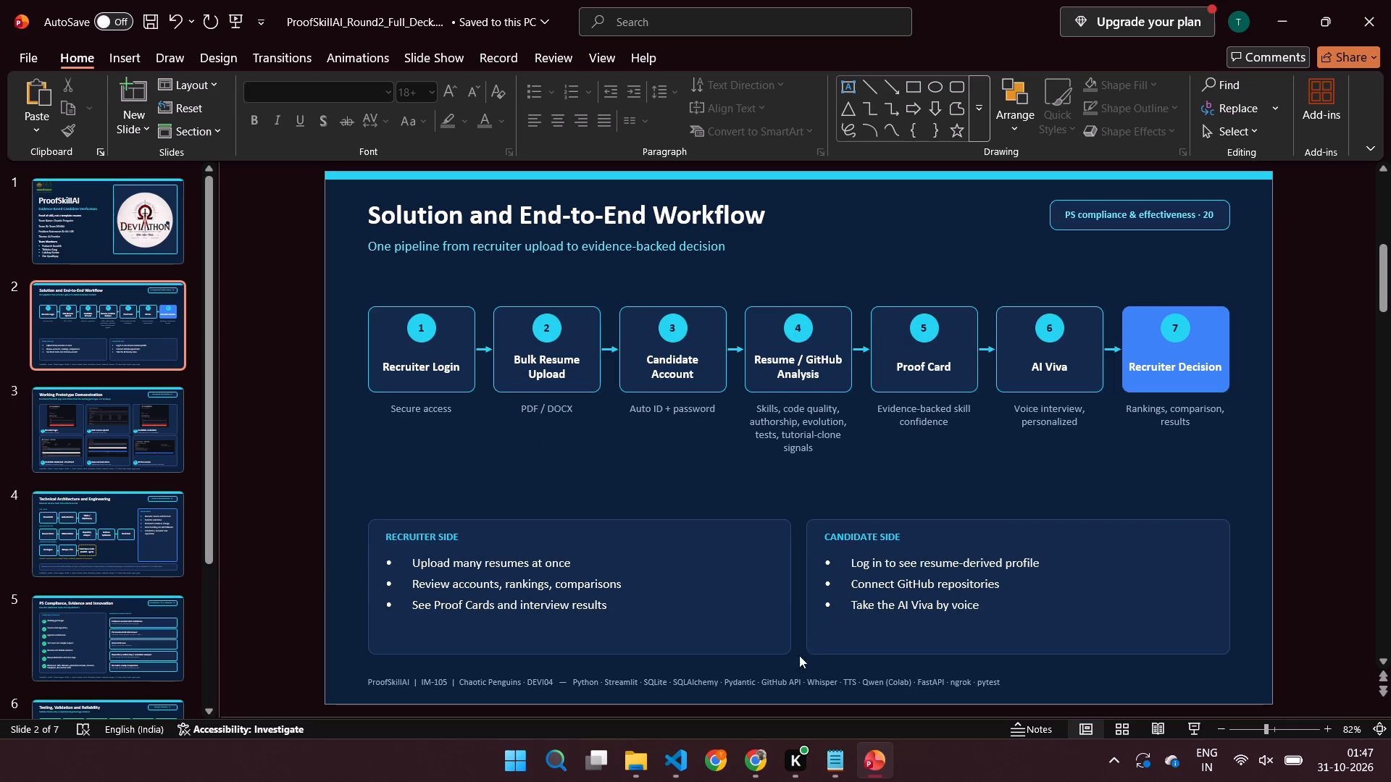
pyautogui.click(775, 690)
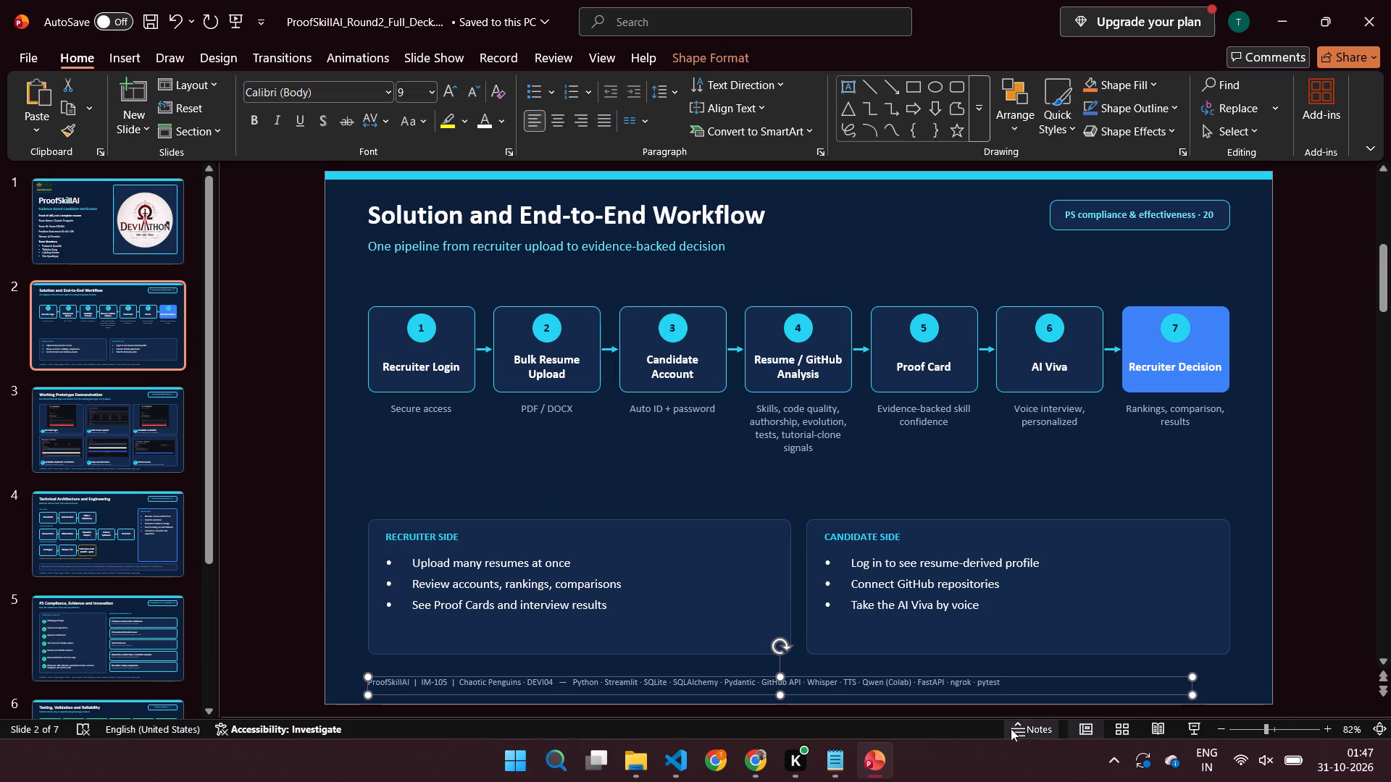
pyautogui.press('Delete')
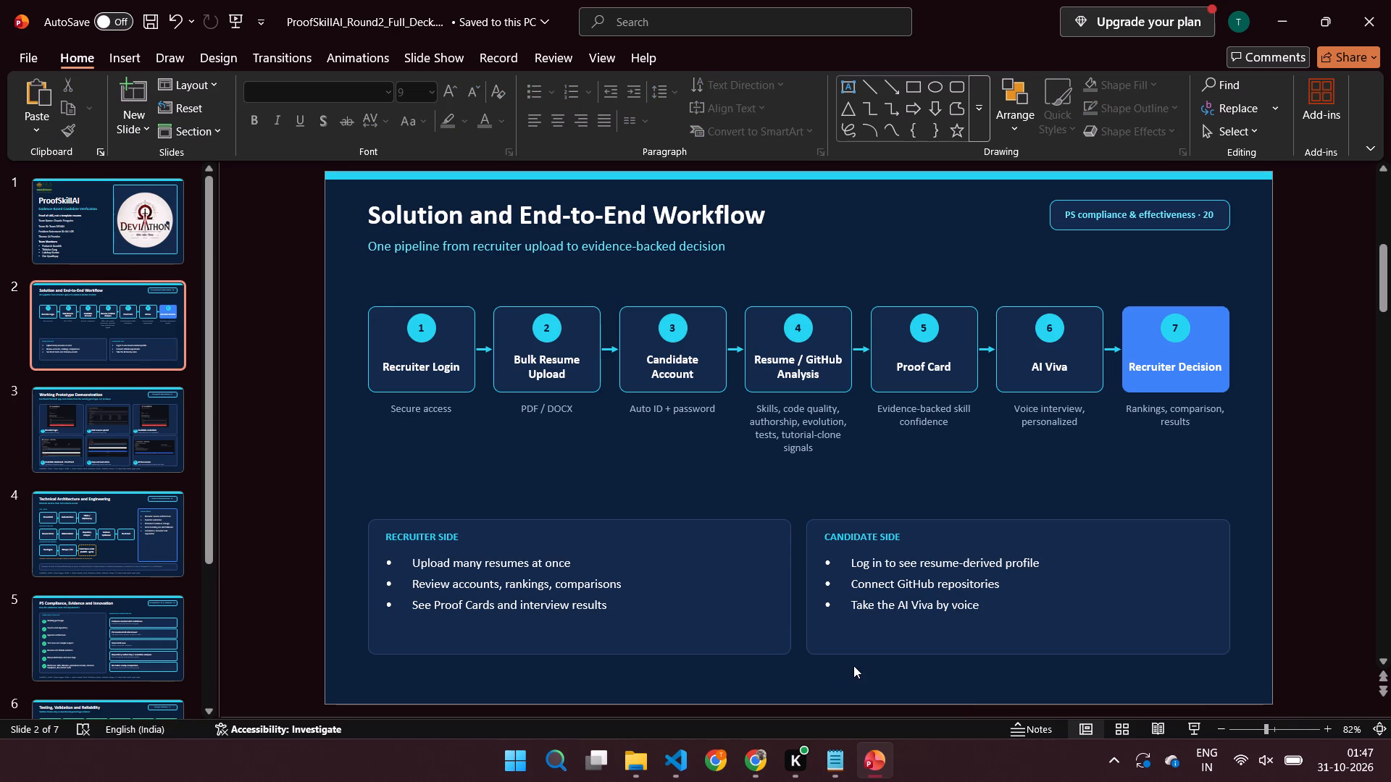
pyautogui.press('Right')
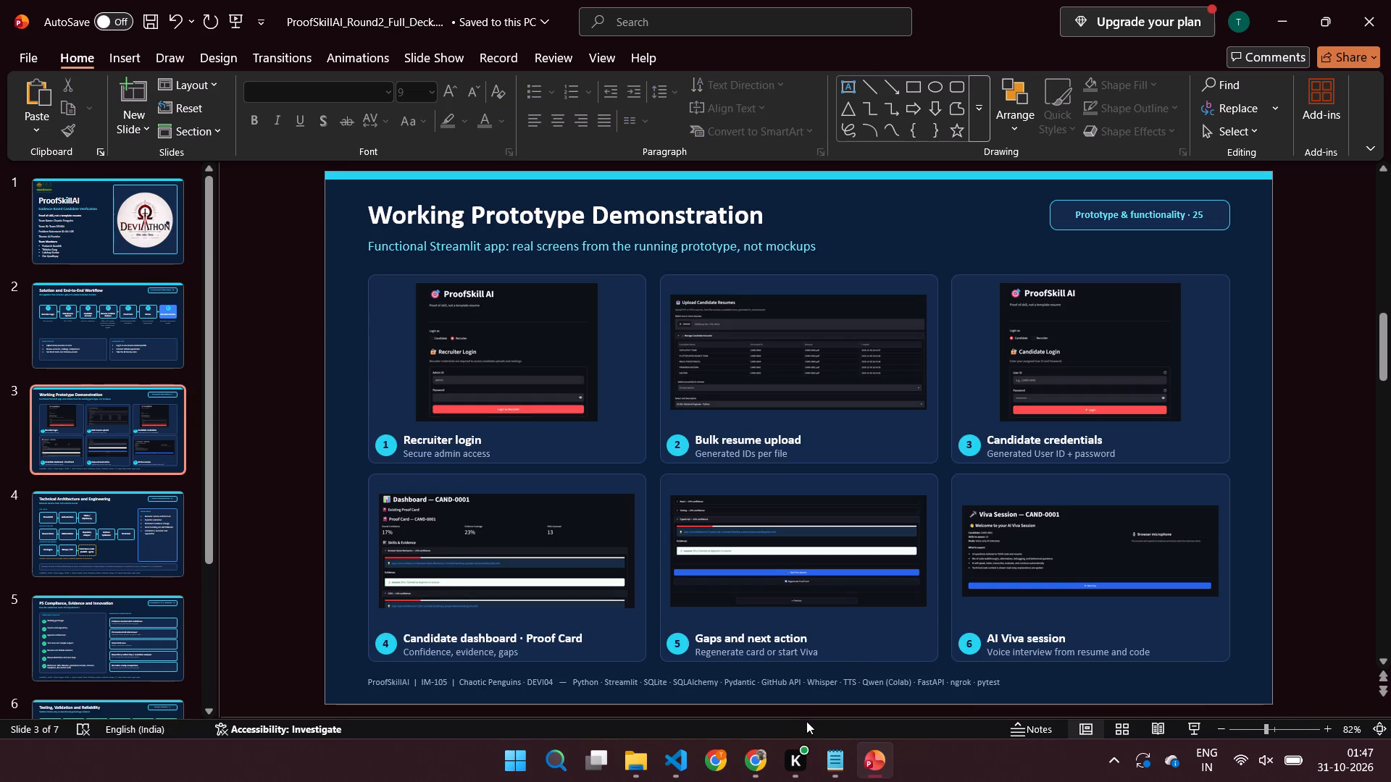
pyautogui.click(797, 688)
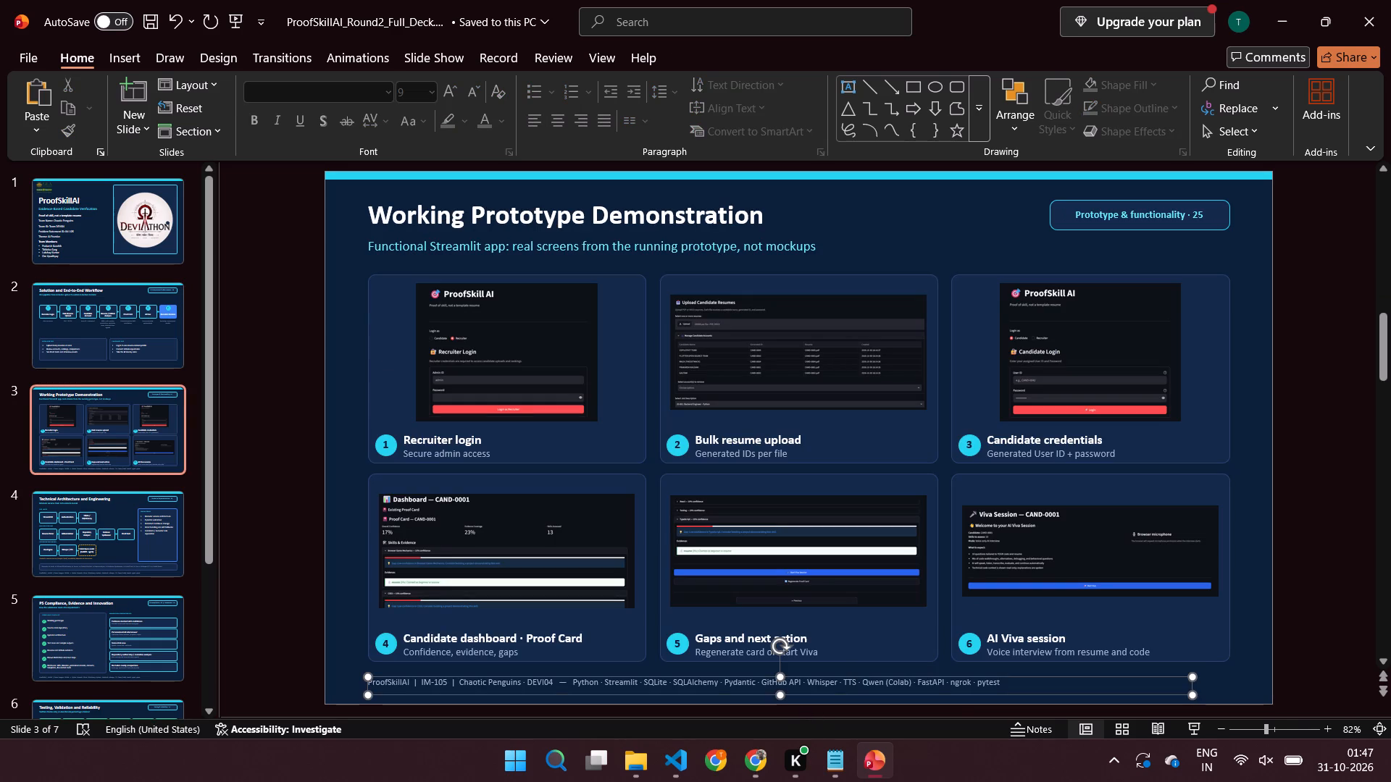
pyautogui.press('Delete')
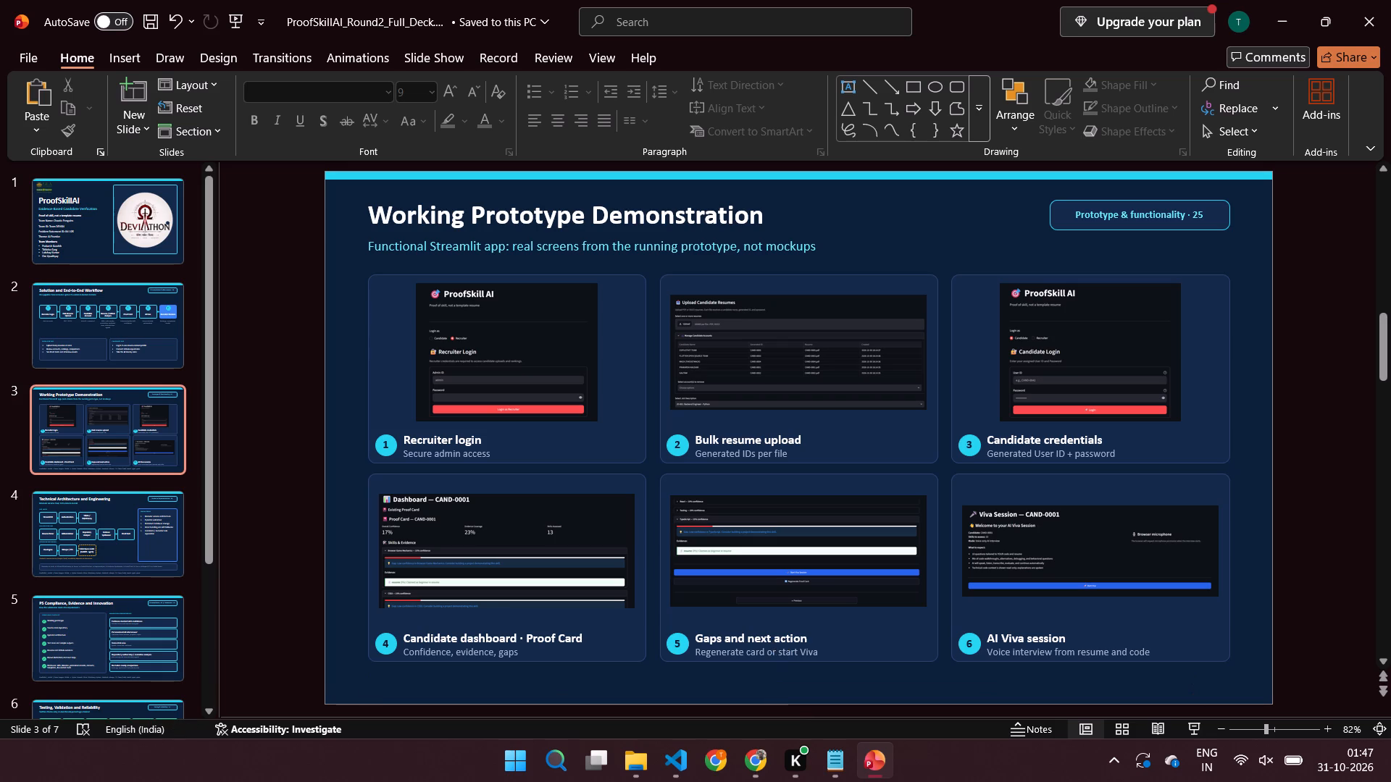
pyautogui.press('Right')
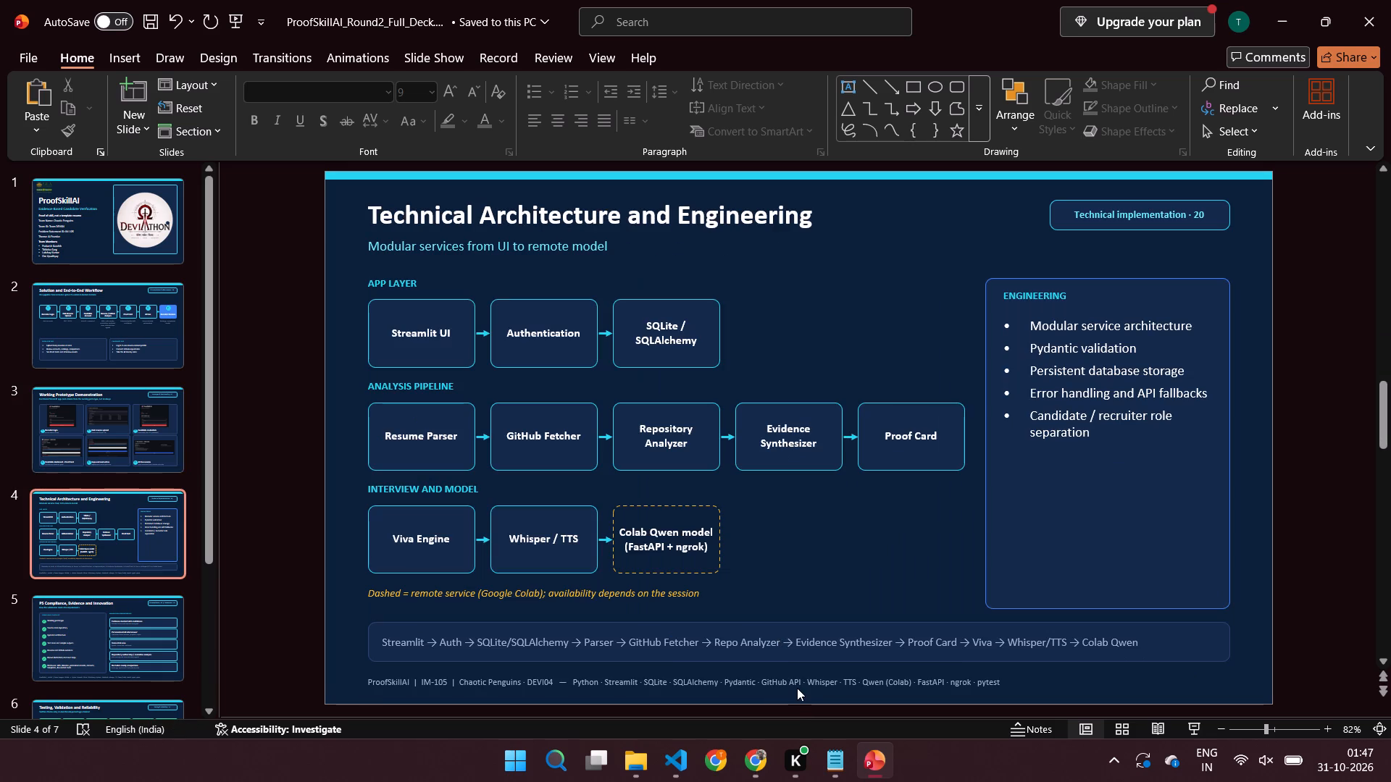
pyautogui.click(755, 689)
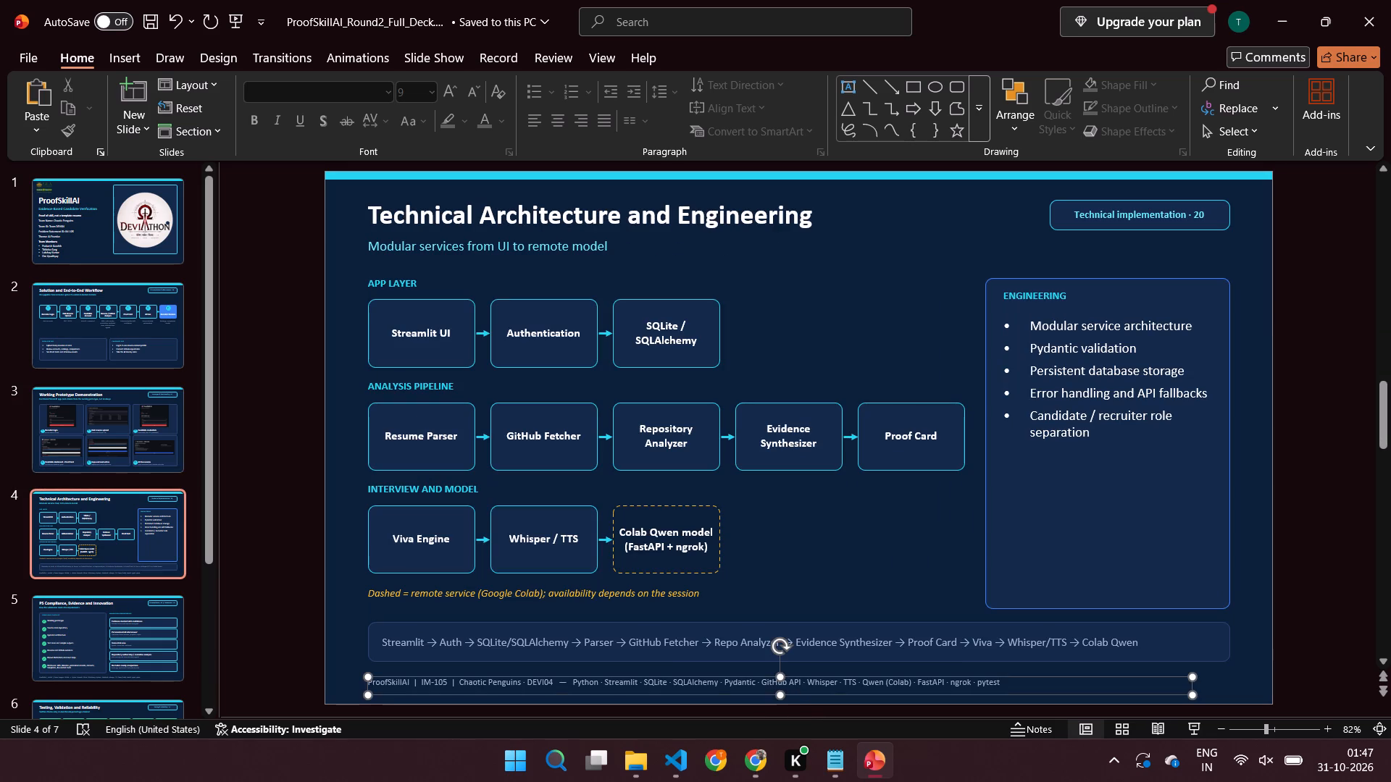
pyautogui.press('Delete')
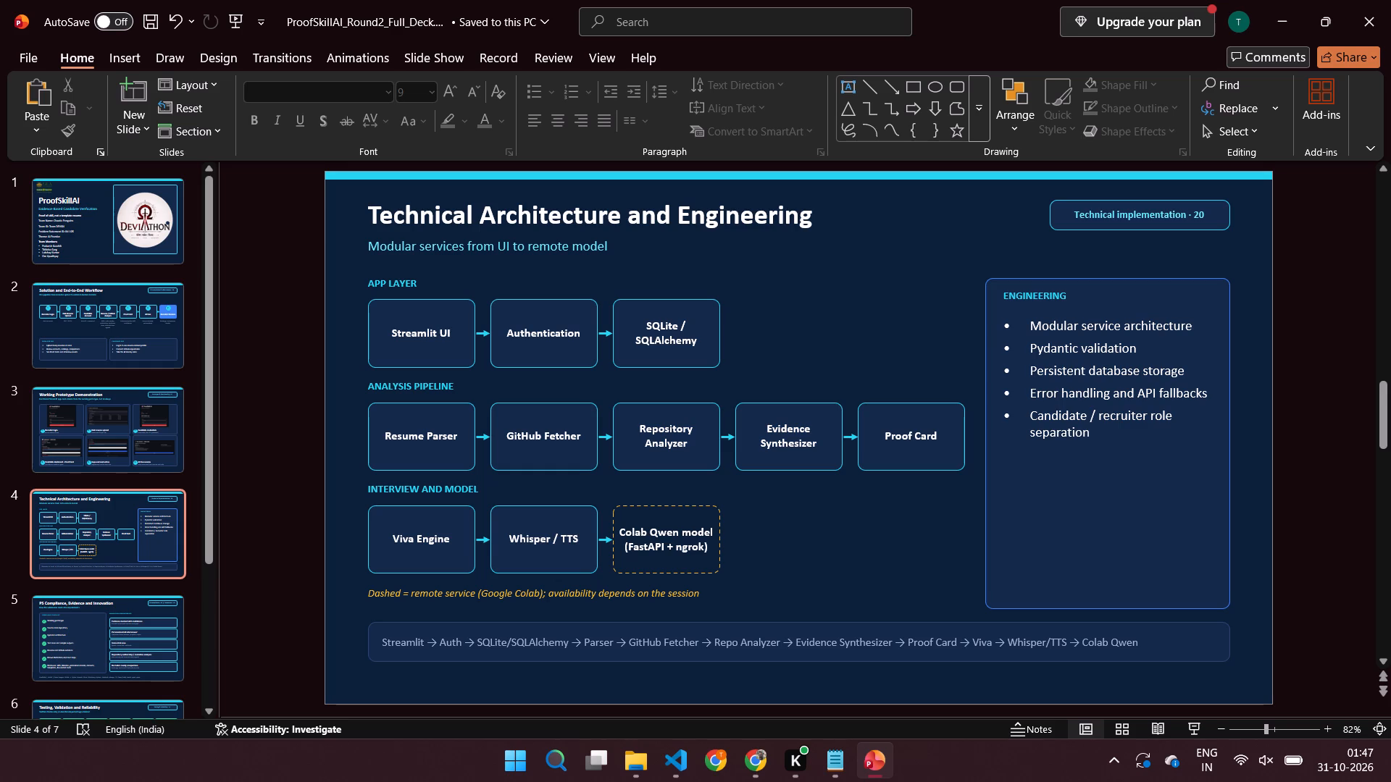
# Delete the amber "Dashed = remote service (Google Colab)" note below the diagram on the Technical Architecture and Engineering slide.
pyautogui.click(578, 597)
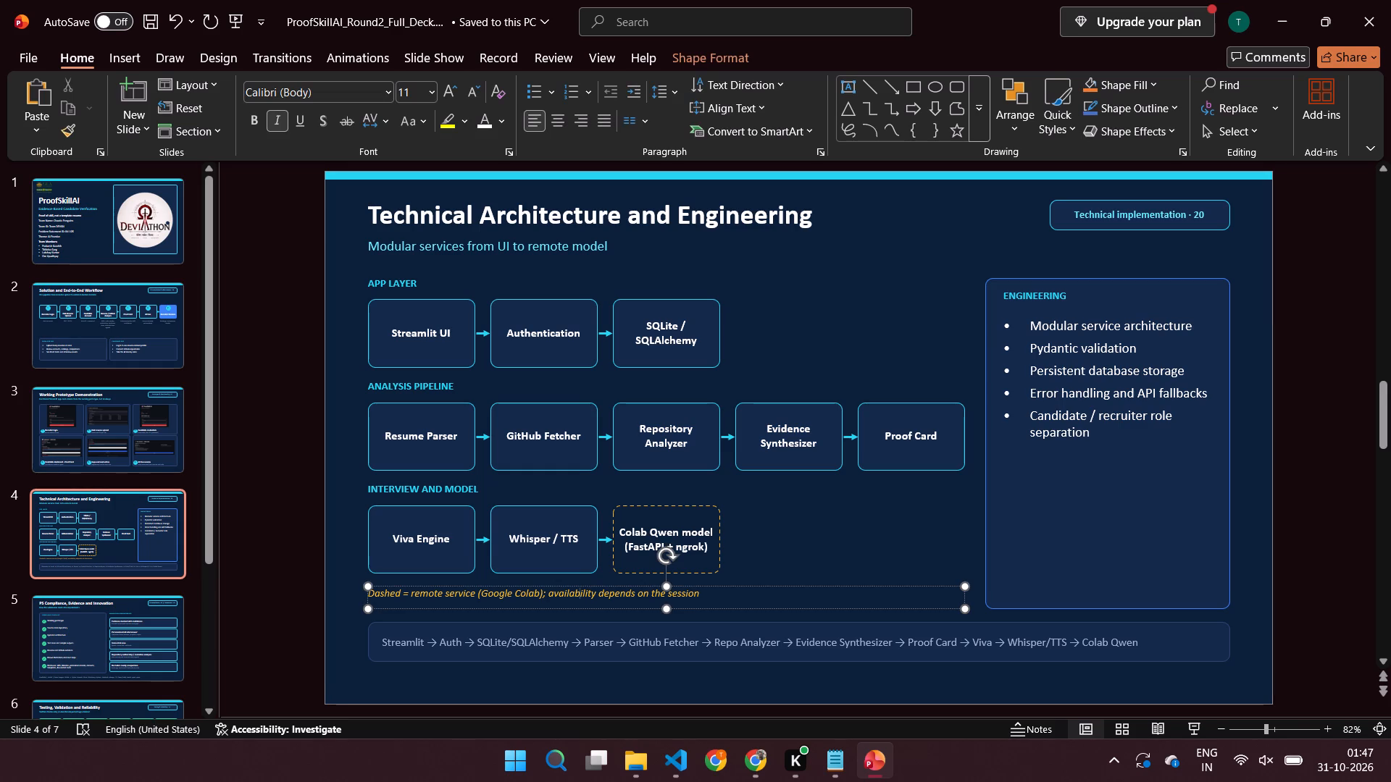
pyautogui.press('Delete')
pyautogui.click(786, 579)
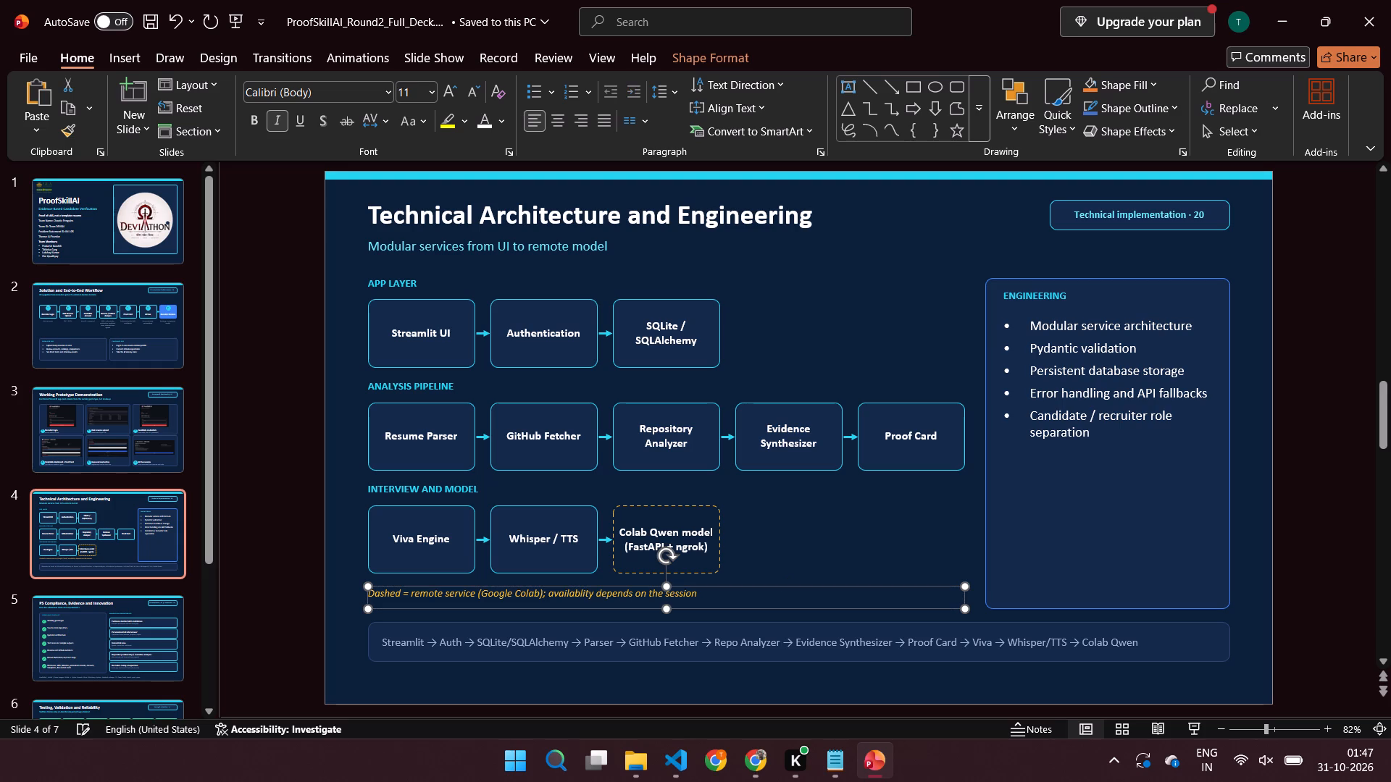
pyautogui.press('Delete')
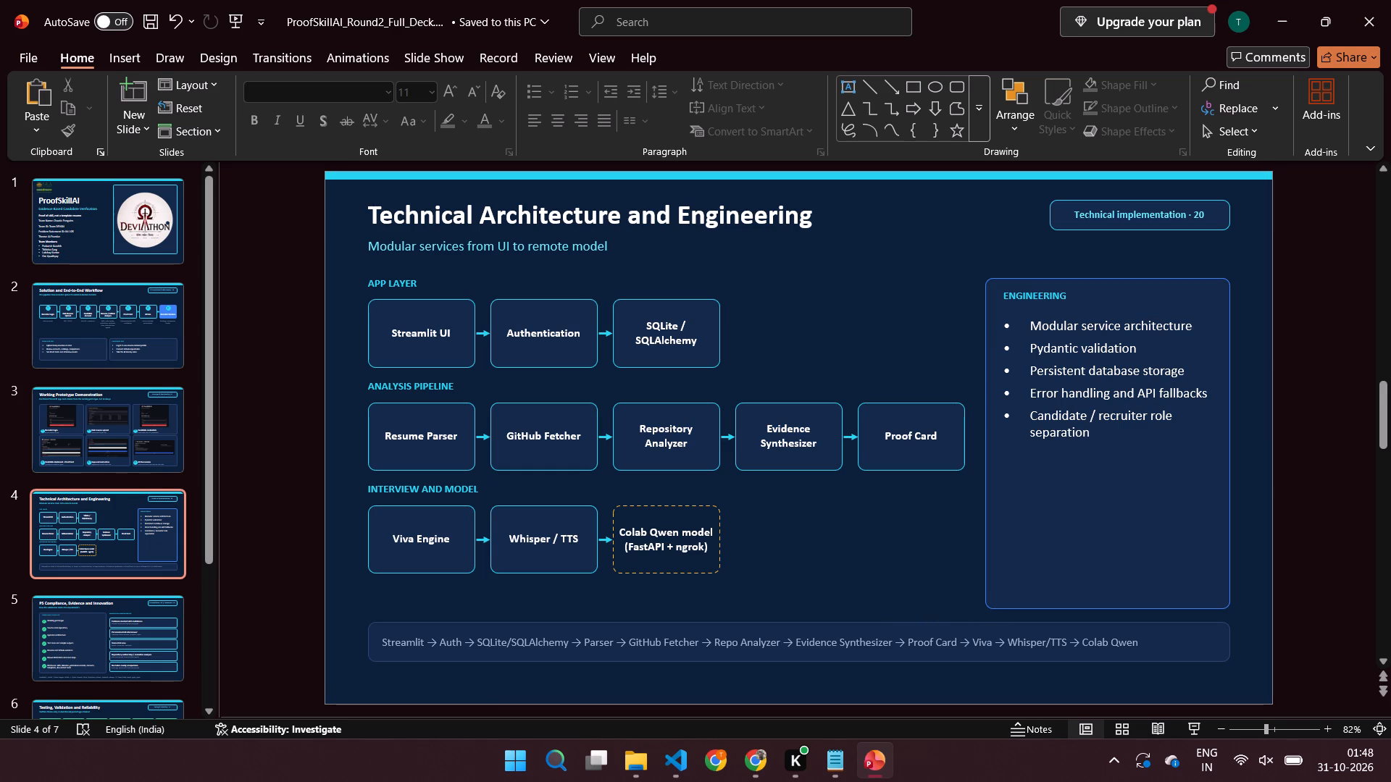
# Delete the small project and tech-stack footer line from slides 5, 6 and 7.
pyautogui.press('Right')
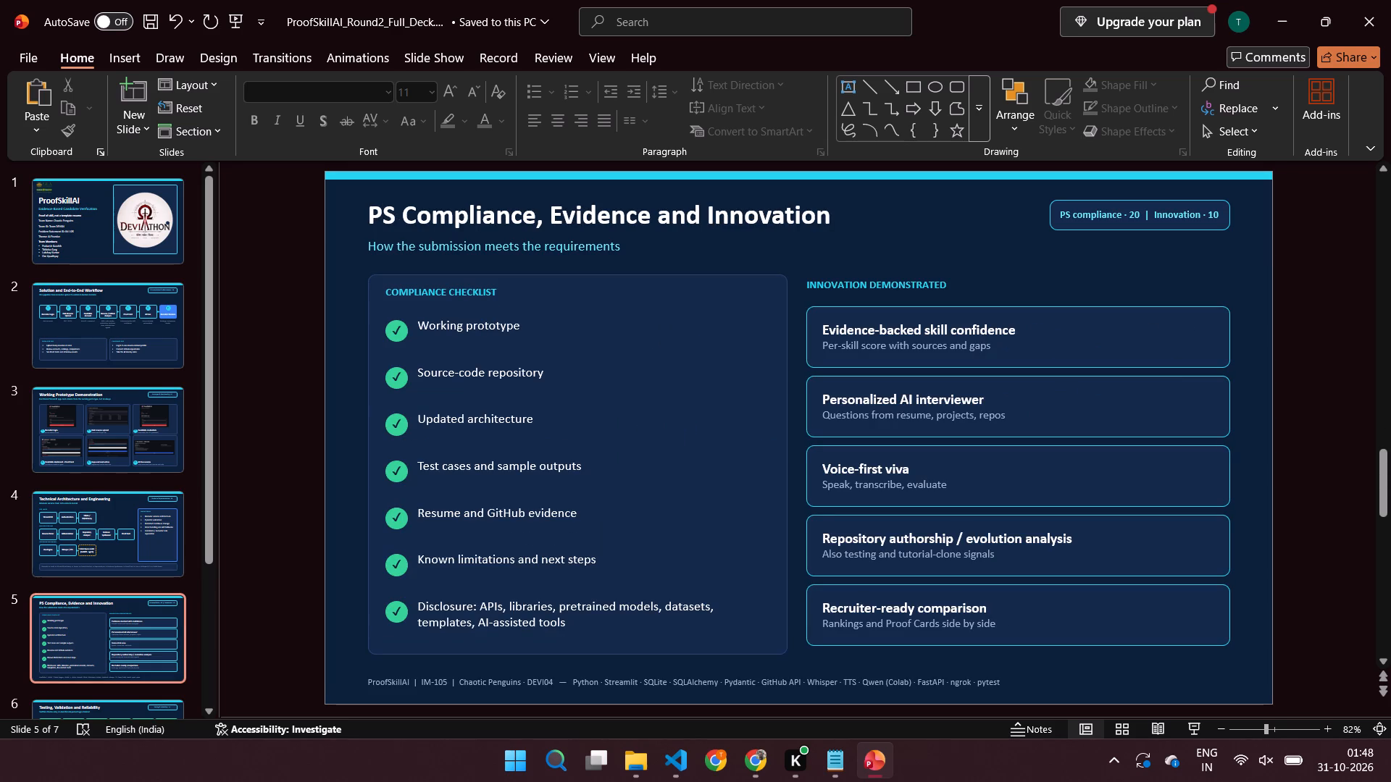
pyautogui.click(933, 689)
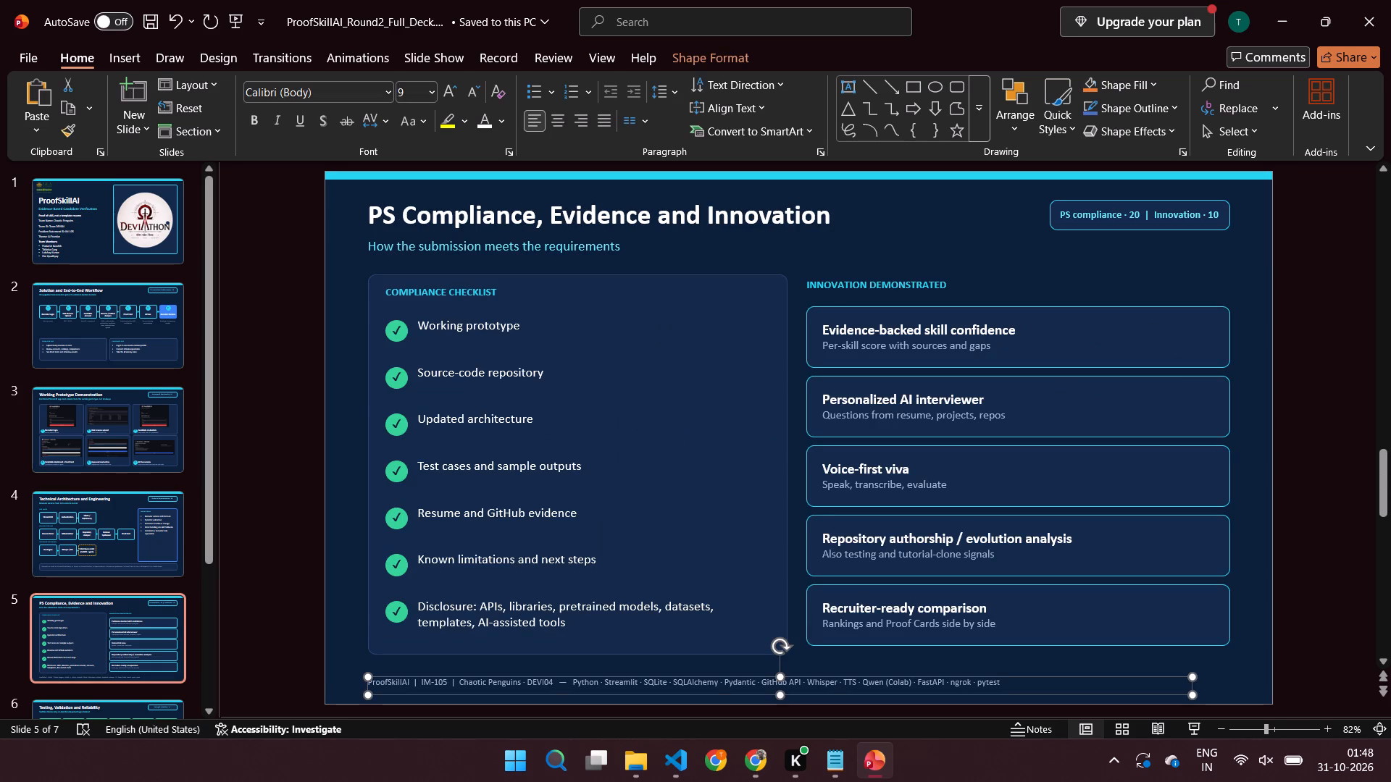
pyautogui.press('Delete')
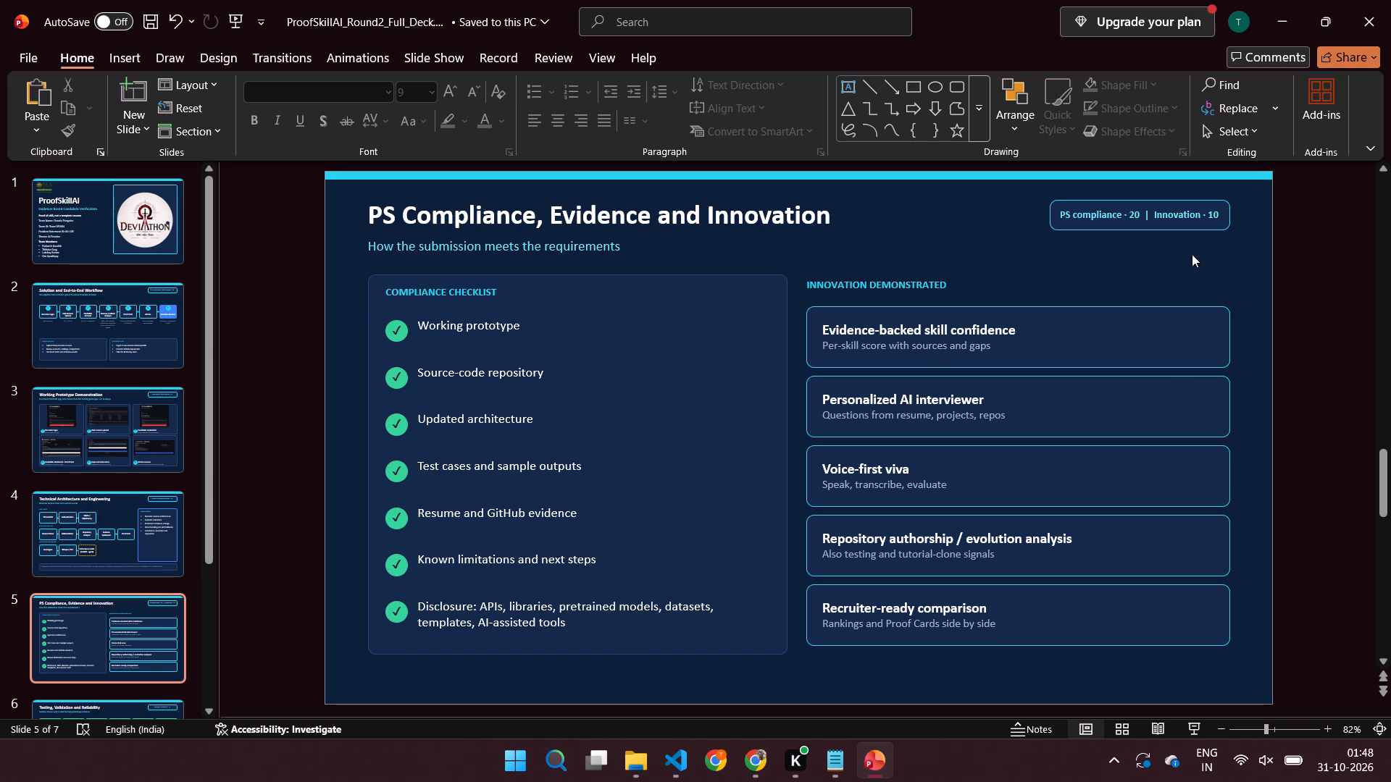
pyautogui.press('Right')
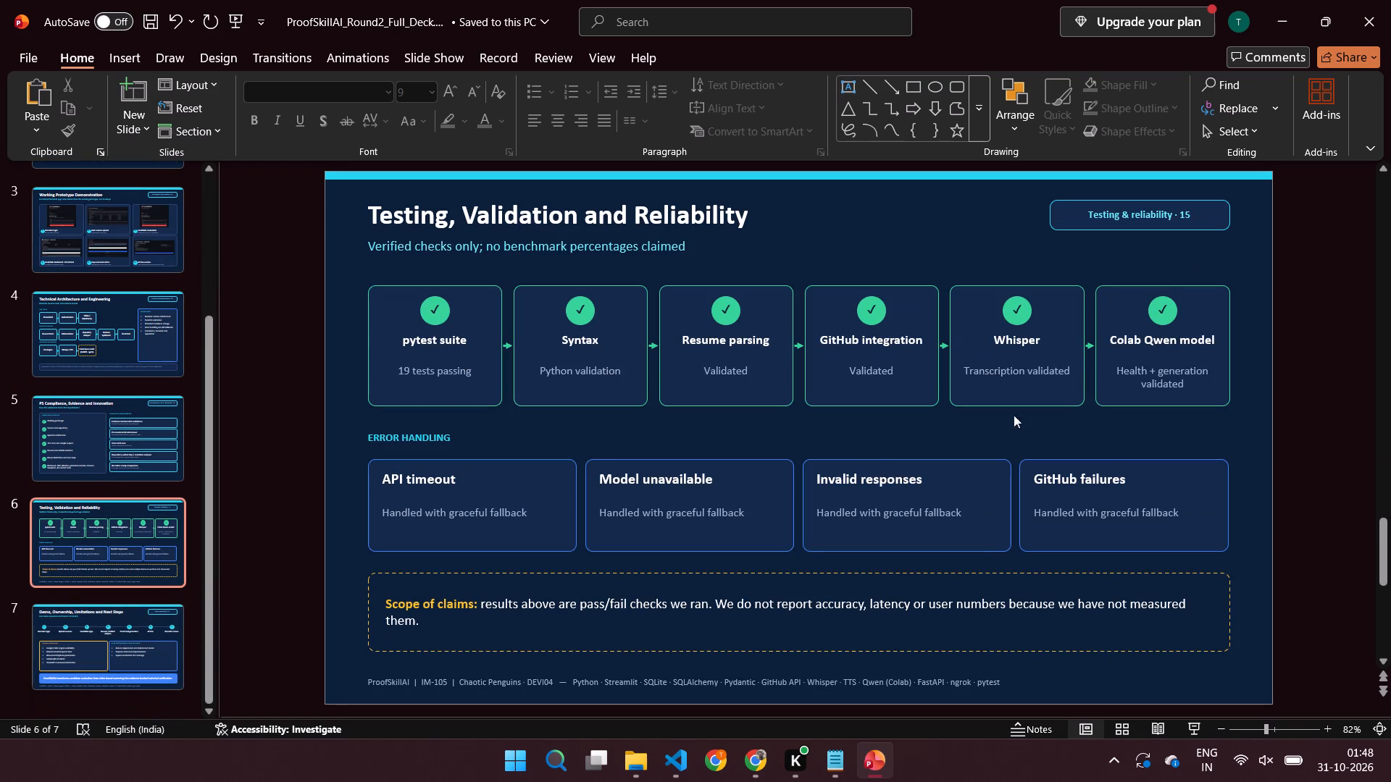
pyautogui.click(759, 672)
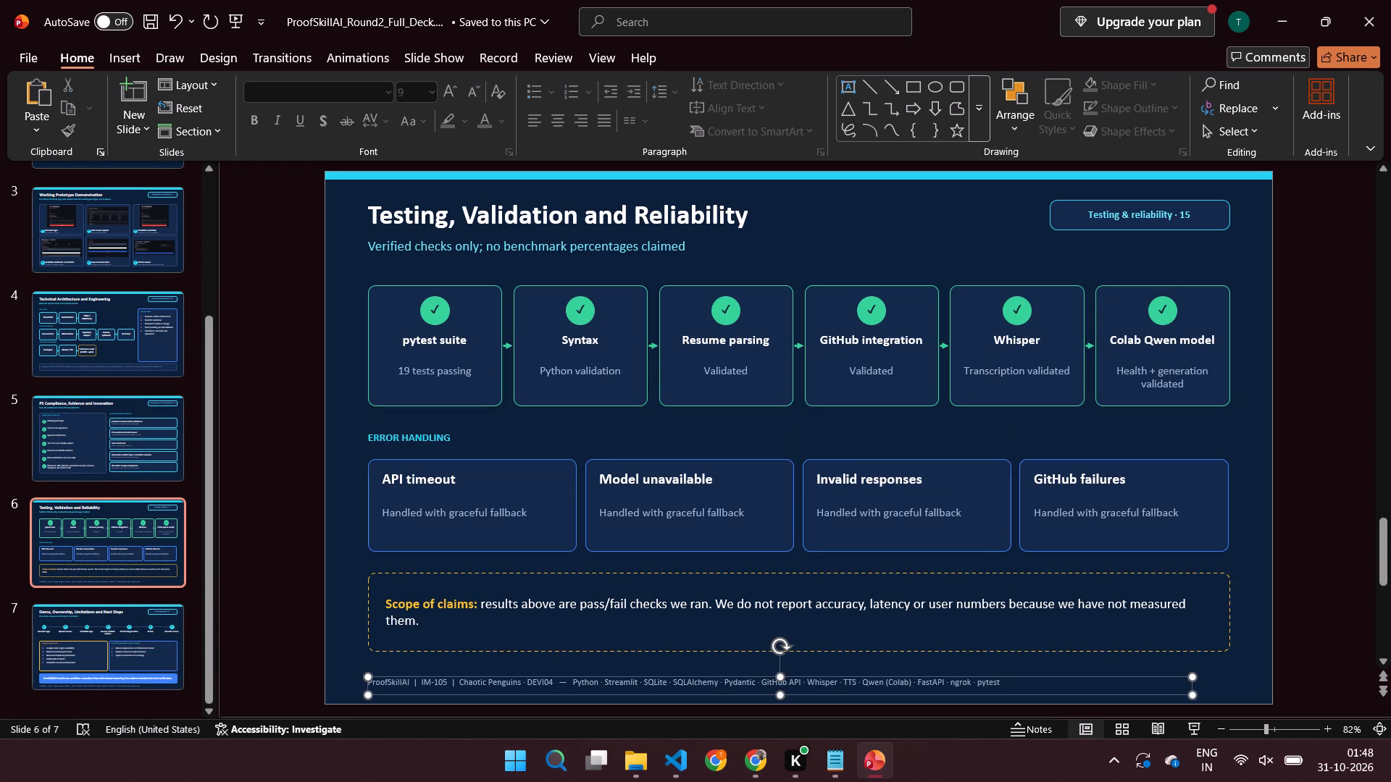
pyautogui.press('Delete')
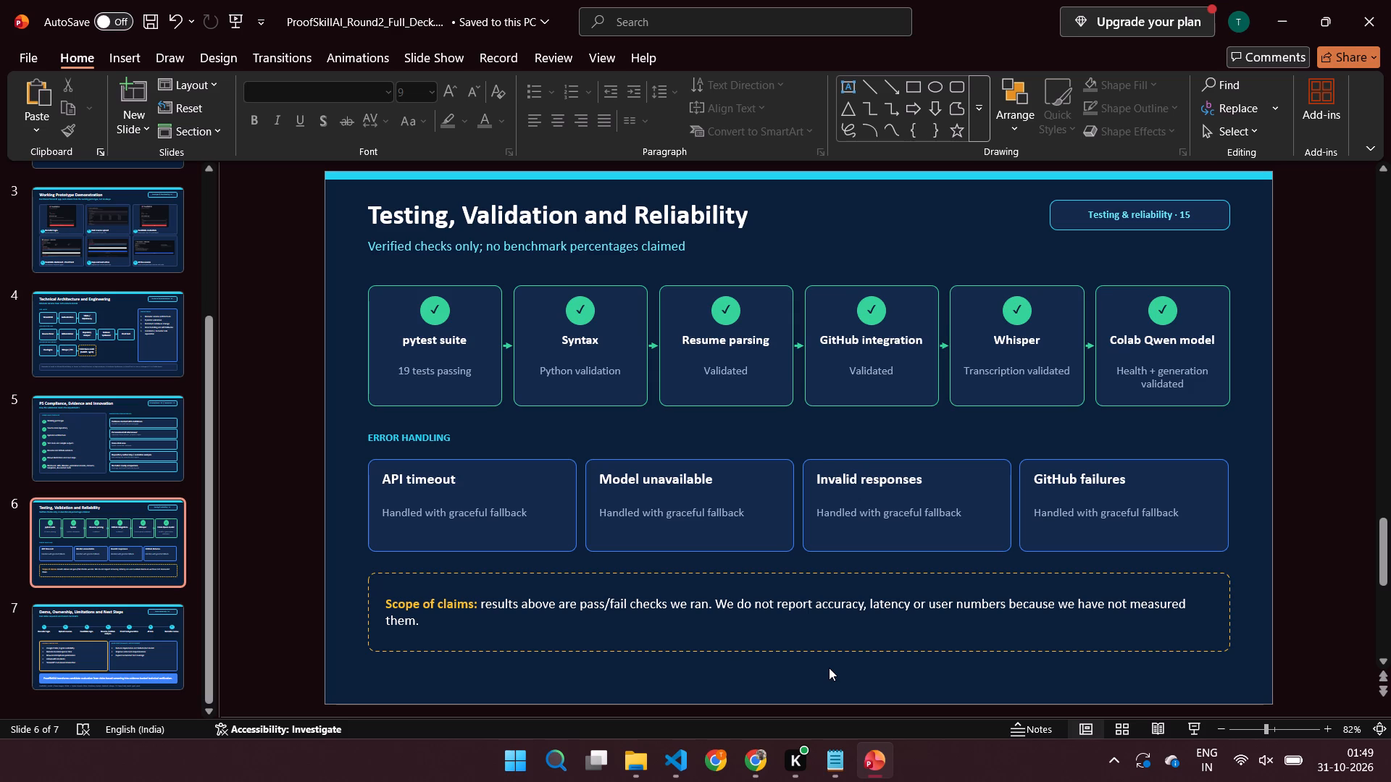
pyautogui.press('Right')
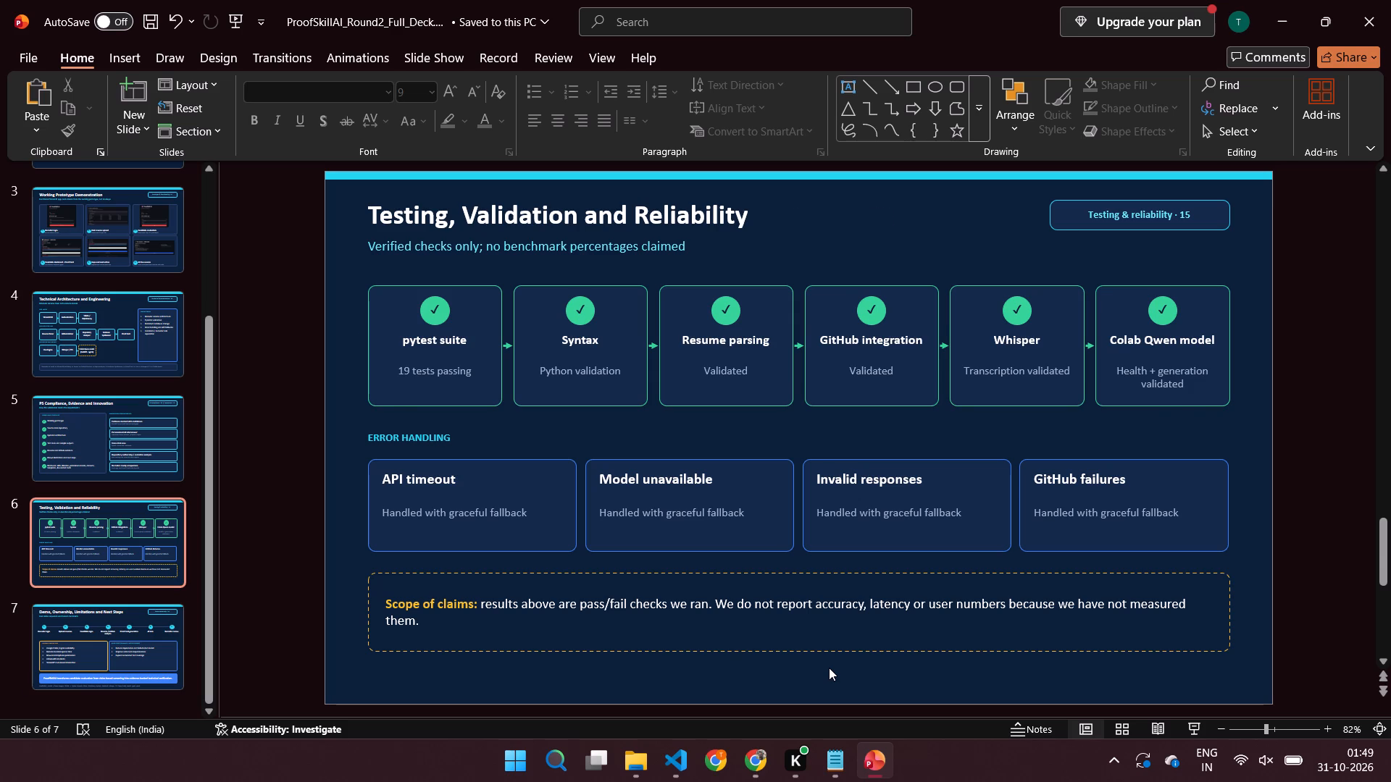
pyautogui.click(826, 678)
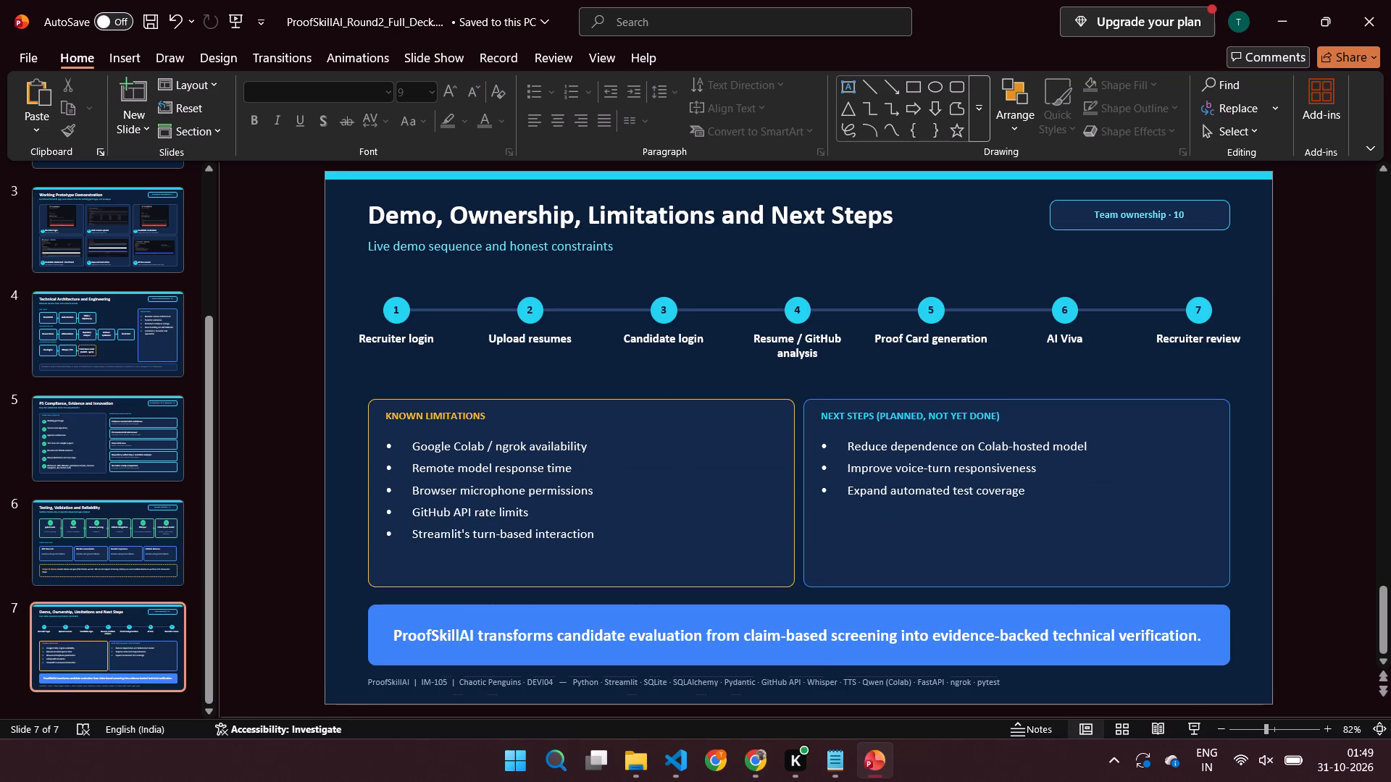
pyautogui.press('Delete')
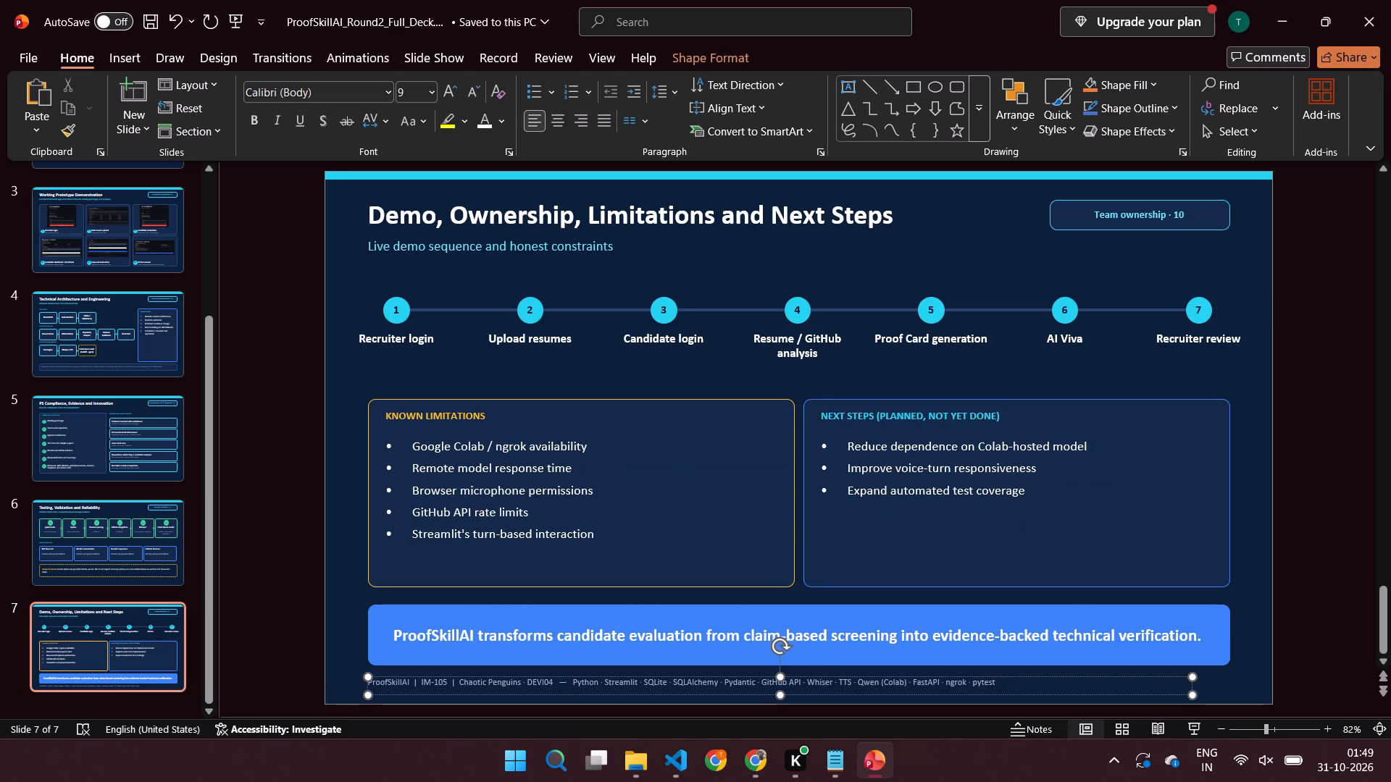
pyautogui.click(826, 678)
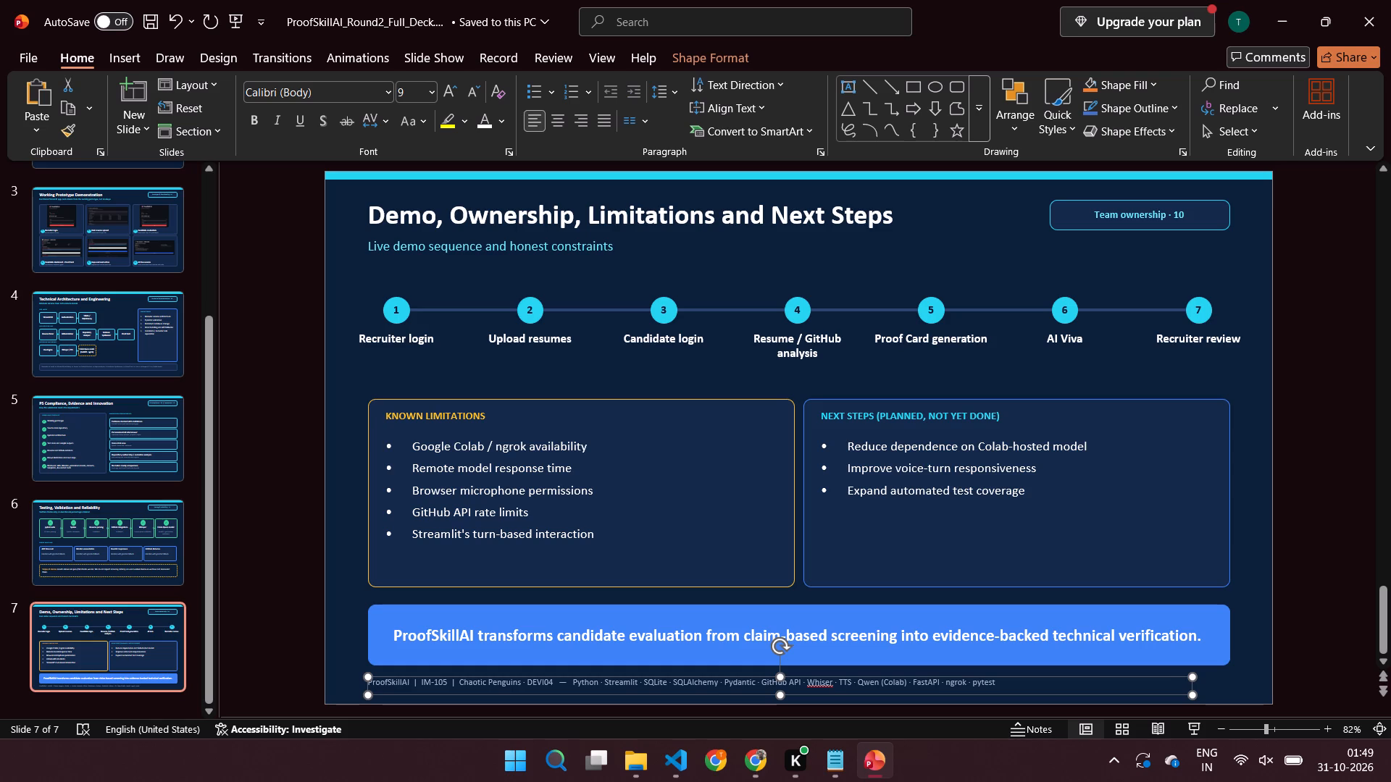
pyautogui.press('Delete')
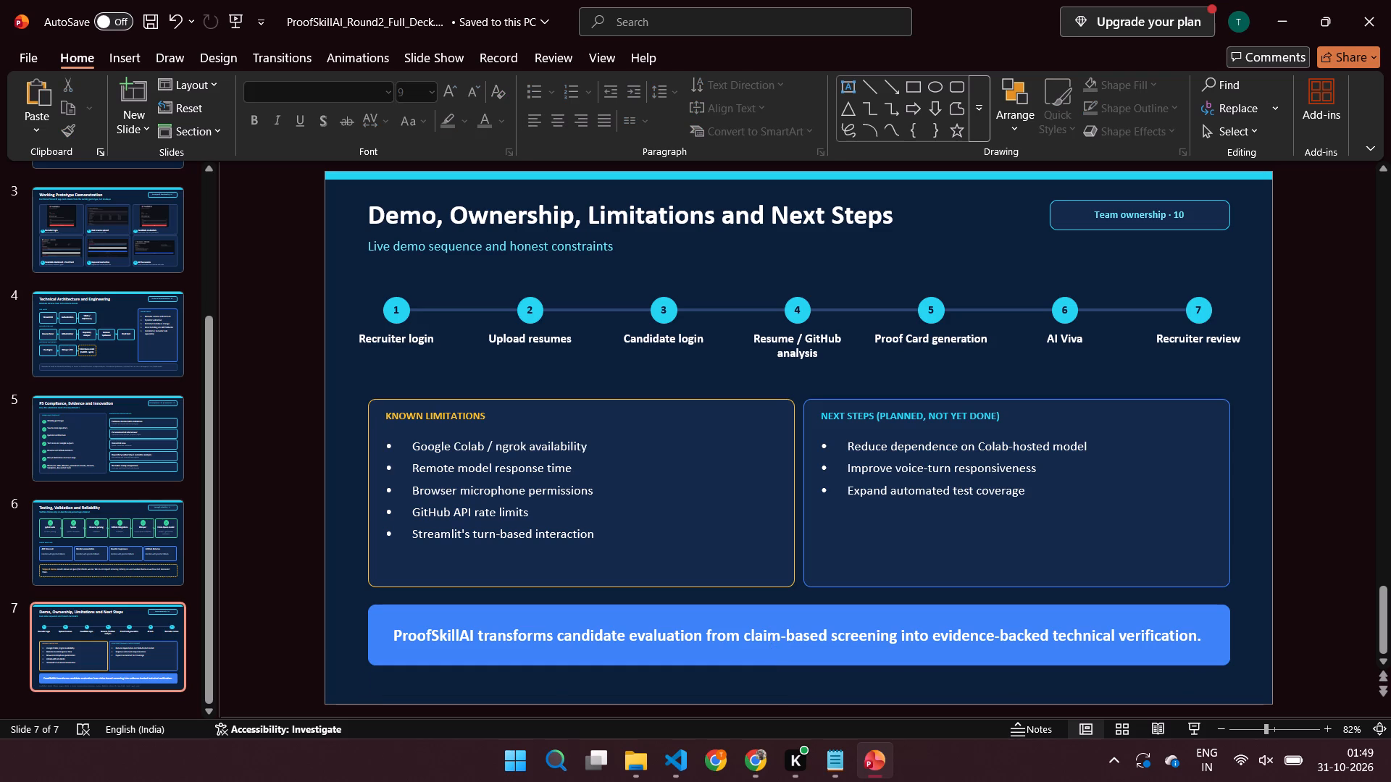
# Remove the "· 10" score from the badge on the Demo, Ownership, Limitations and Next Steps slide, leaving "Team ownership".
pyautogui.click(1188, 219)
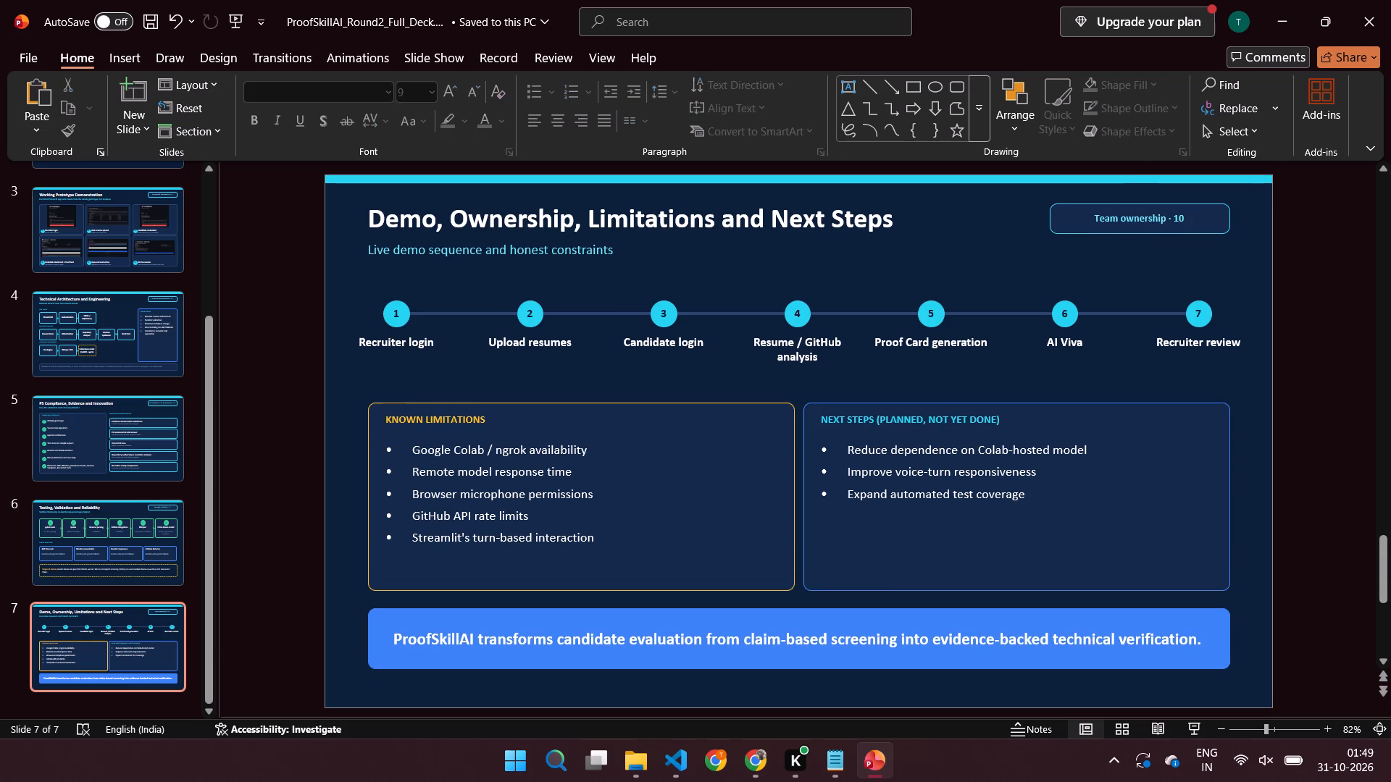
pyautogui.doubleClick(1190, 219)
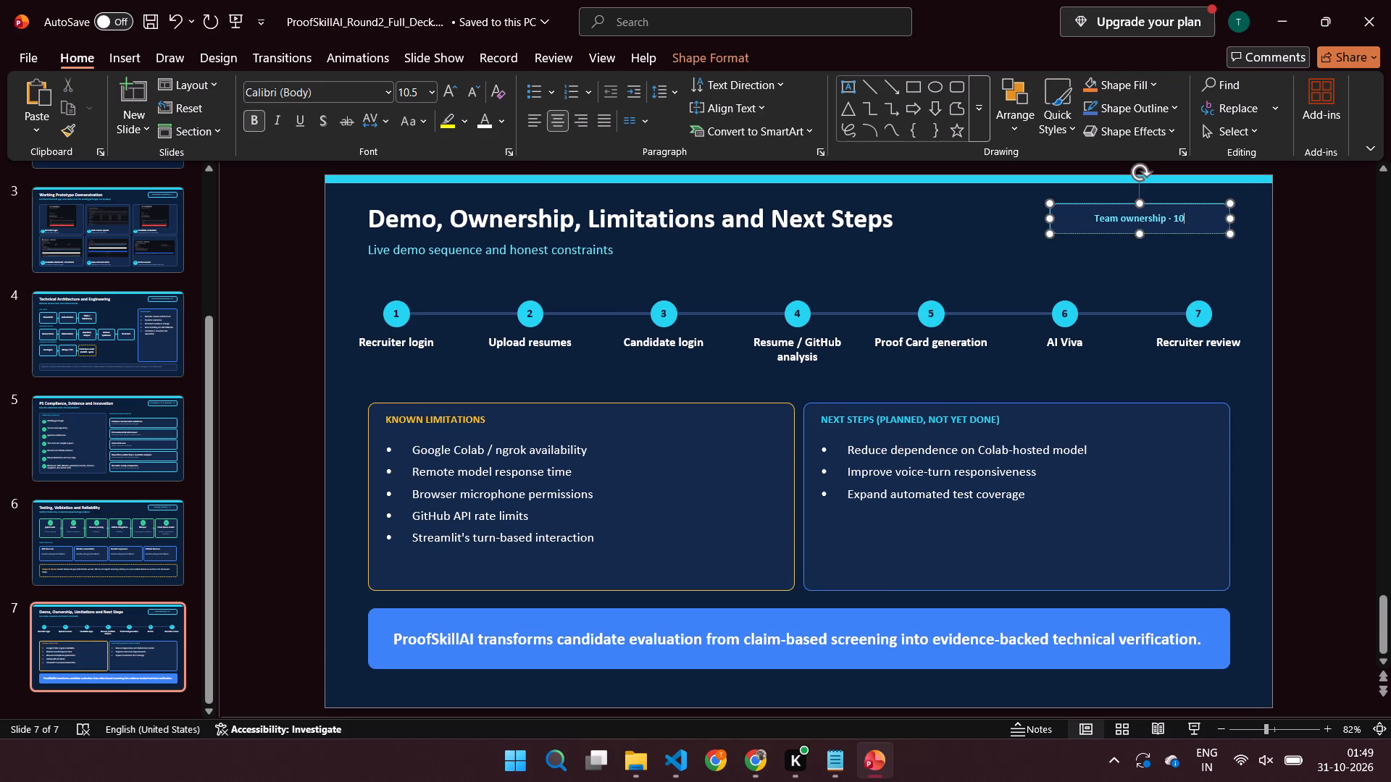
pyautogui.press('BackSpace')
pyautogui.press('BackSpace')
pyautogui.press('BackSpace')
pyautogui.press('BackSpace')
pyautogui.press('BackSpace')
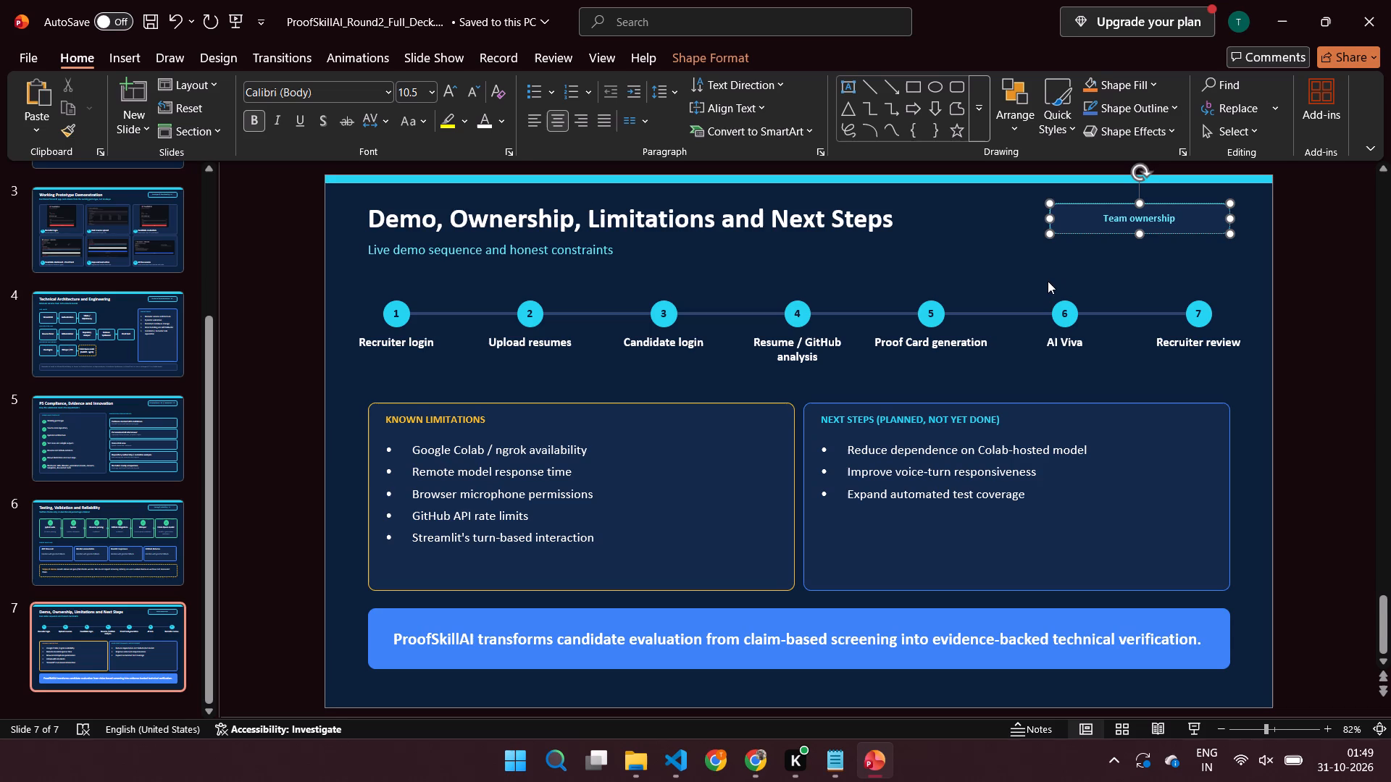
pyautogui.click(1048, 281)
# Remove the "· 15" score from the badge on the Testing, Validation and Reliability slide, leaving "Testing & reliability".
pyautogui.press('Up')
pyautogui.tripleClick(1208, 217)
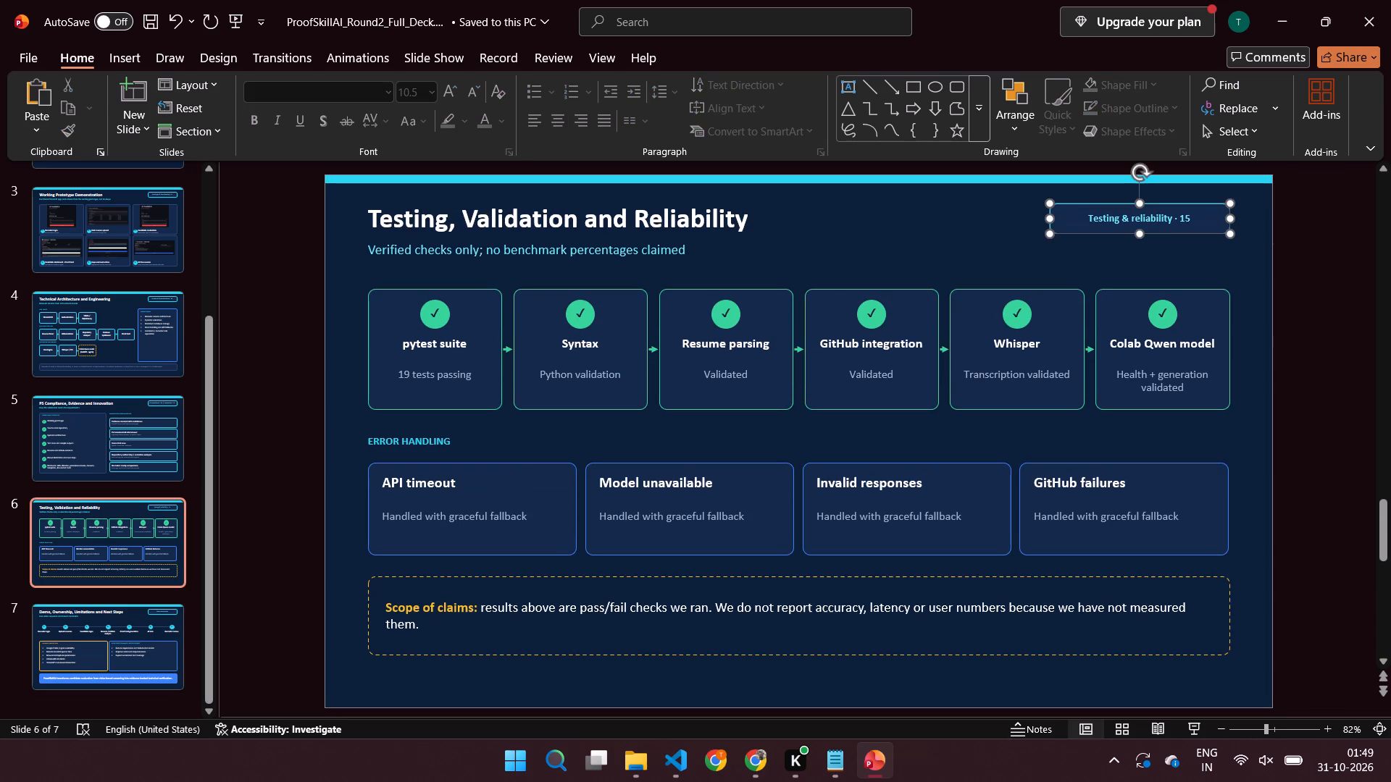
pyautogui.click(1208, 217)
pyautogui.click(1208, 217)
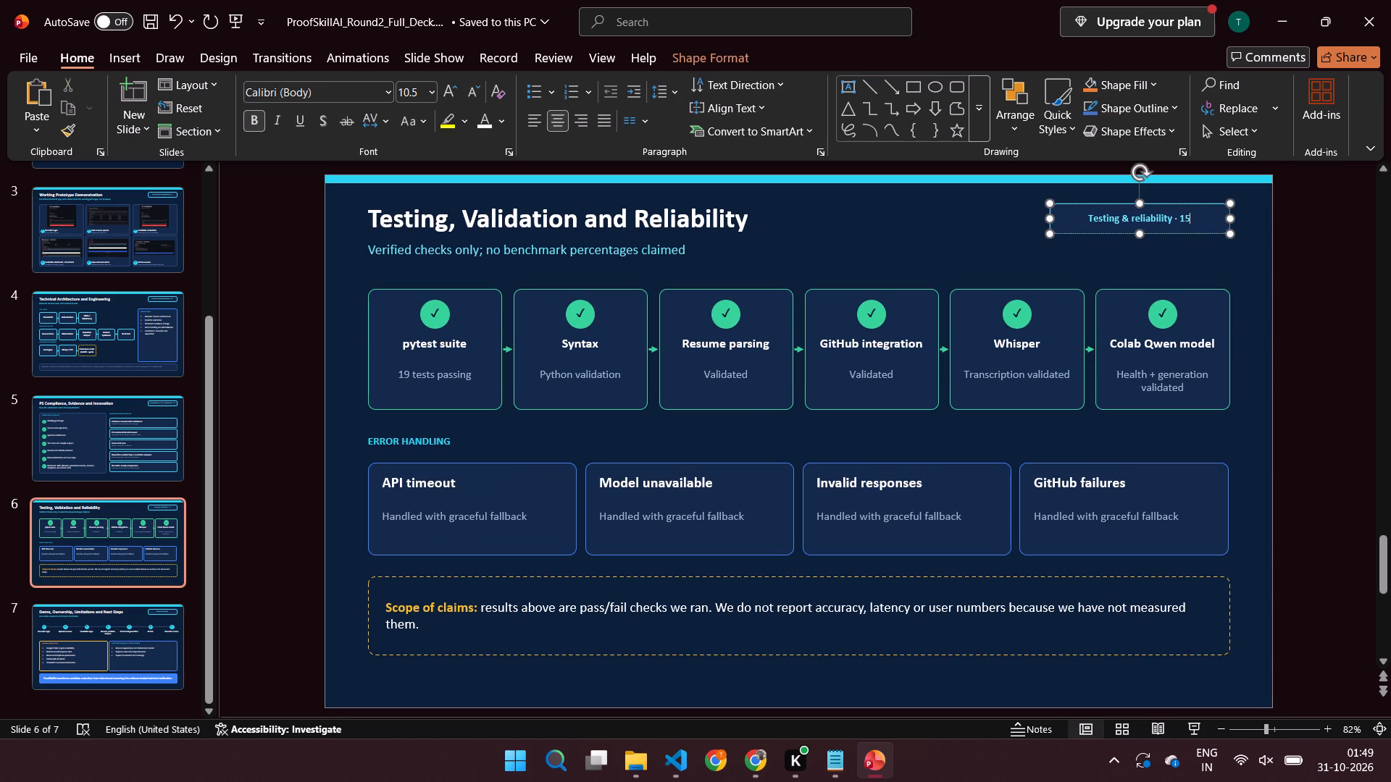
pyautogui.press('BackSpace')
pyautogui.press('BackSpace')
pyautogui.press('BackSpace')
pyautogui.press('BackSpace')
pyautogui.press('BackSpace')
pyautogui.press('Return')
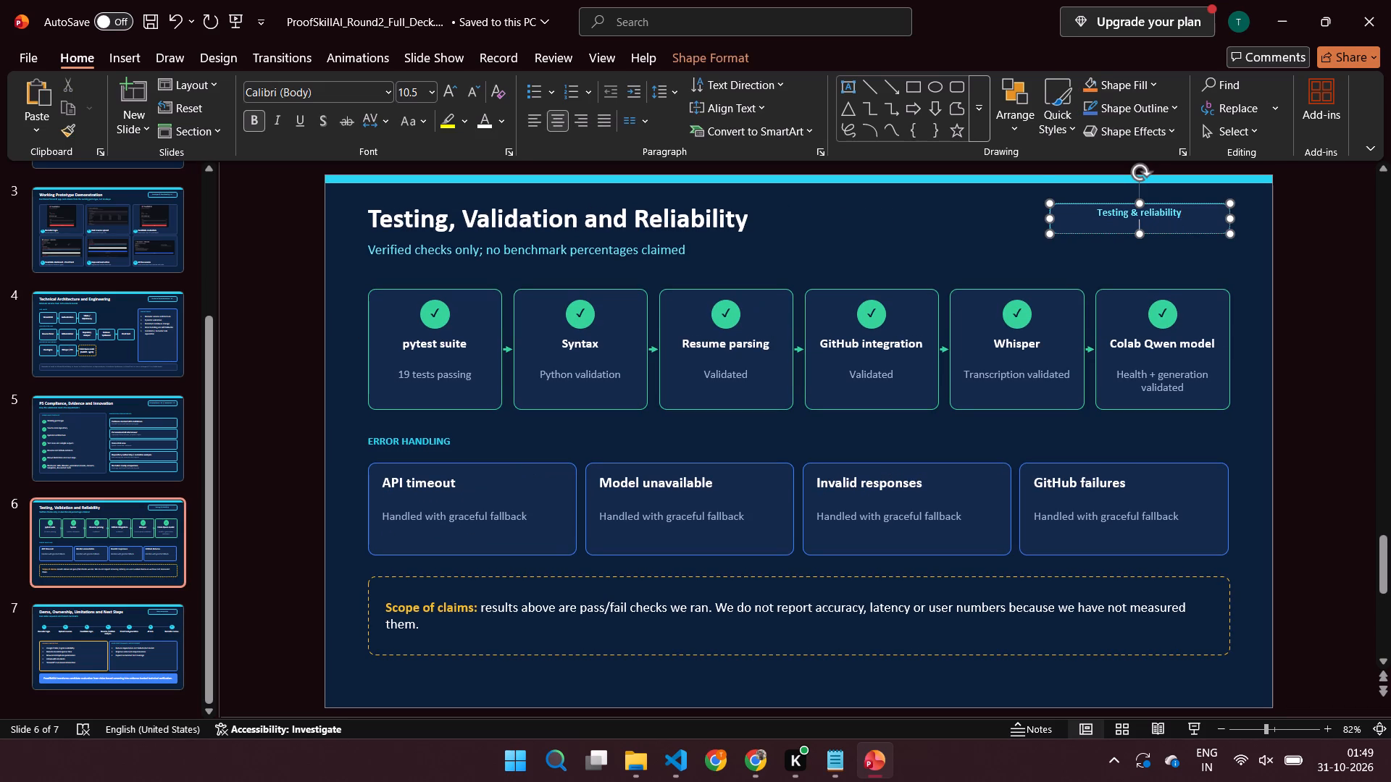
pyautogui.press('BackSpace')
pyautogui.click(1124, 276)
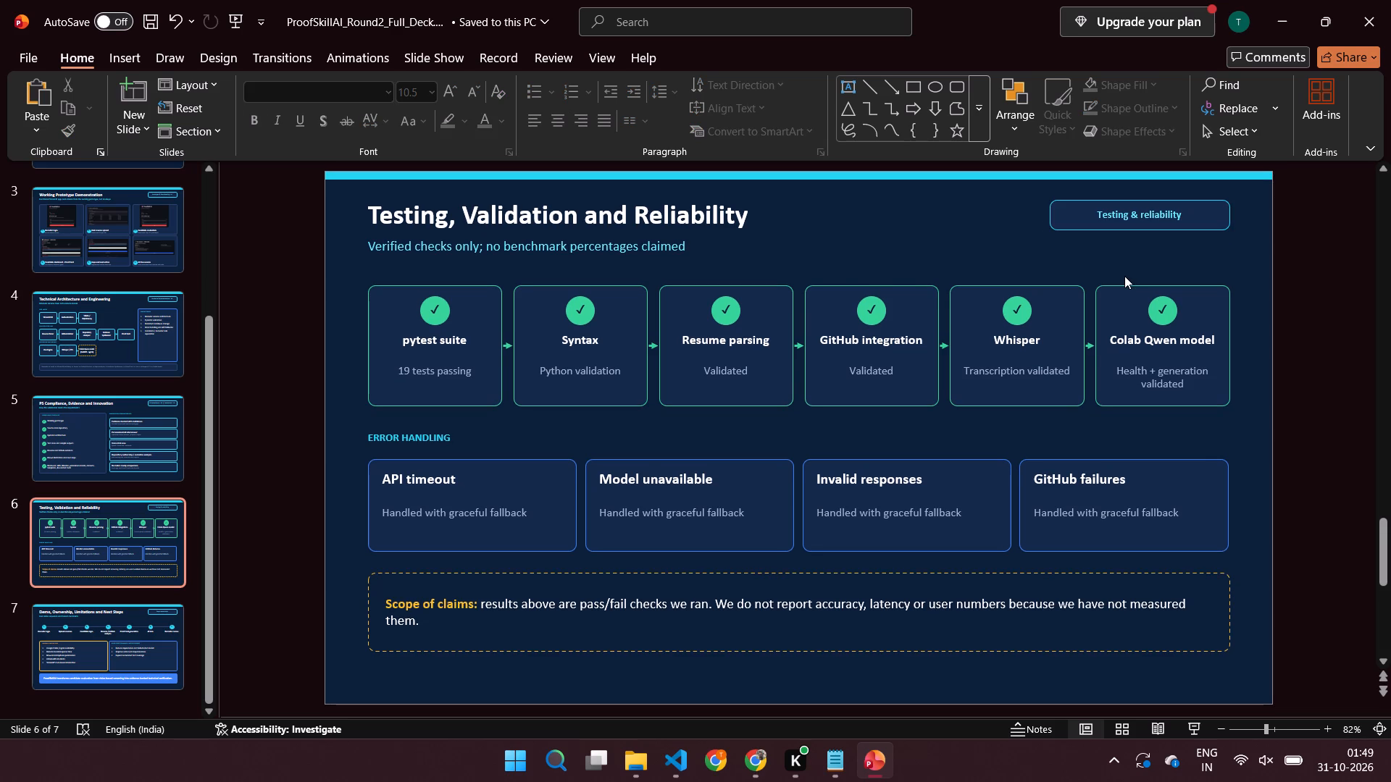
# Remove the "· 20" and "· 10" scores from the badge on the PS Compliance, Evidence and Innovation slide, leaving "PS compliance | Innovation".
pyautogui.press('Up')
pyautogui.doubleClick(1140, 216)
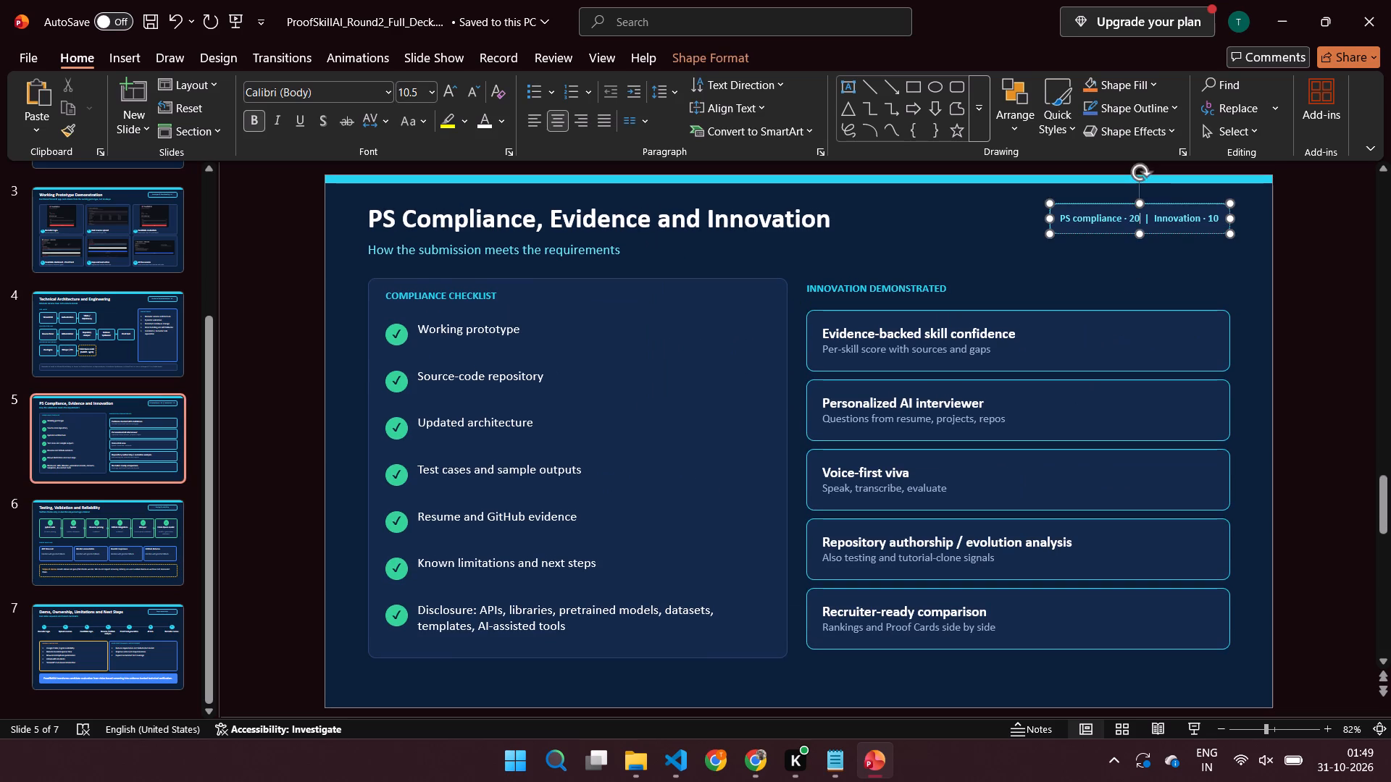
pyautogui.press('BackSpace')
pyautogui.press('BackSpace')
pyautogui.press('BackSpace')
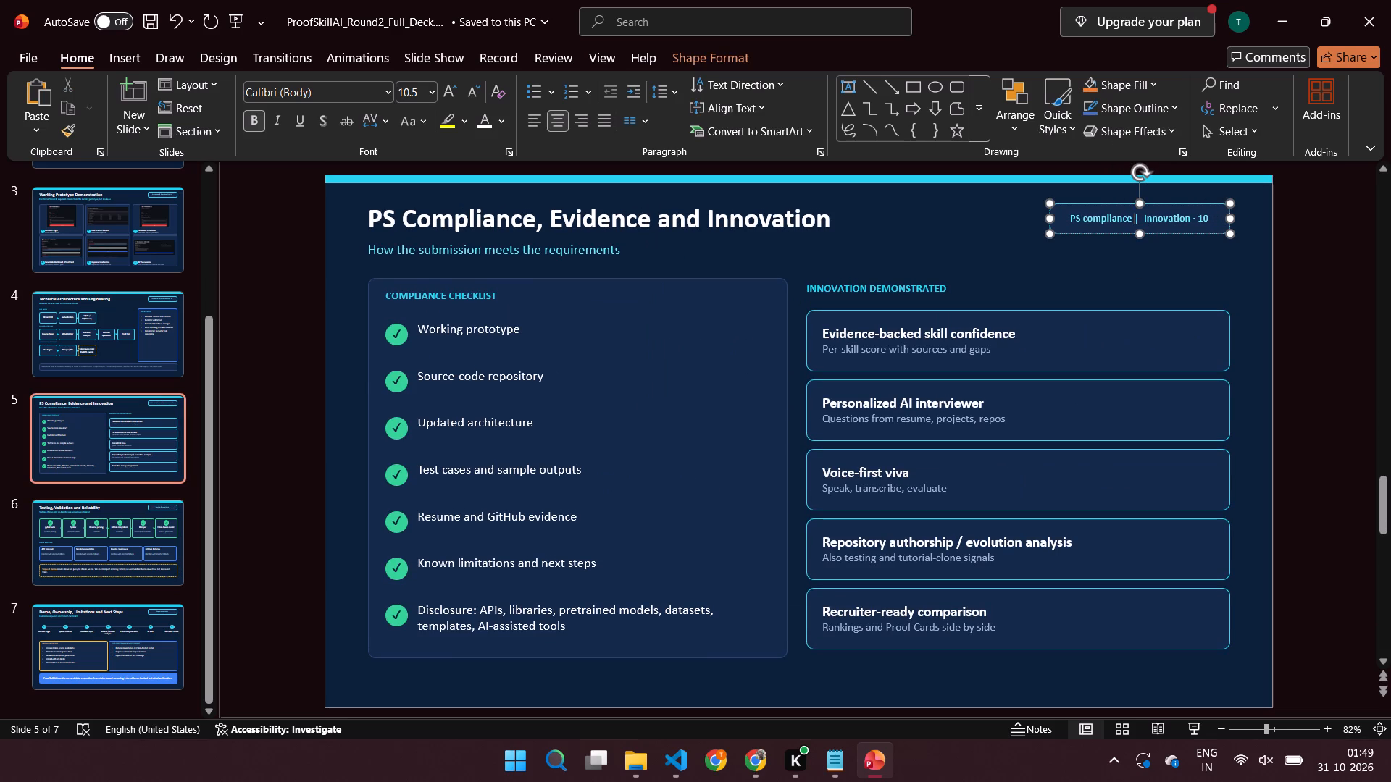
pyautogui.doubleClick(1211, 216)
pyautogui.press('BackSpace')
pyautogui.press('BackSpace')
pyautogui.press('BackSpace')
pyautogui.press('BackSpace')
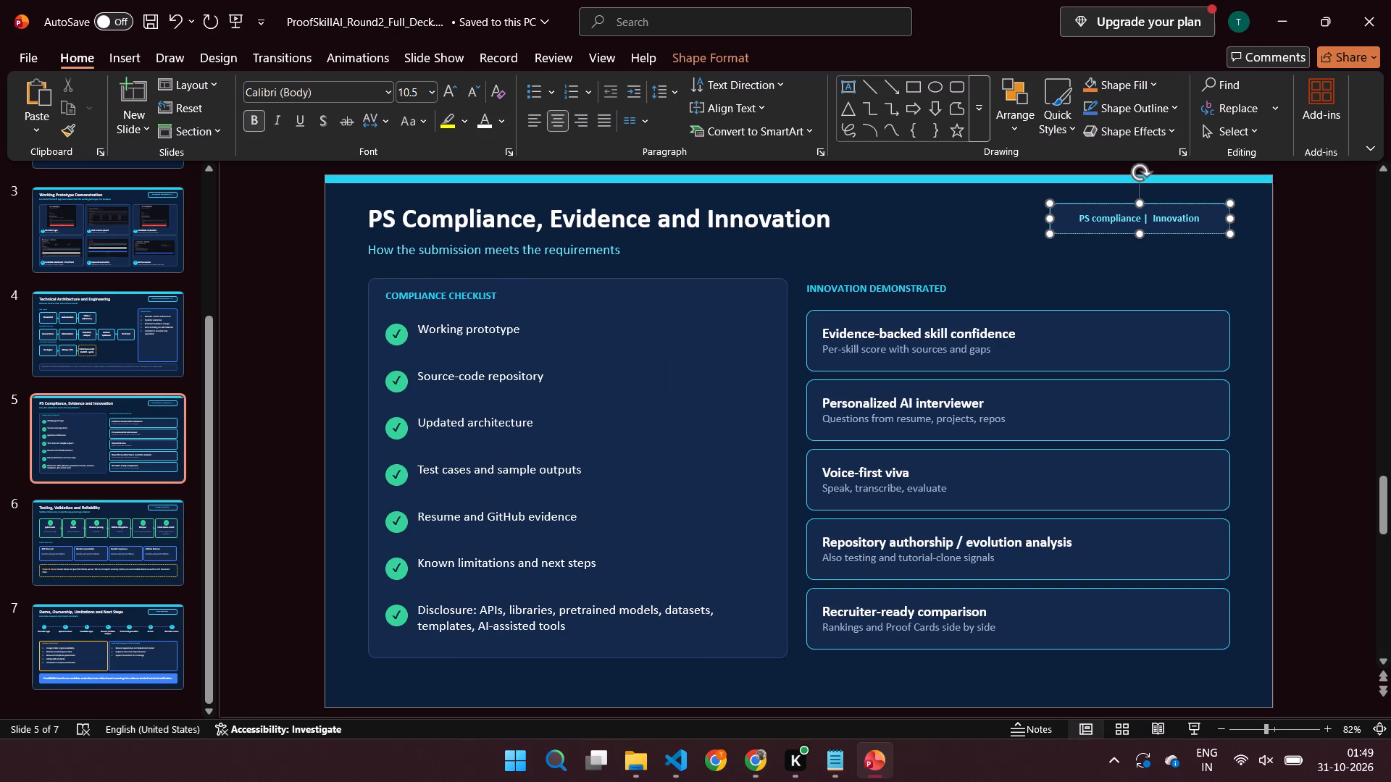
pyautogui.click(1167, 253)
pyautogui.press('Up')
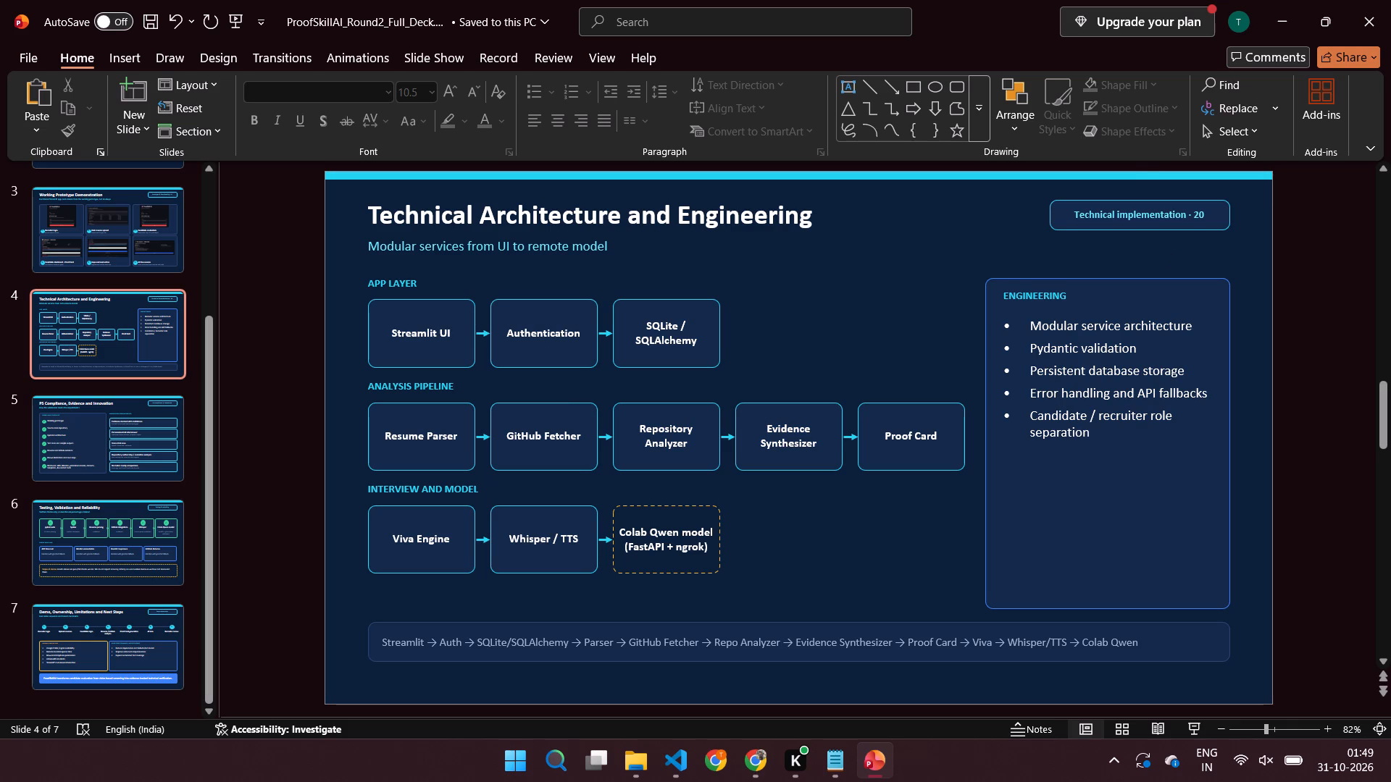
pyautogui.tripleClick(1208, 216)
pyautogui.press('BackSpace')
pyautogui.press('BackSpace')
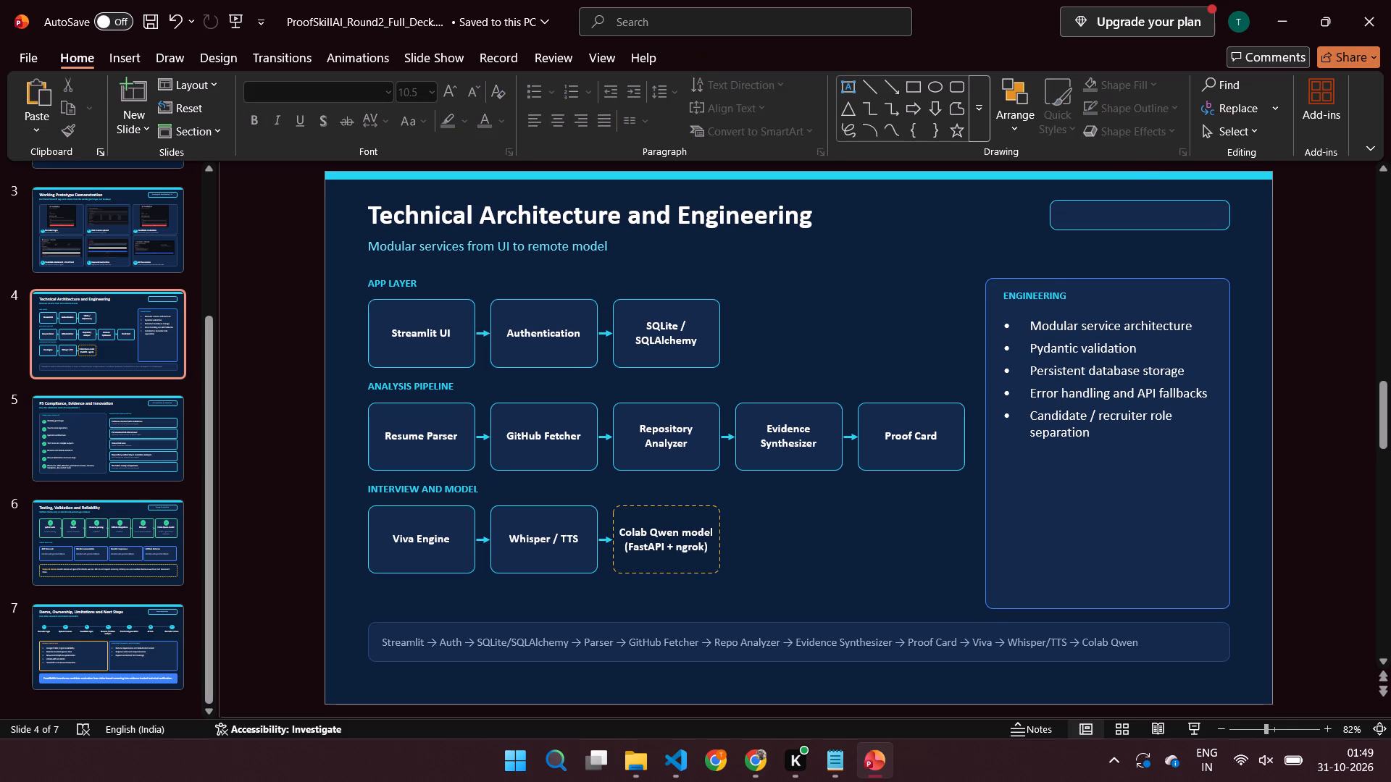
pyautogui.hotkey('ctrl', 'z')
# Remove the "· 20" score from the badge on the Technical Architecture and Engineering slide, leaving "Technical implementation".
pyautogui.doubleClick(1210, 216)
pyautogui.press('BackSpace')
pyautogui.press('BackSpace')
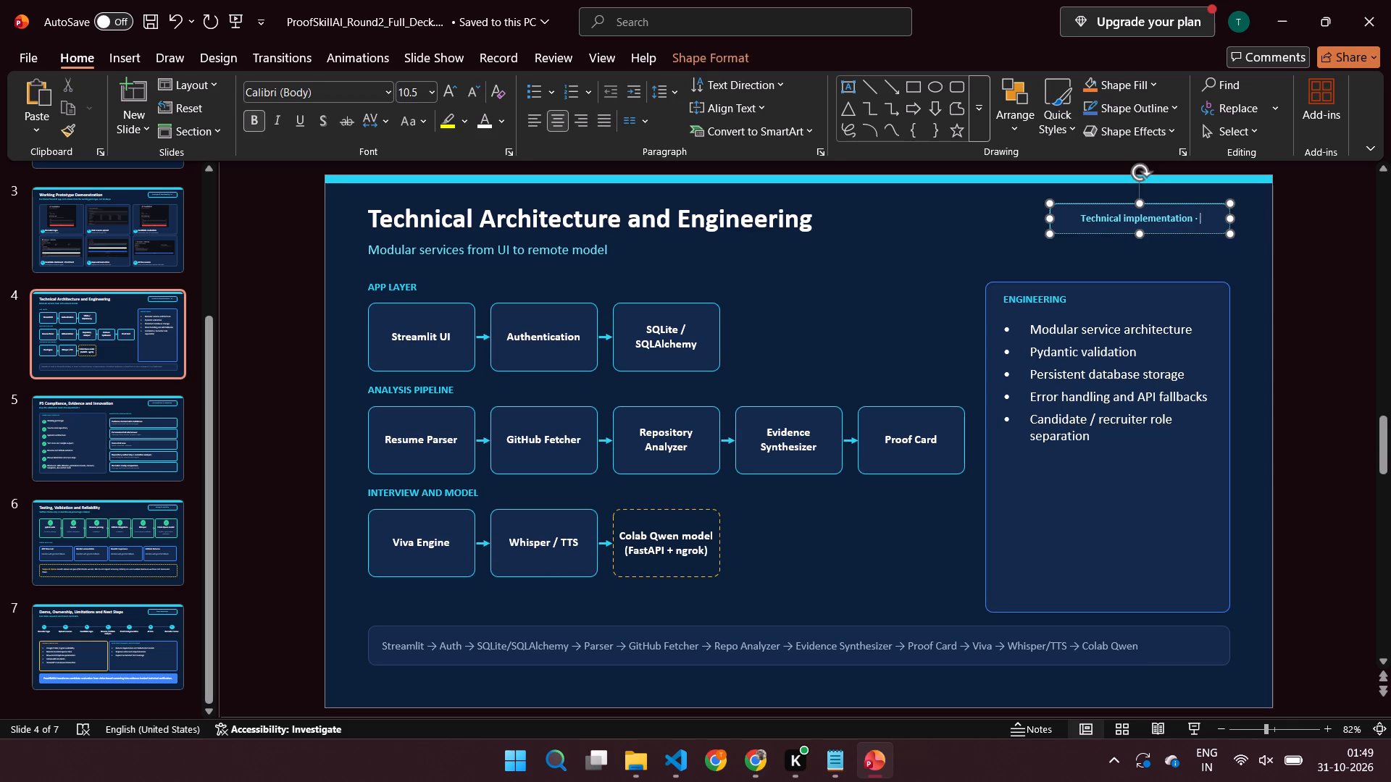
pyautogui.press('BackSpace')
pyautogui.press('BackSpace')
pyautogui.press('BackSpace')
pyautogui.click(1137, 257)
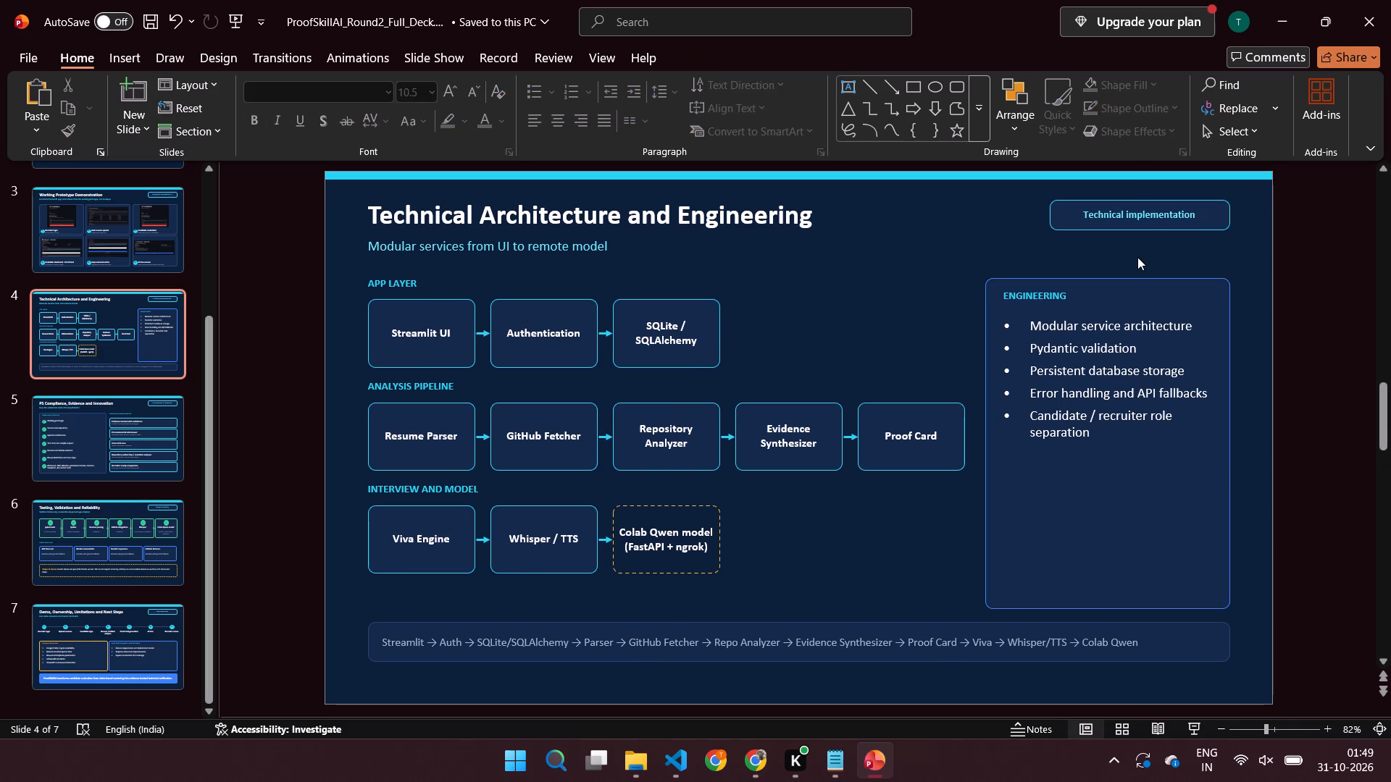
pyautogui.press('Up')
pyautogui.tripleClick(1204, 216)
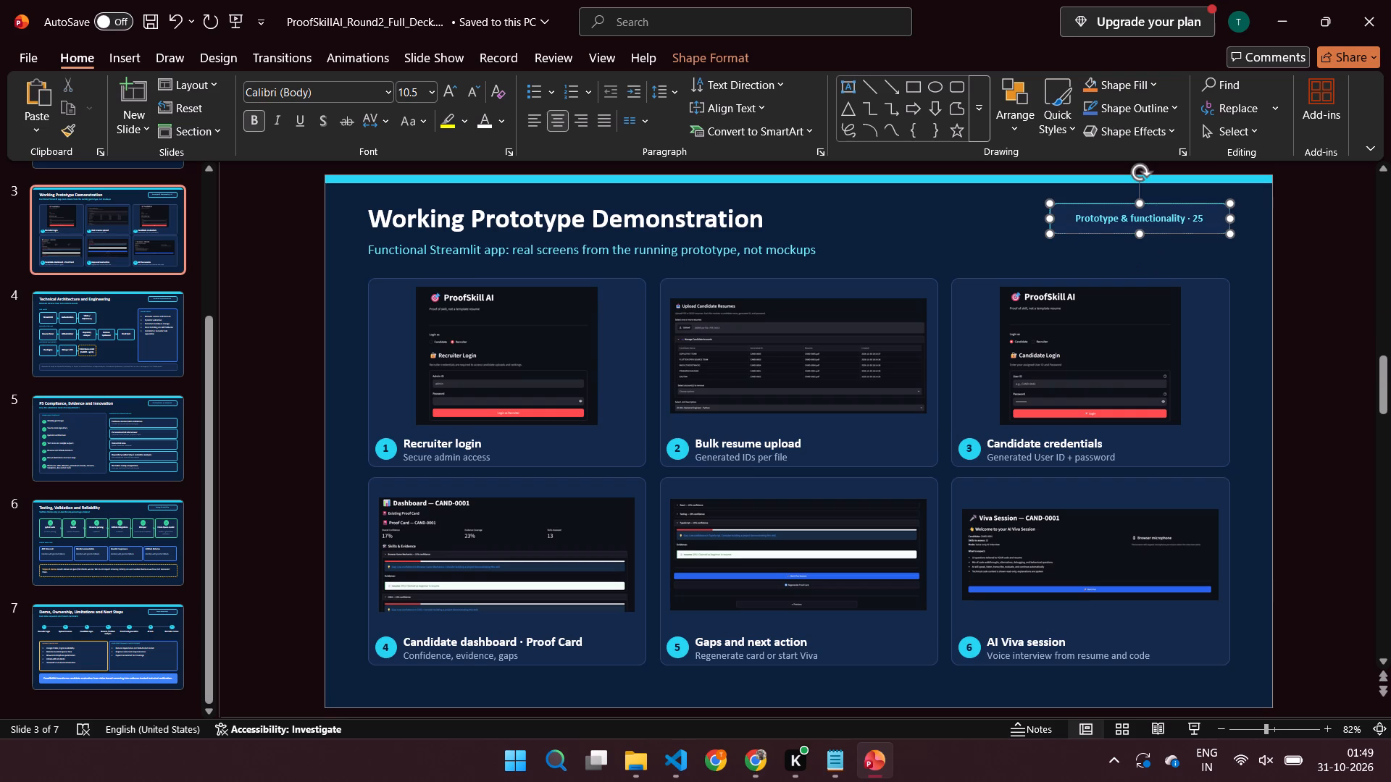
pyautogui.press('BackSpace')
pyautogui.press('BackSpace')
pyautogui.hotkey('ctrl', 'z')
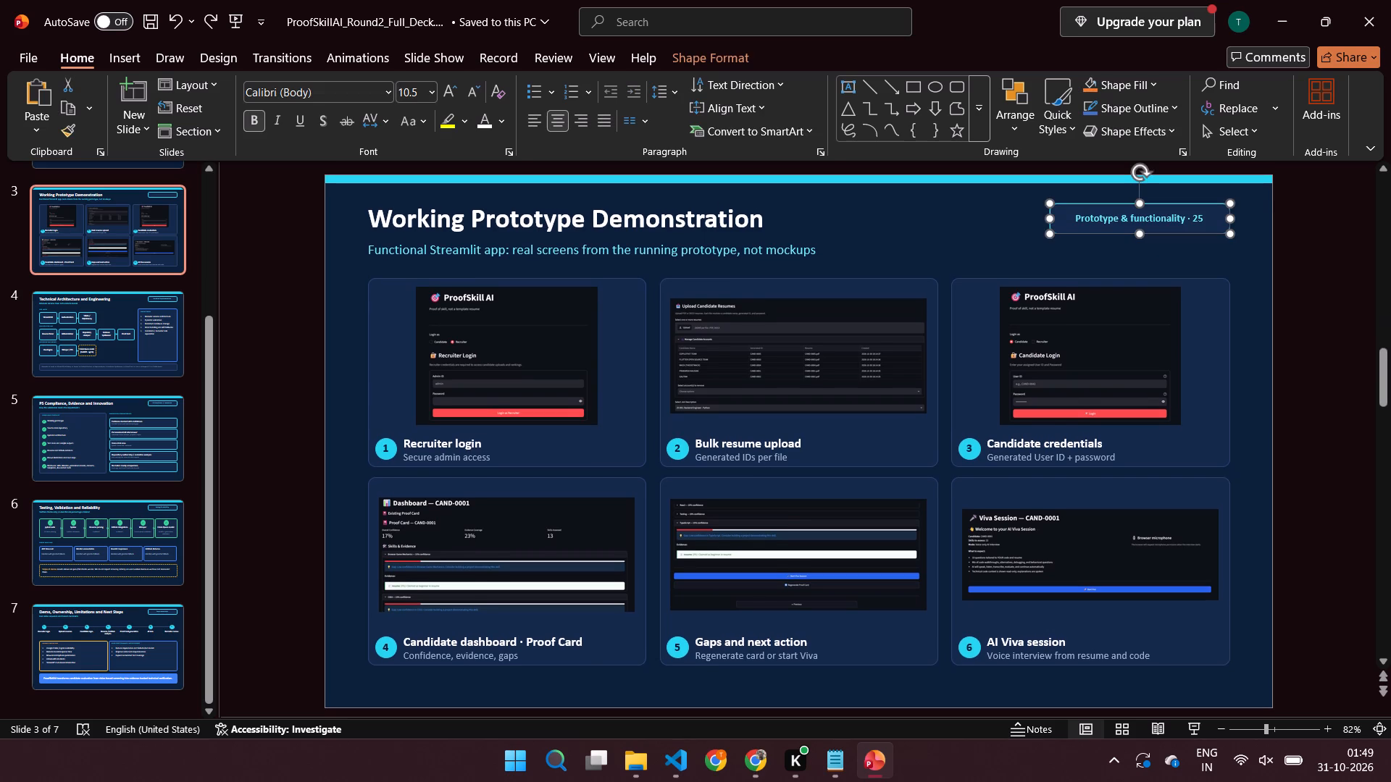
# Remove the "· 25" score from the badge on the Working Prototype Demonstration slide, leaving "Prototype & functionality".
pyautogui.doubleClick(1214, 216)
pyautogui.press('BackSpace')
pyautogui.press('BackSpace')
pyautogui.press('BackSpace')
pyautogui.press('BackSpace')
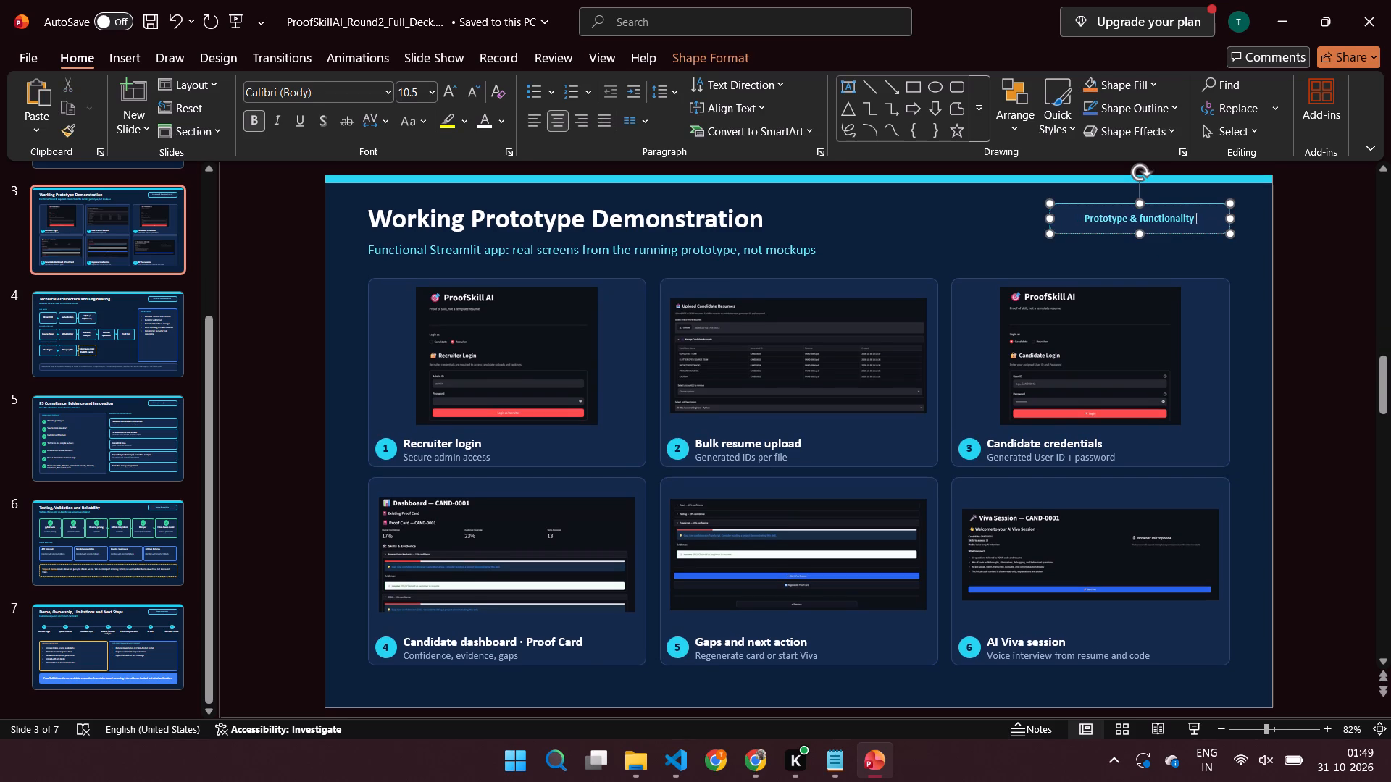
pyautogui.press('BackSpace')
pyautogui.click(1093, 273)
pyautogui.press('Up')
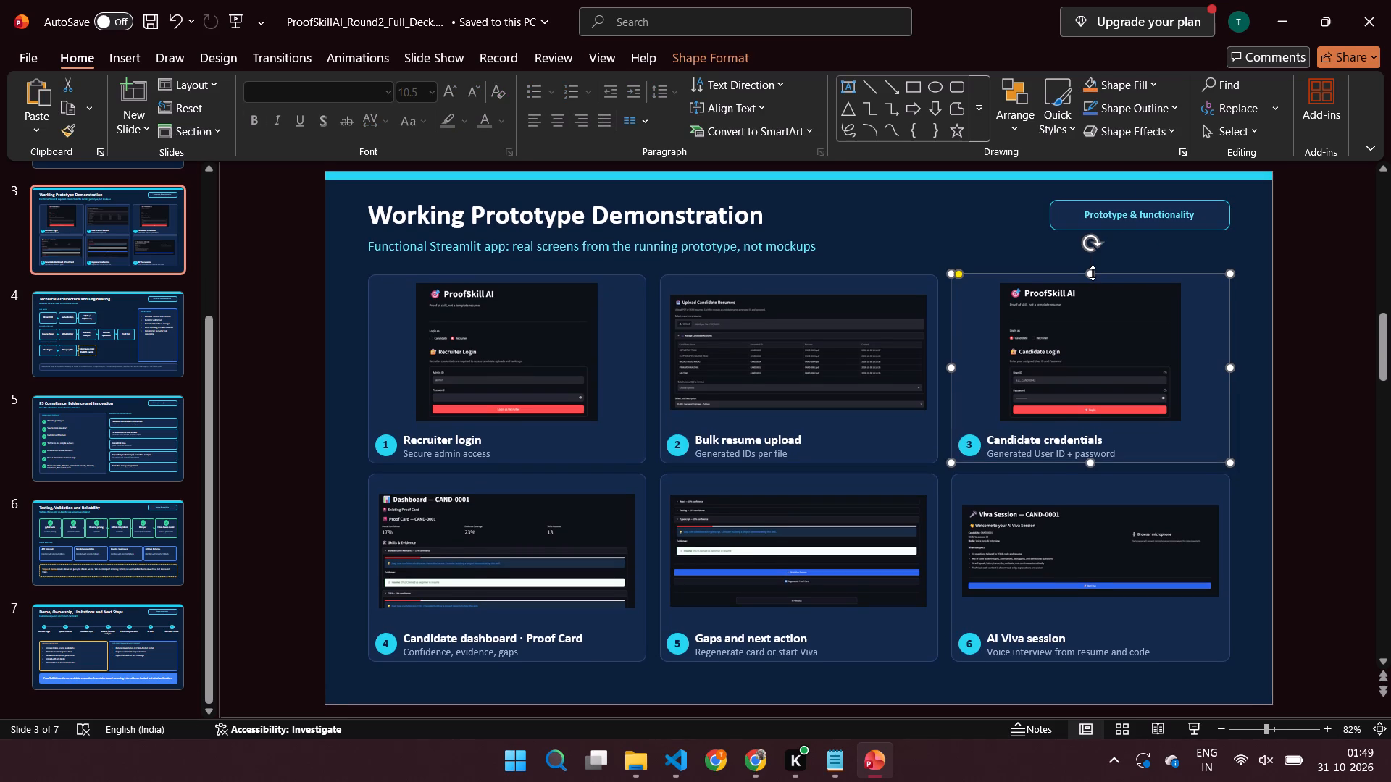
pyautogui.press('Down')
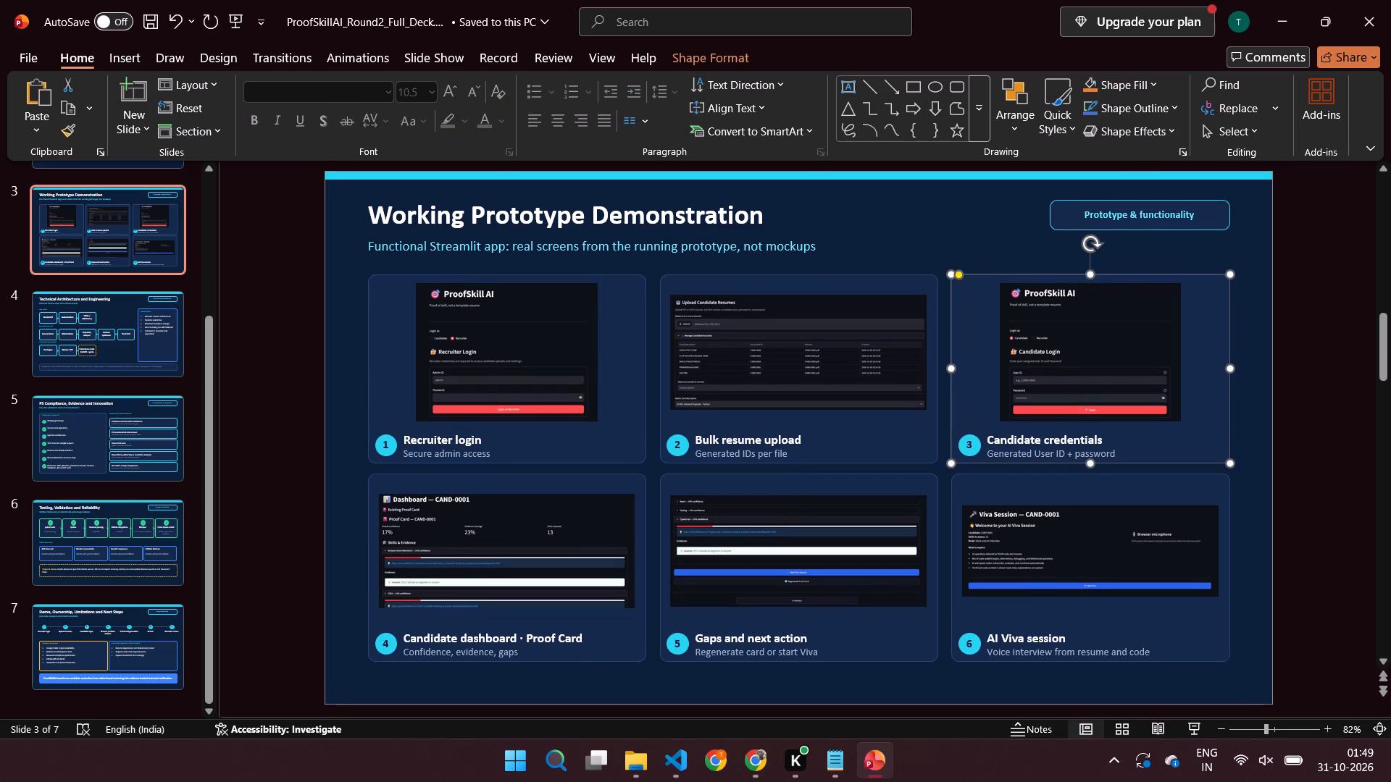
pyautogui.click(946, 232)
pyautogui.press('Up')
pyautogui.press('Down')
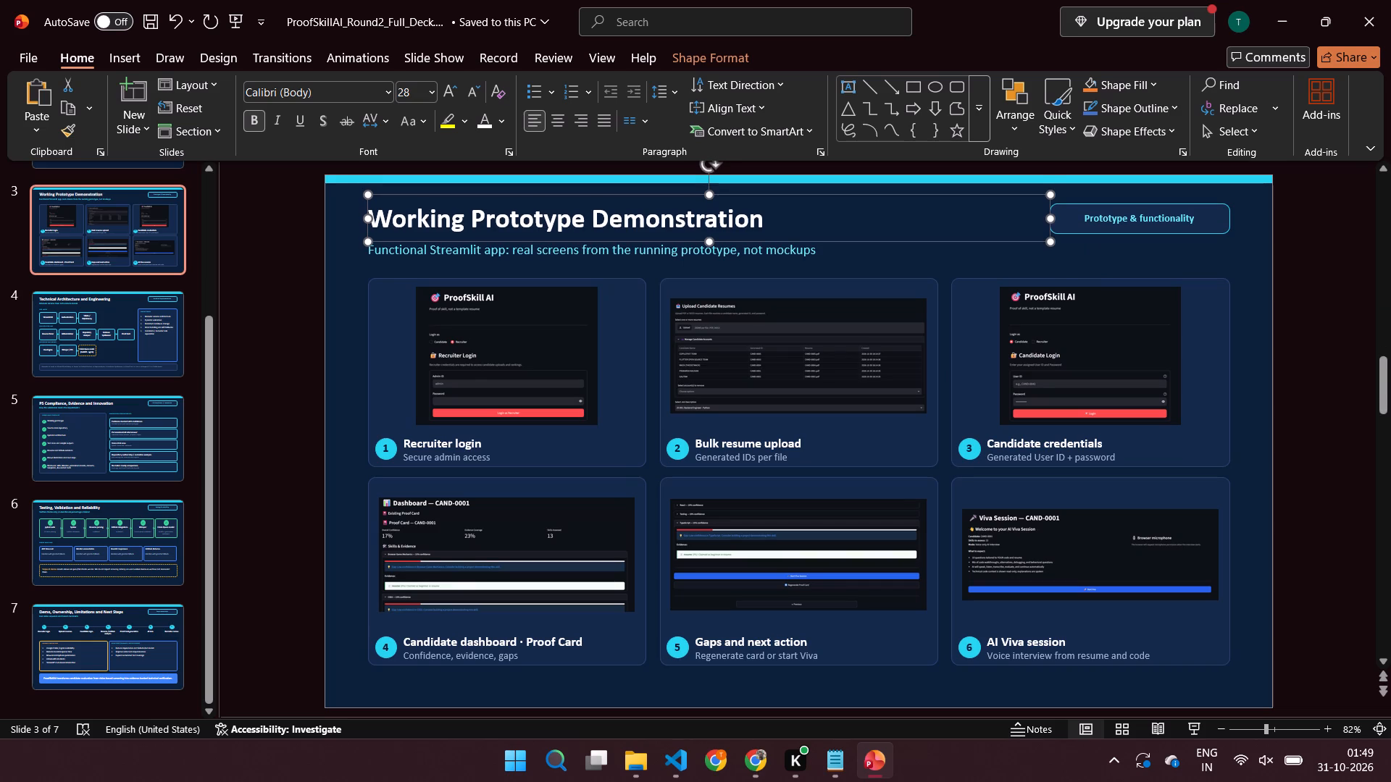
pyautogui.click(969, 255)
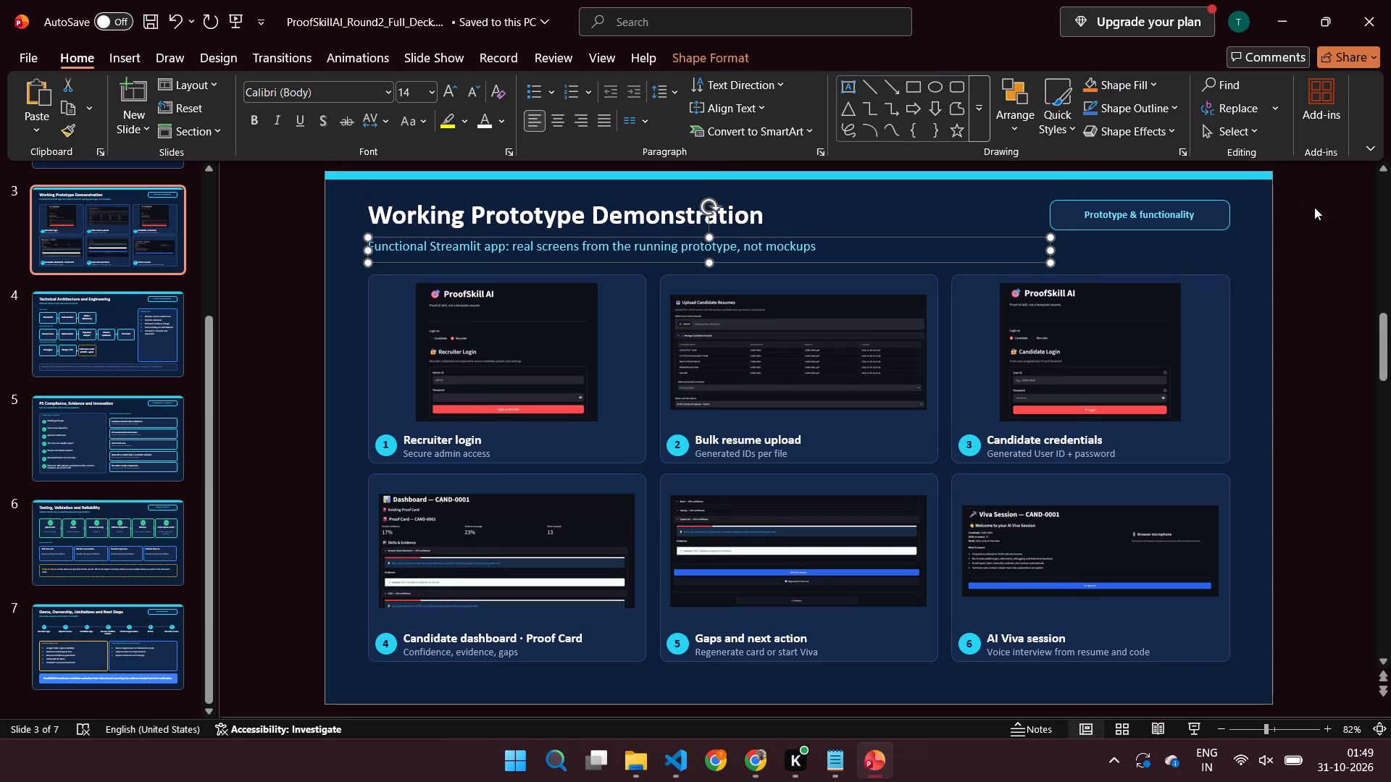
# Remove the "· 20" score from the badge on the Solution and End-to-End Workflow slide, leaving "PS compliance & effectiveness".
pyautogui.click(1331, 225)
pyautogui.press('Up')
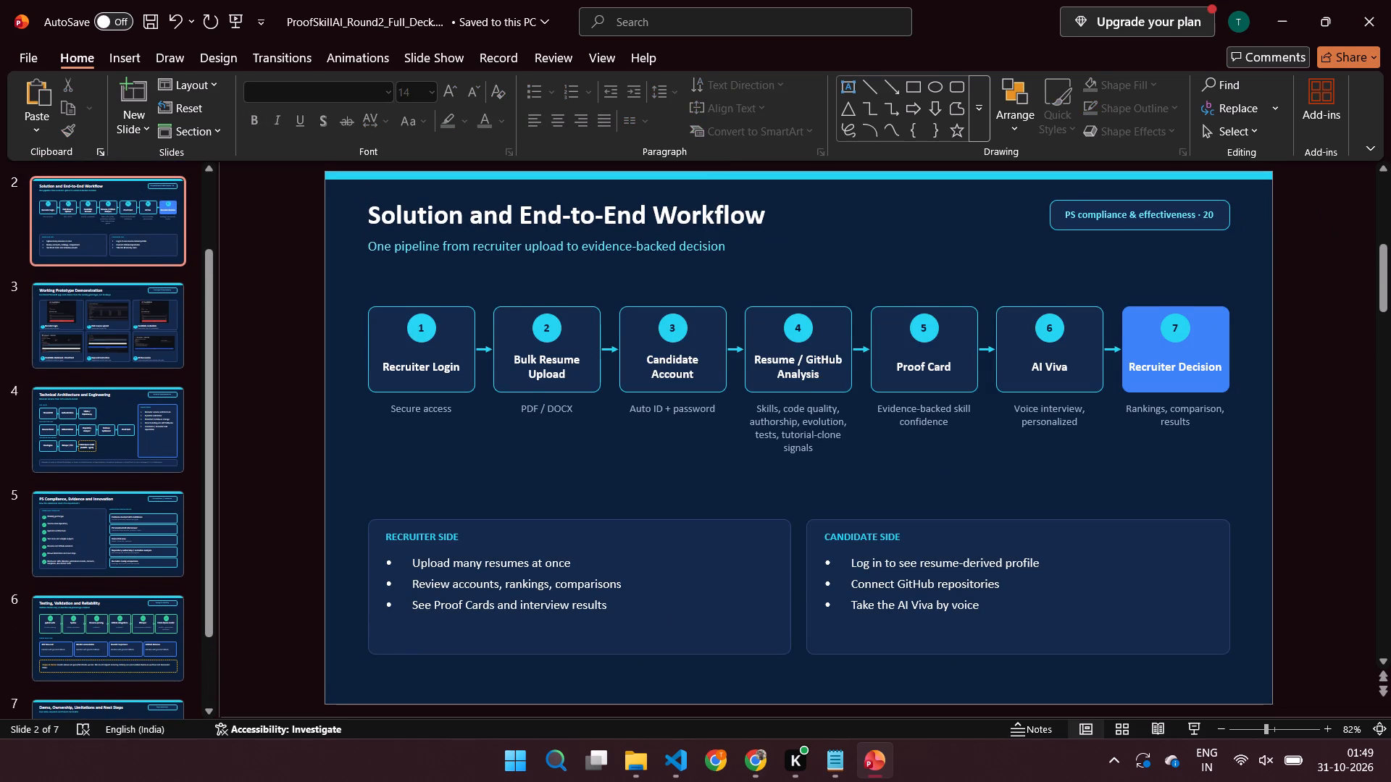
pyautogui.click(1222, 212)
pyautogui.doubleClick(1213, 215)
pyautogui.press('BackSpace')
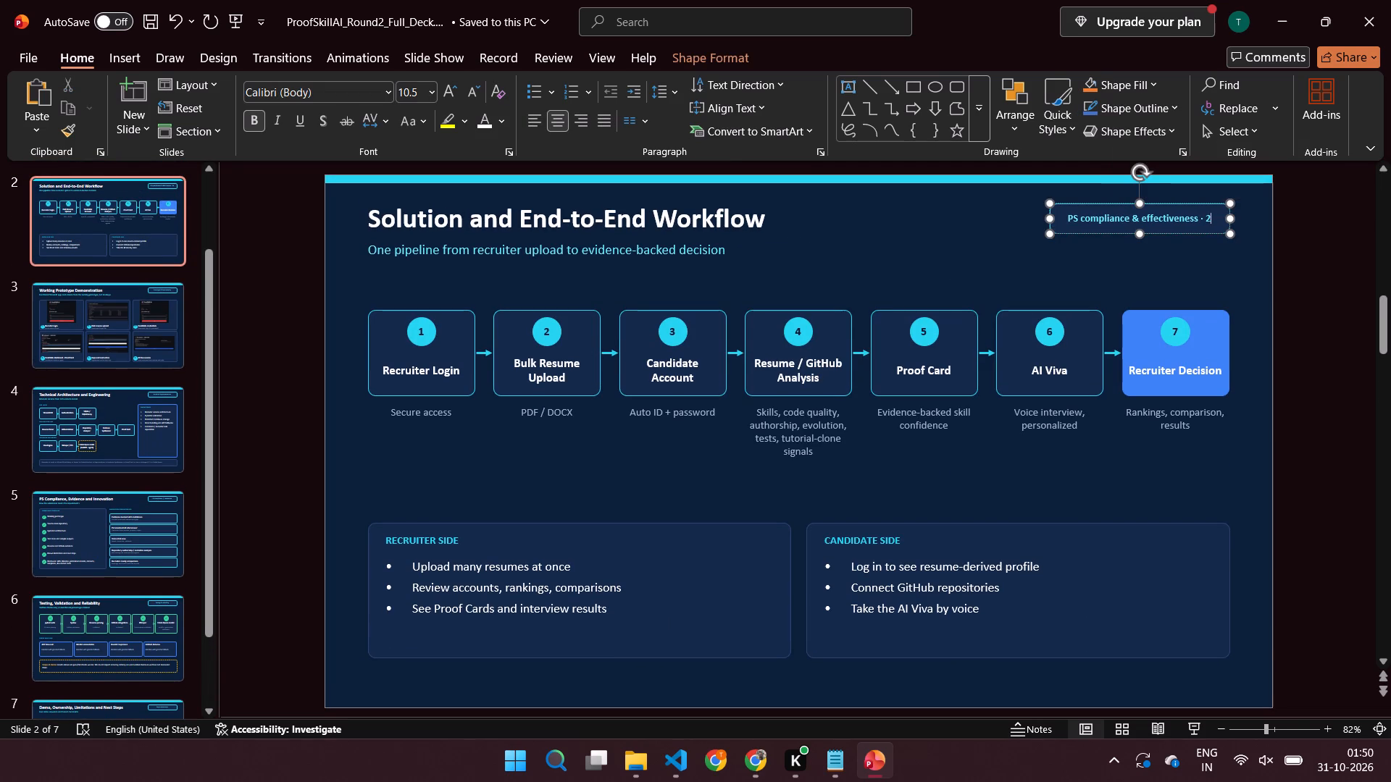
pyautogui.press('BackSpace')
pyautogui.press('BackSpace')
pyautogui.press('BackSpace')
pyautogui.press('BackSpace')
pyautogui.click(1327, 277)
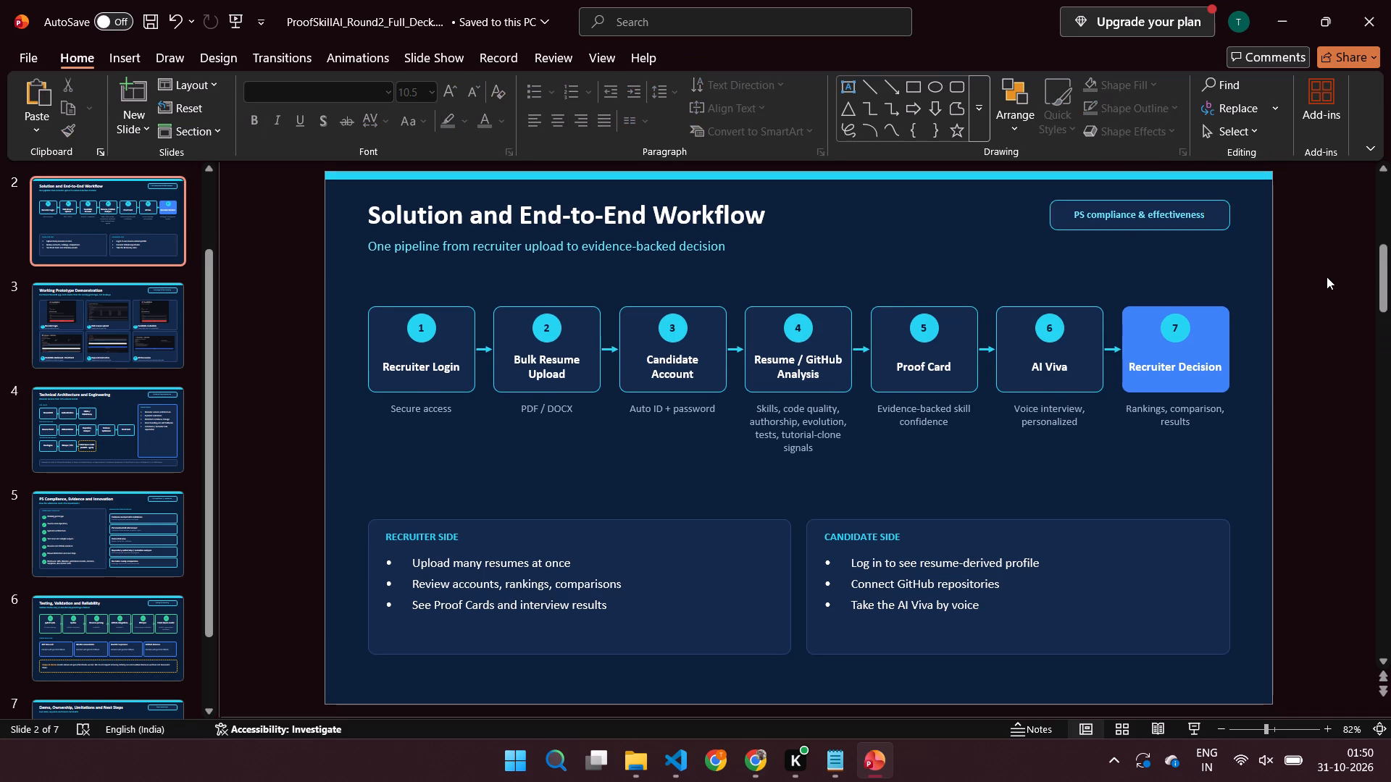
# Save a PDF copy of the deck as ProofSkillAI_Round2_Full_Deck.pdf in Downloads and look through the exported pages.
pyautogui.press('Up')
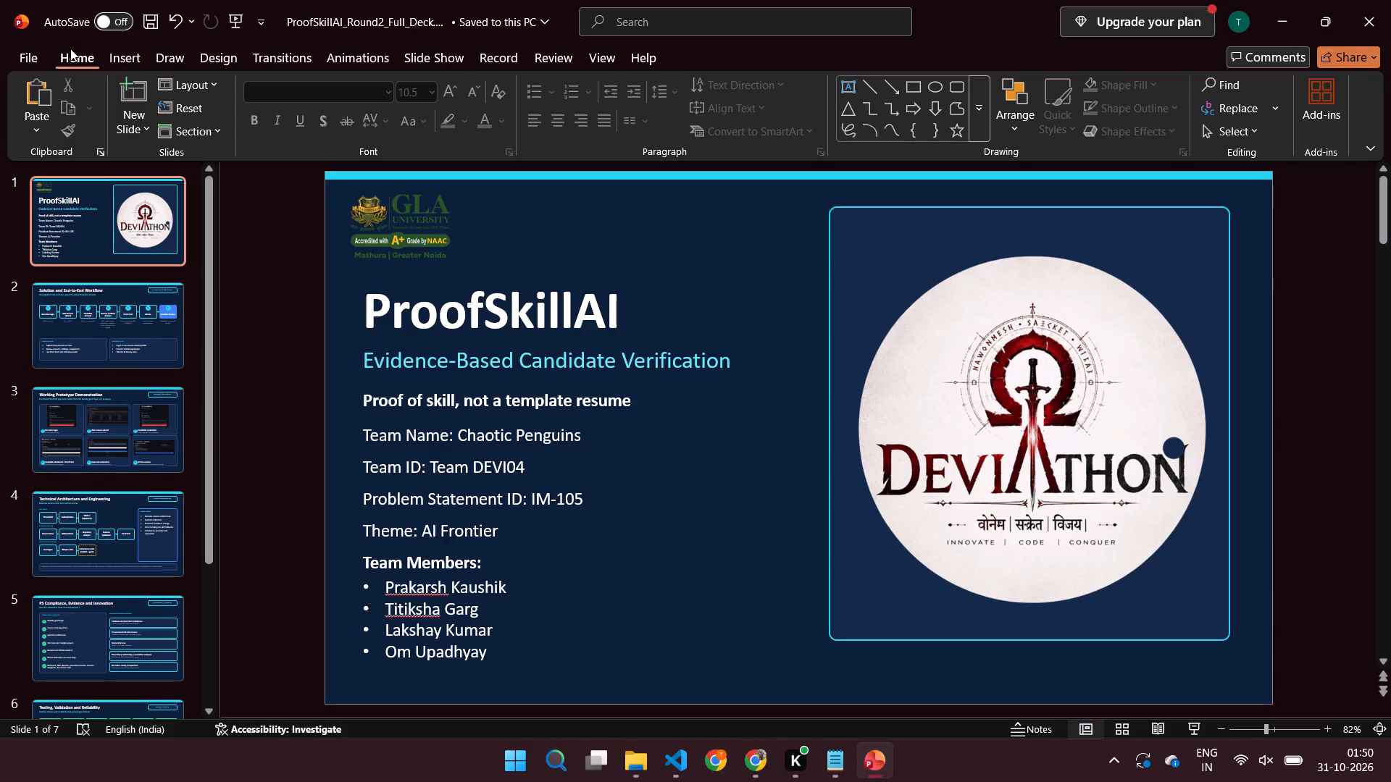
pyautogui.click(46, 55)
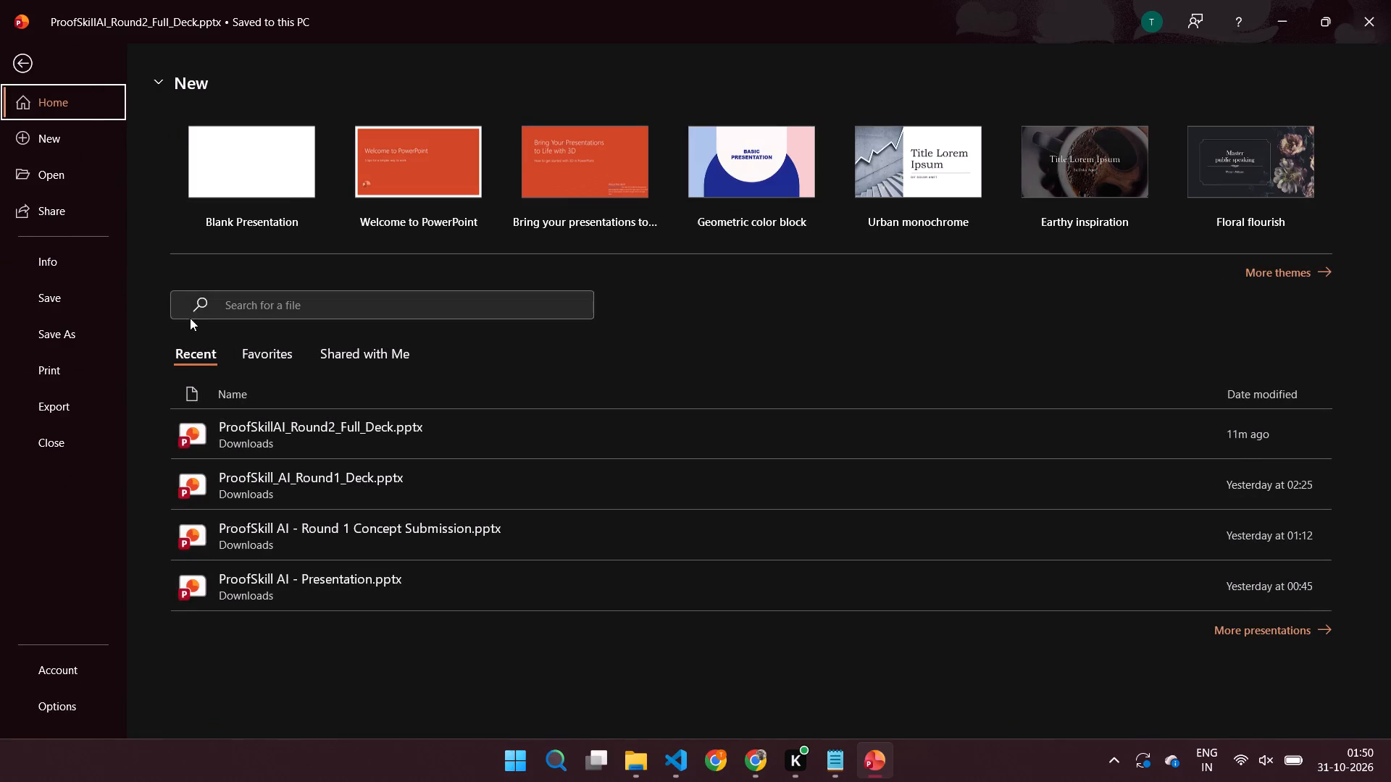
pyautogui.click(93, 339)
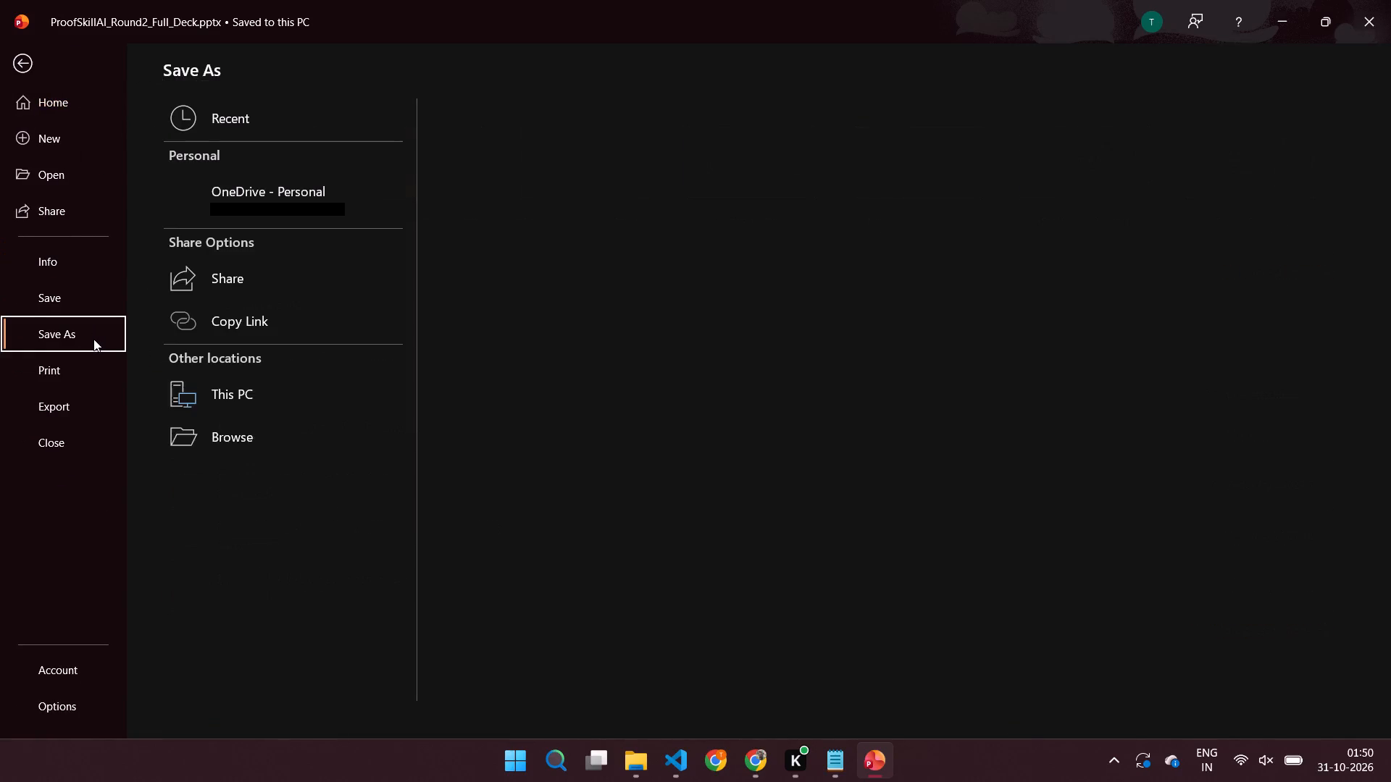
pyautogui.click(260, 476)
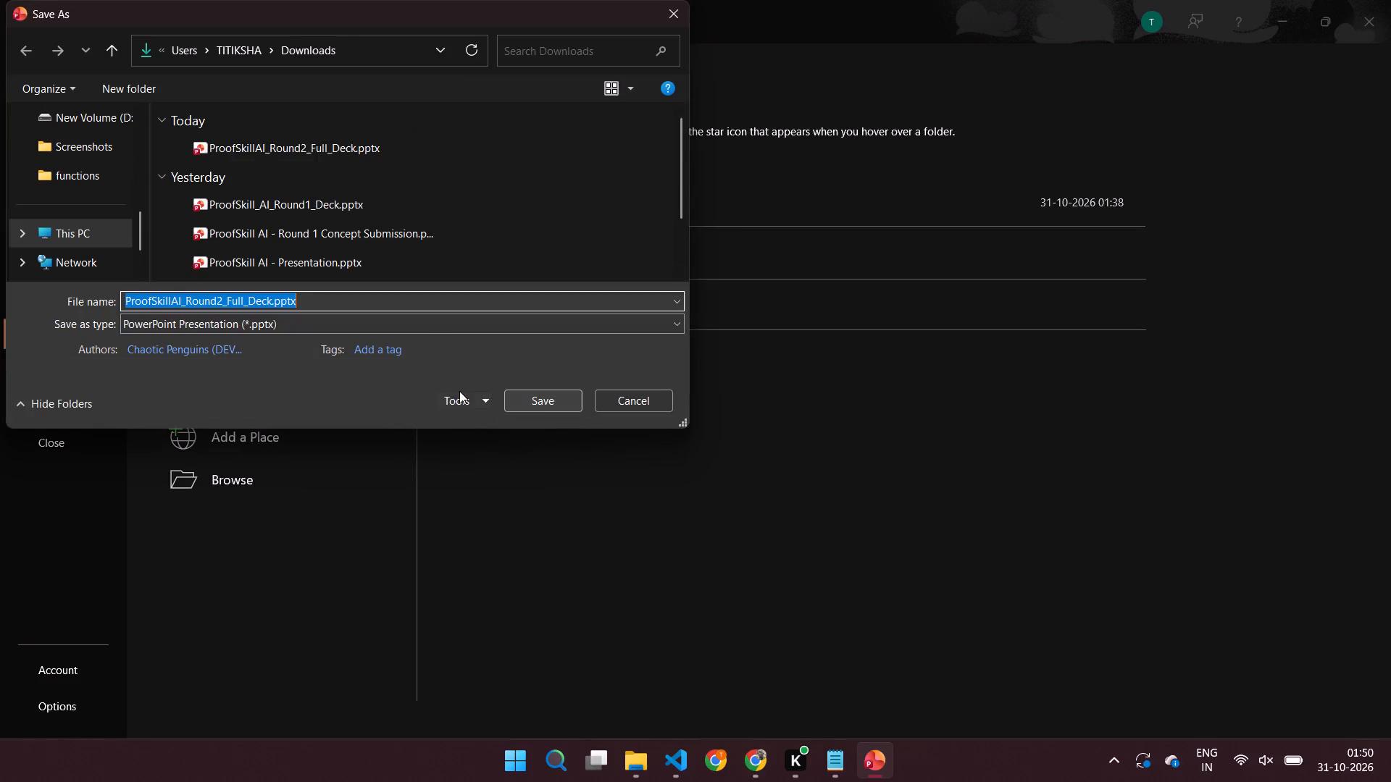
pyautogui.click(324, 327)
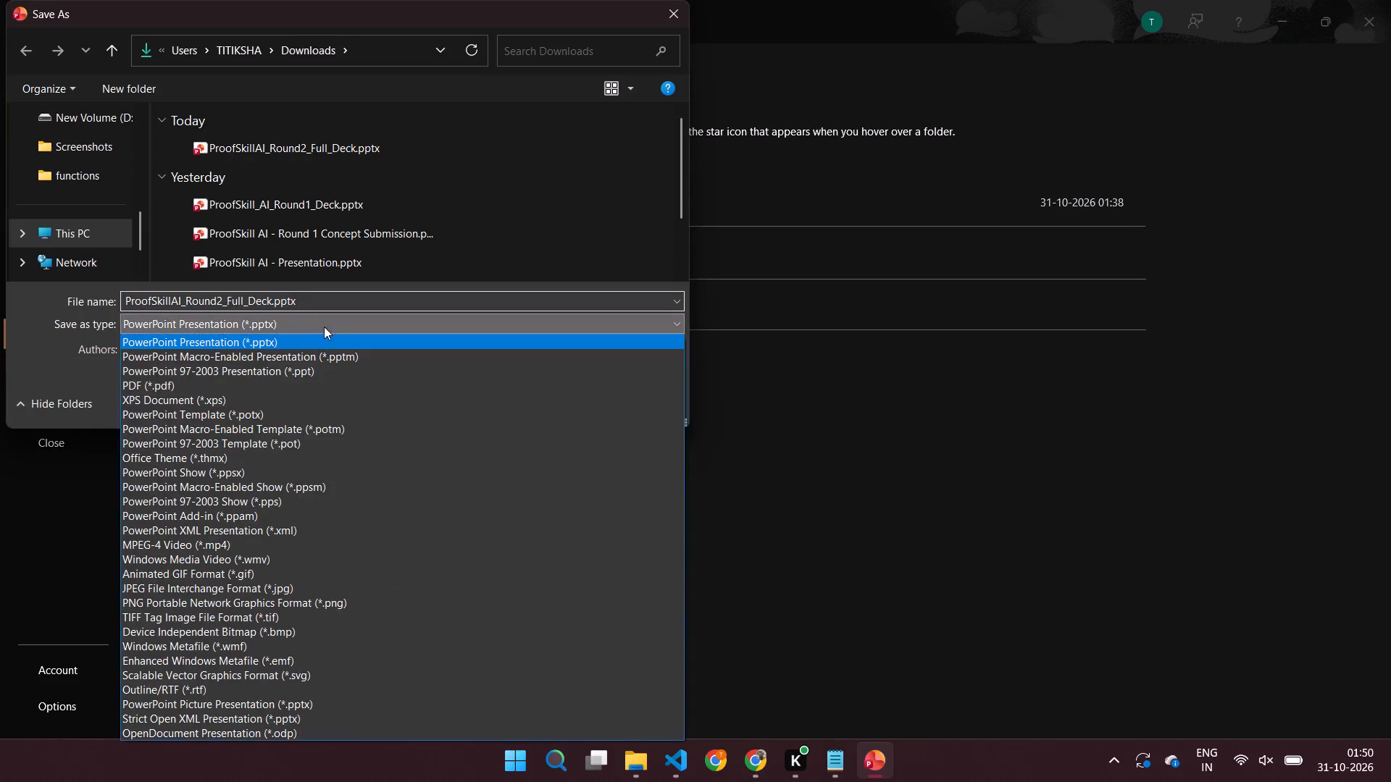
pyautogui.click(271, 386)
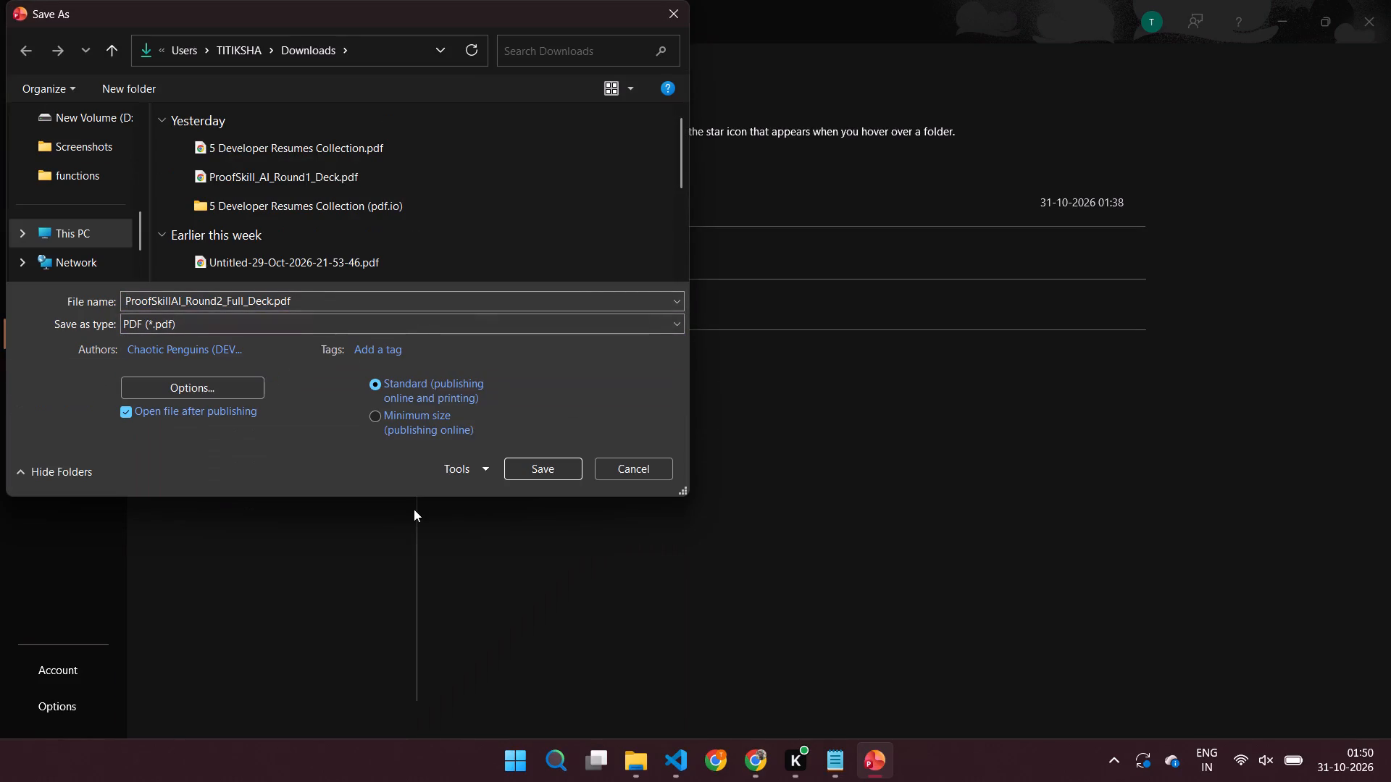
pyautogui.click(532, 468)
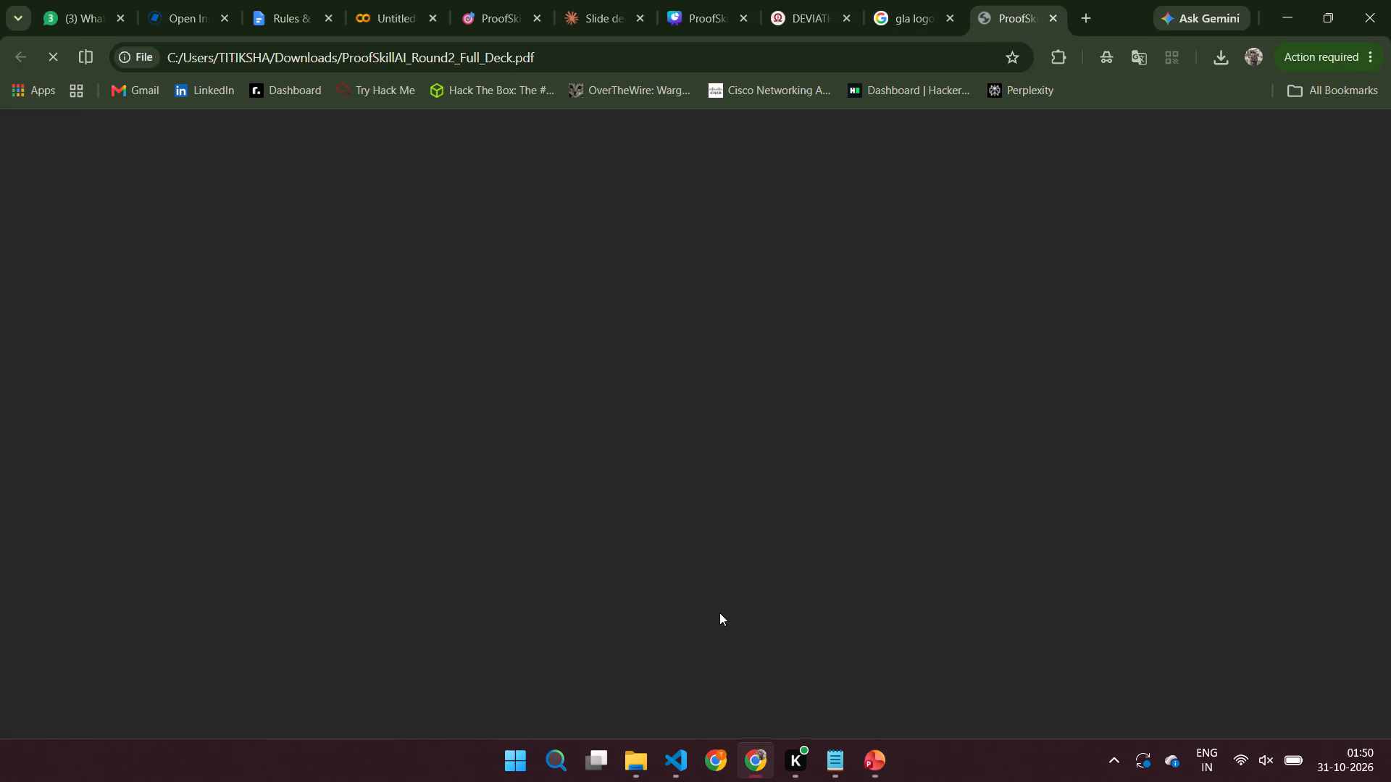
pyautogui.scroll(-17, 840, 504)
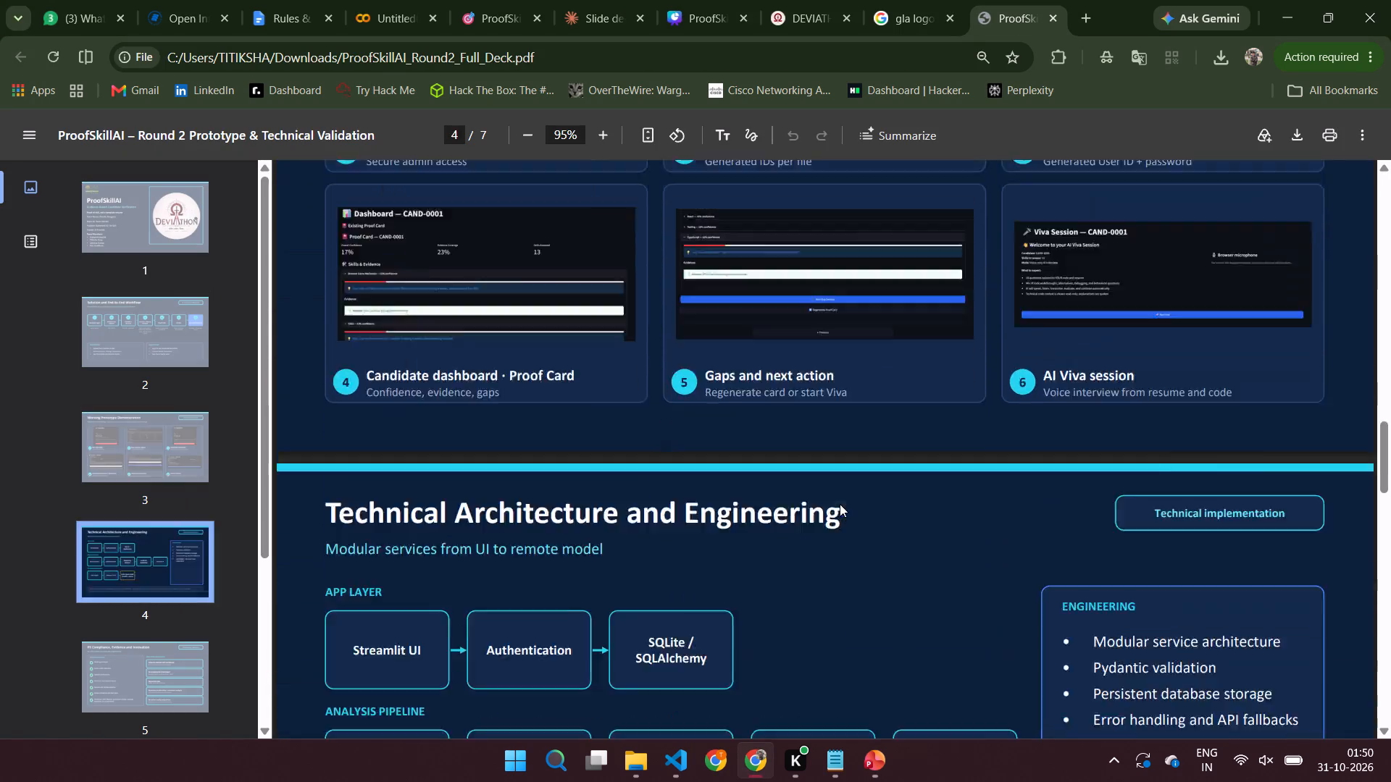
# Switch back to PowerPoint, save the edited presentation and minimize its window.
pyautogui.click(866, 762)
pyautogui.hotkey('ctrl', 's')
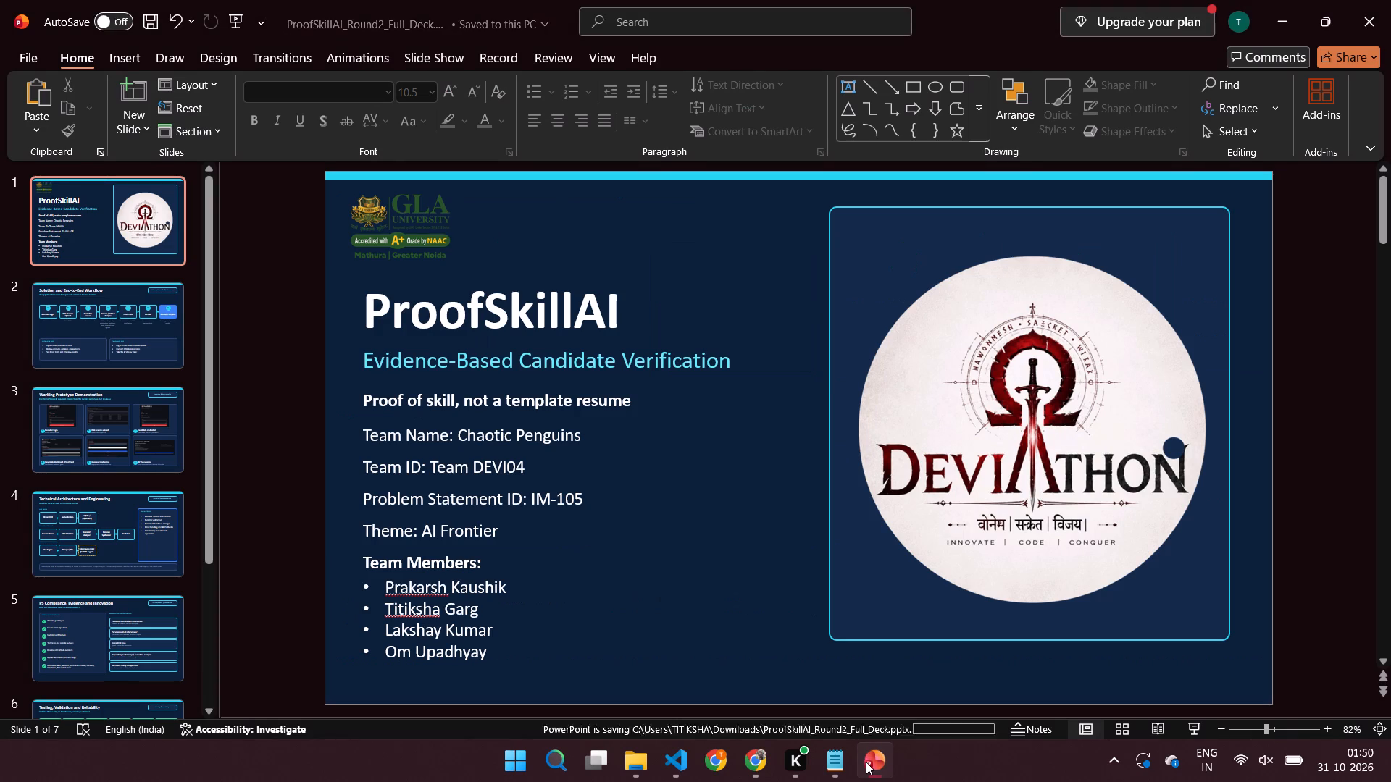
pyautogui.click(1285, 0)
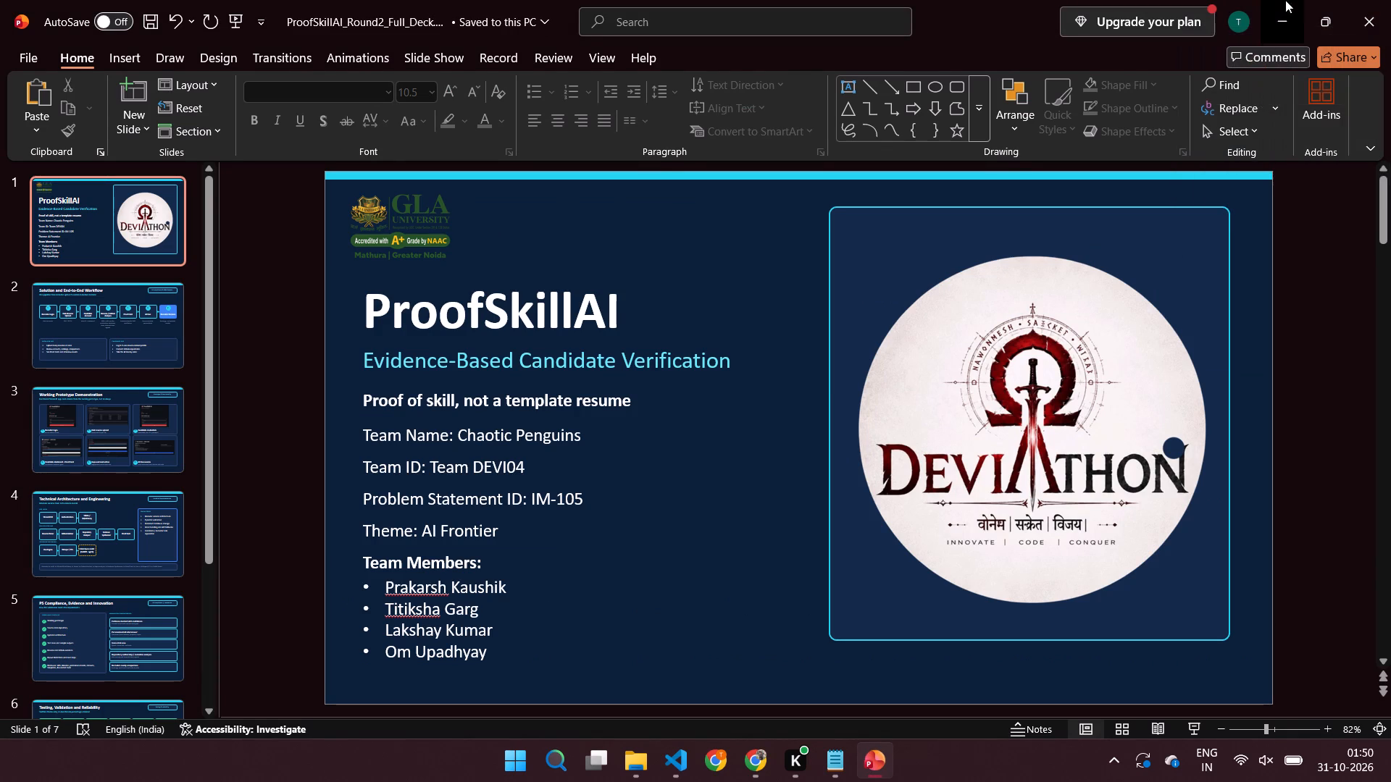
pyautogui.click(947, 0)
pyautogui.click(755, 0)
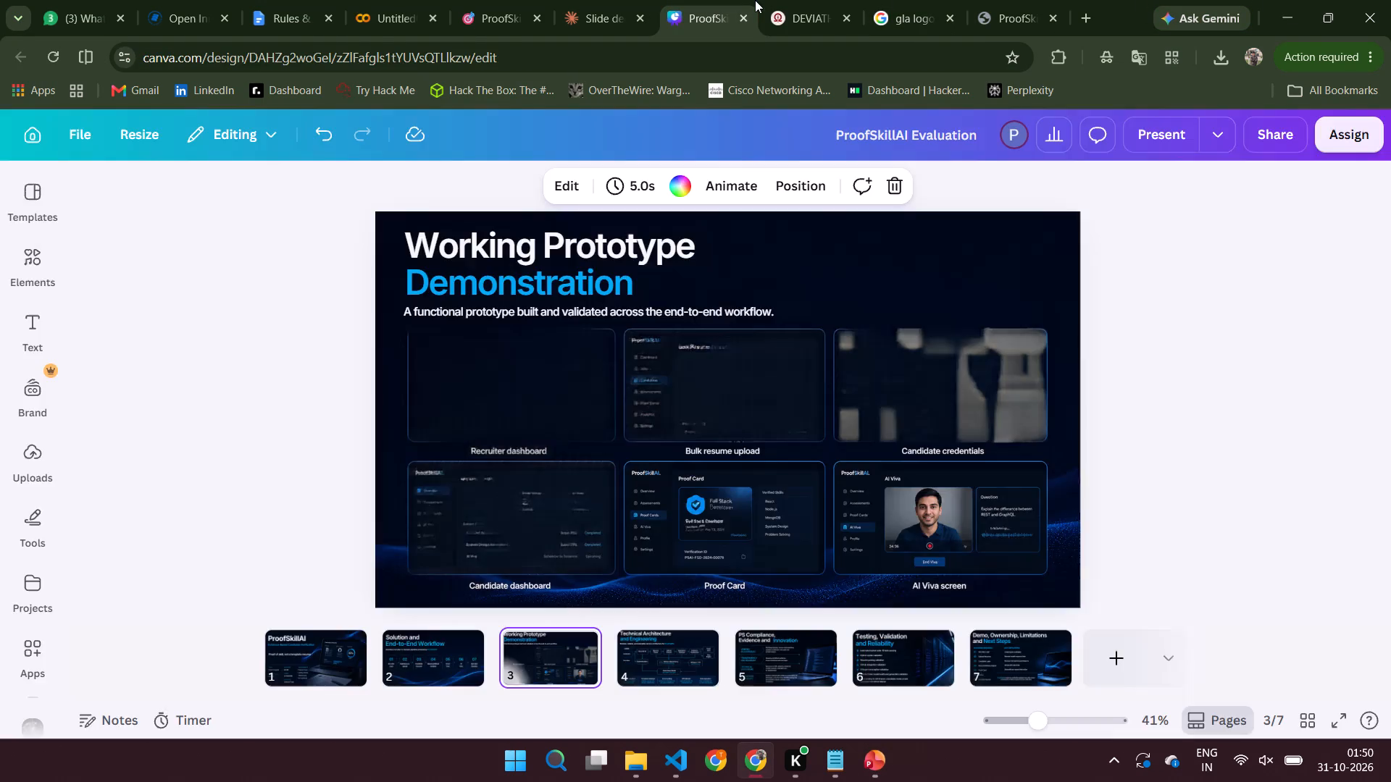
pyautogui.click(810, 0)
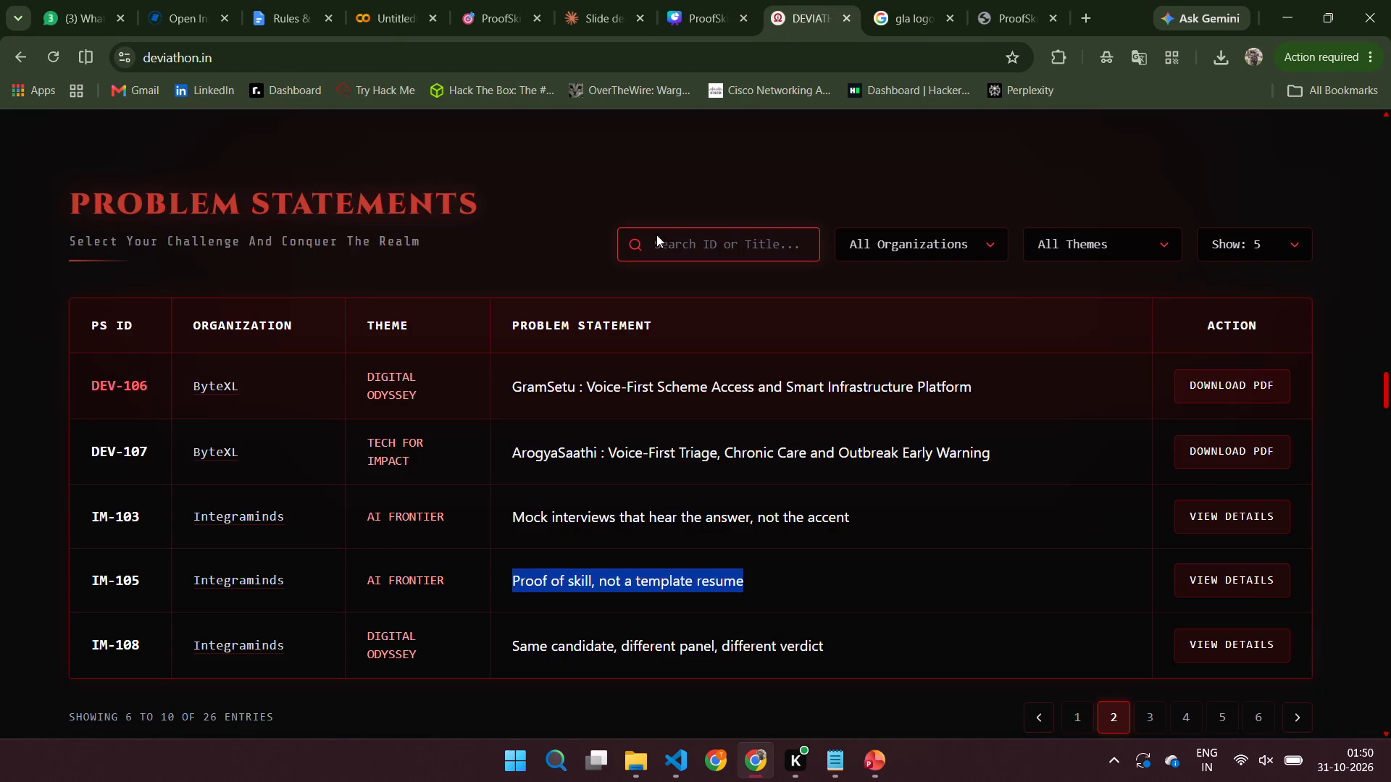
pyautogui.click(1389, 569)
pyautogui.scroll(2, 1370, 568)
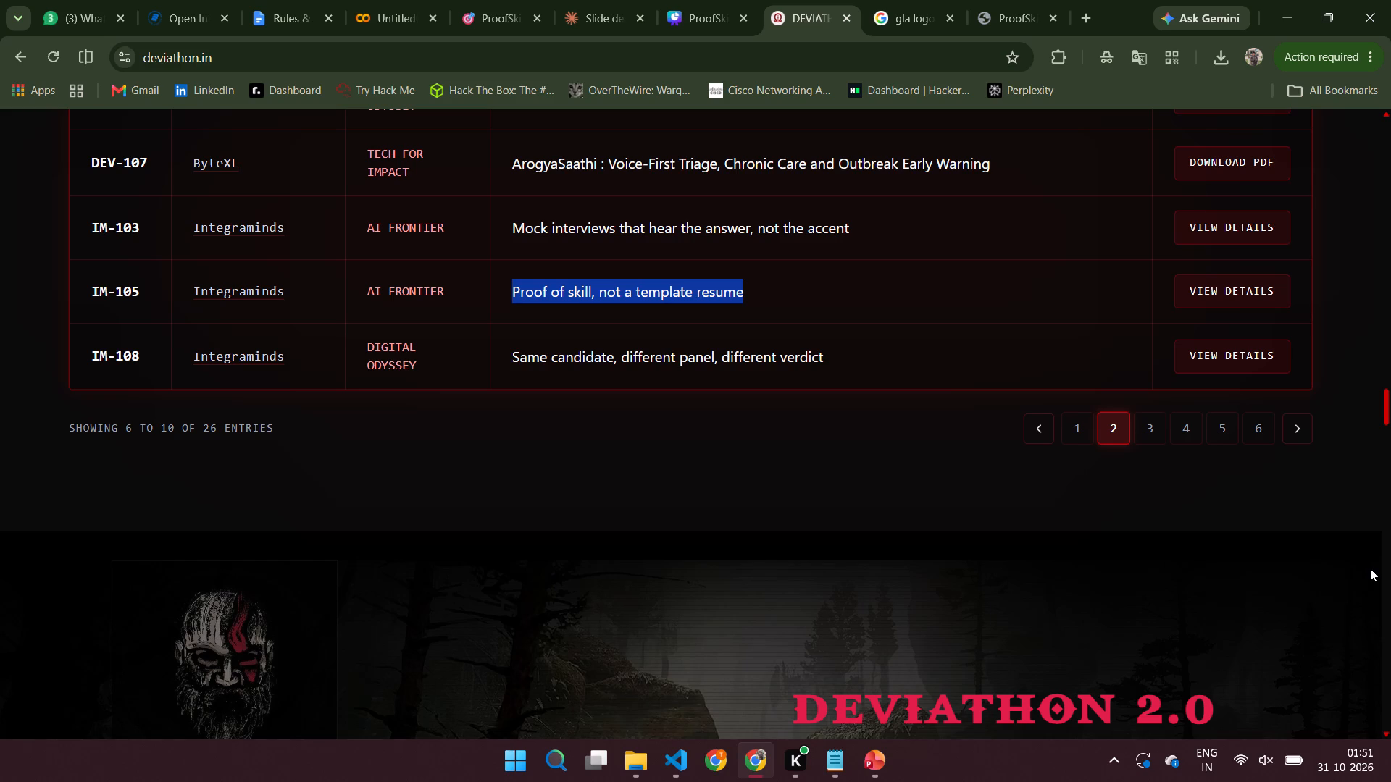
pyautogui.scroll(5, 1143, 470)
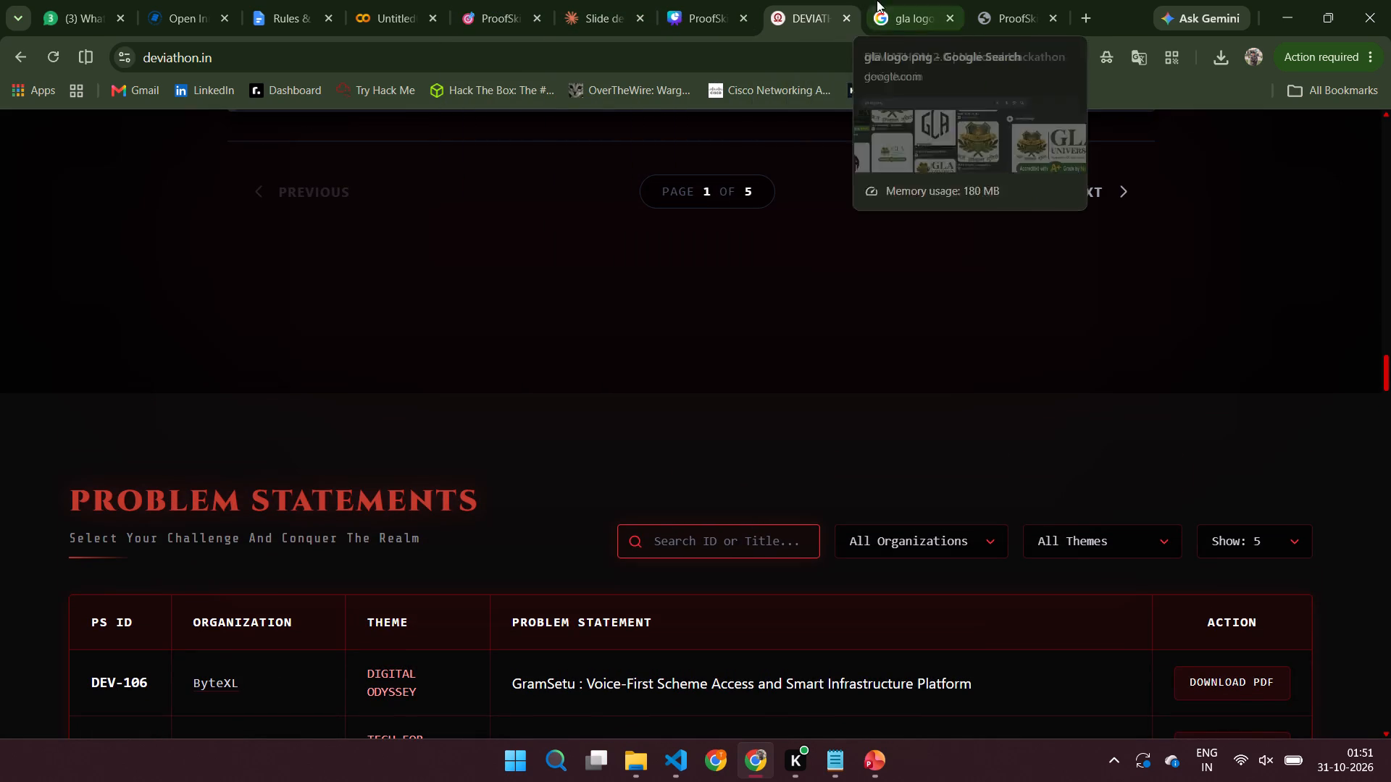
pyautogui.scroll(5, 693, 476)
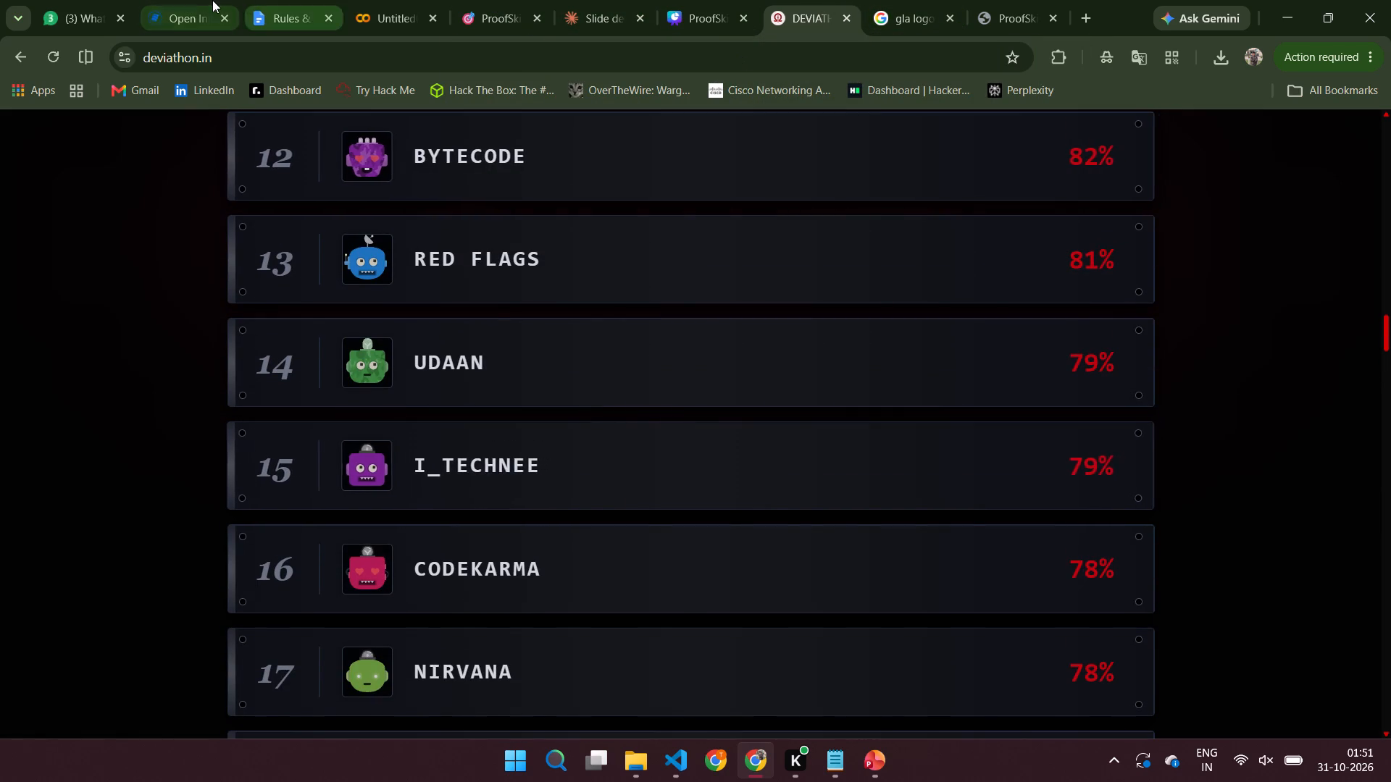
# Upload ProofSkillAI_Round2_Full_Deck.pptx from Downloads to the second-round evaluation form on the Deviathon 2.0 participant dashboard.
pyautogui.click(212, 0)
pyautogui.click(653, 540)
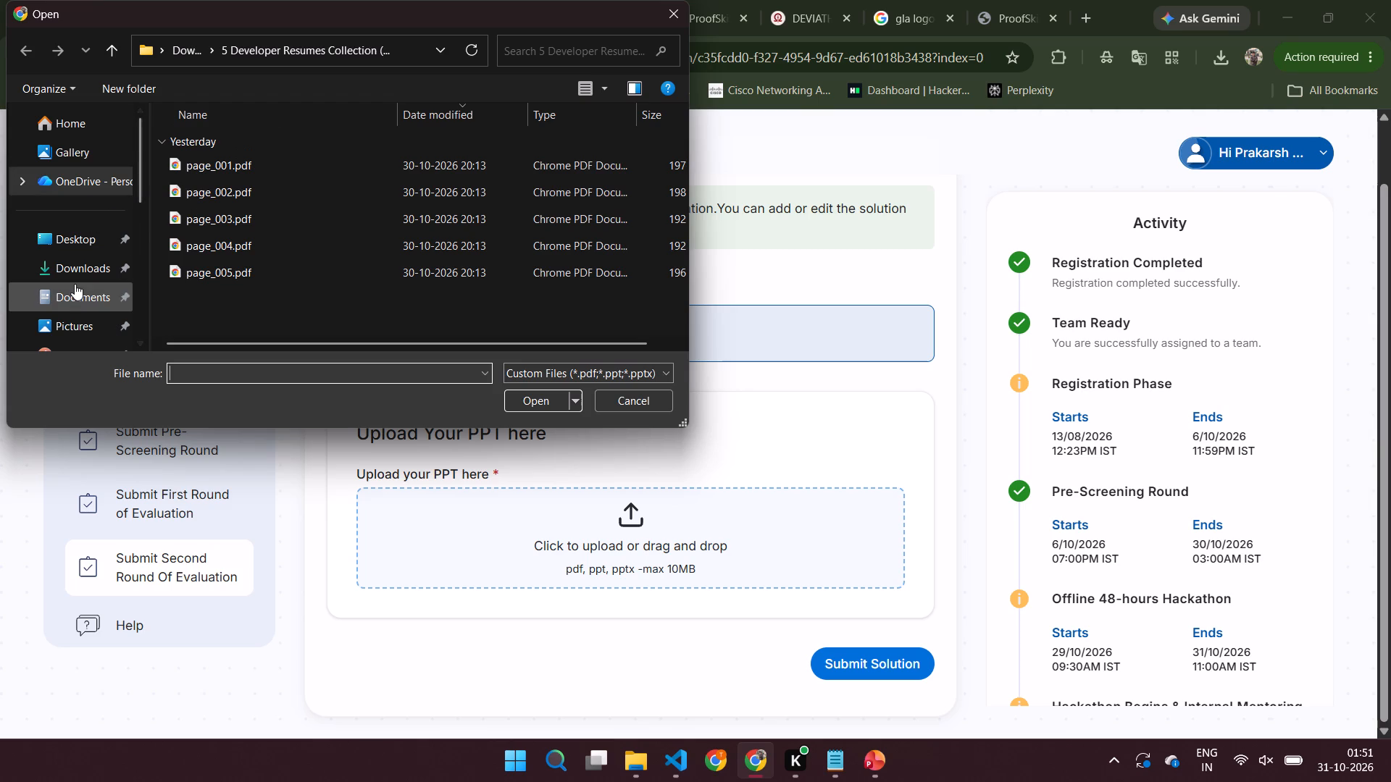
pyautogui.click(75, 284)
pyautogui.click(93, 262)
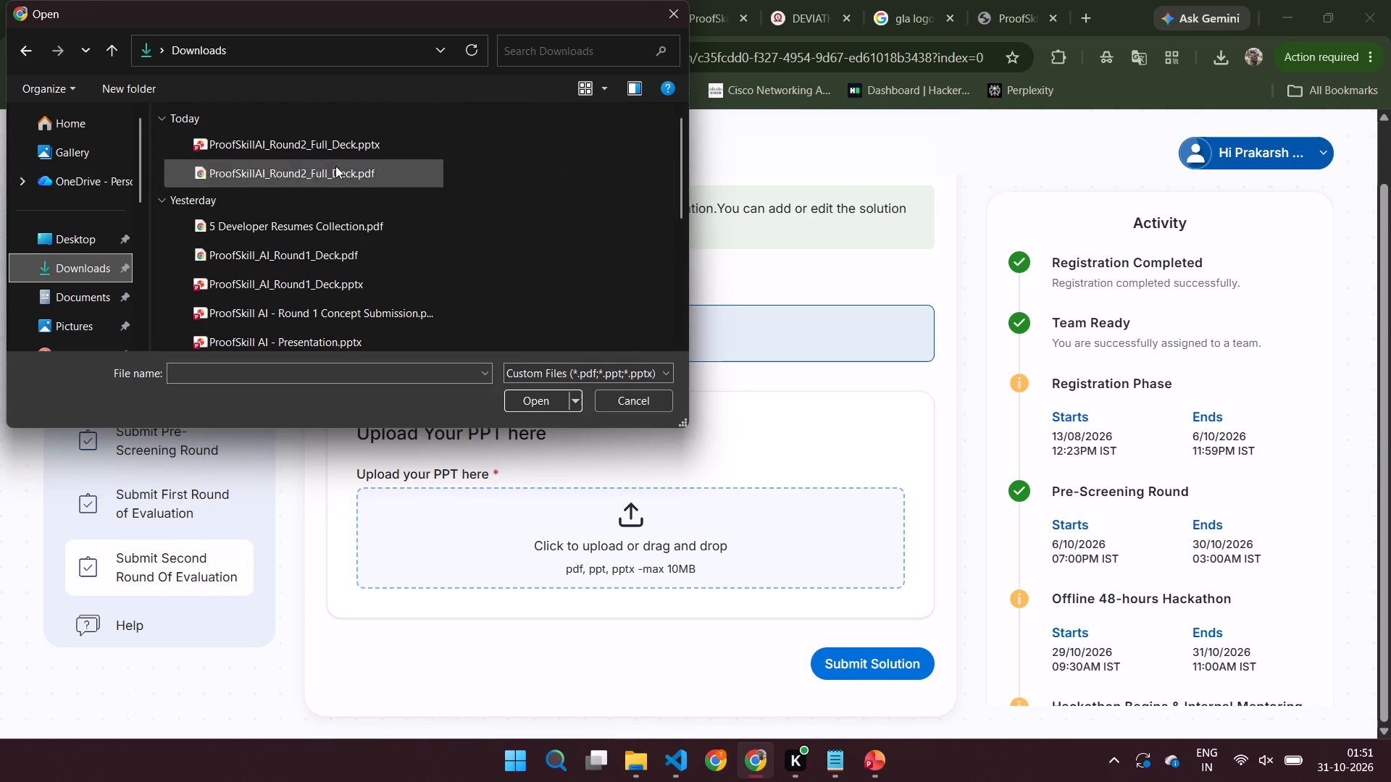
pyautogui.doubleClick(343, 144)
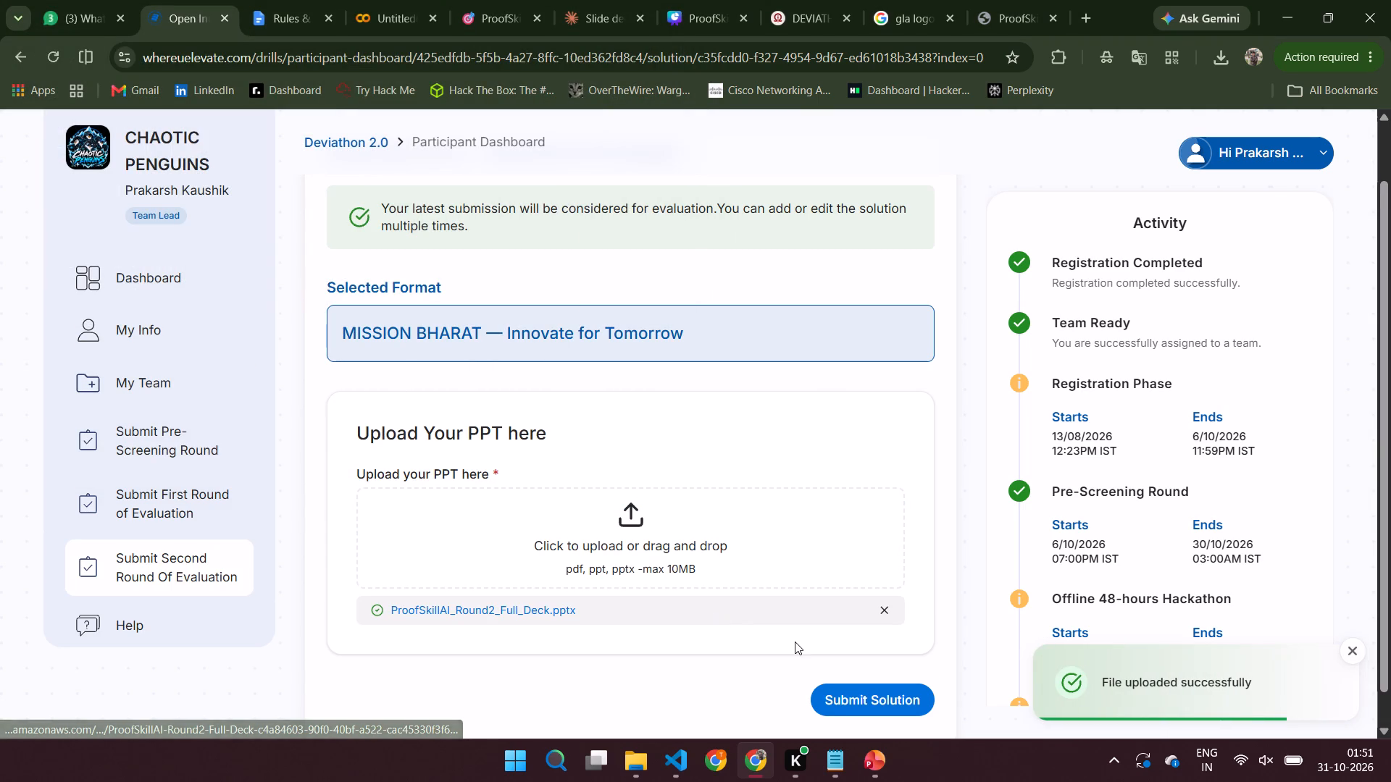
# Submit the second-round solution and close the confirmation message.
pyautogui.click(852, 703)
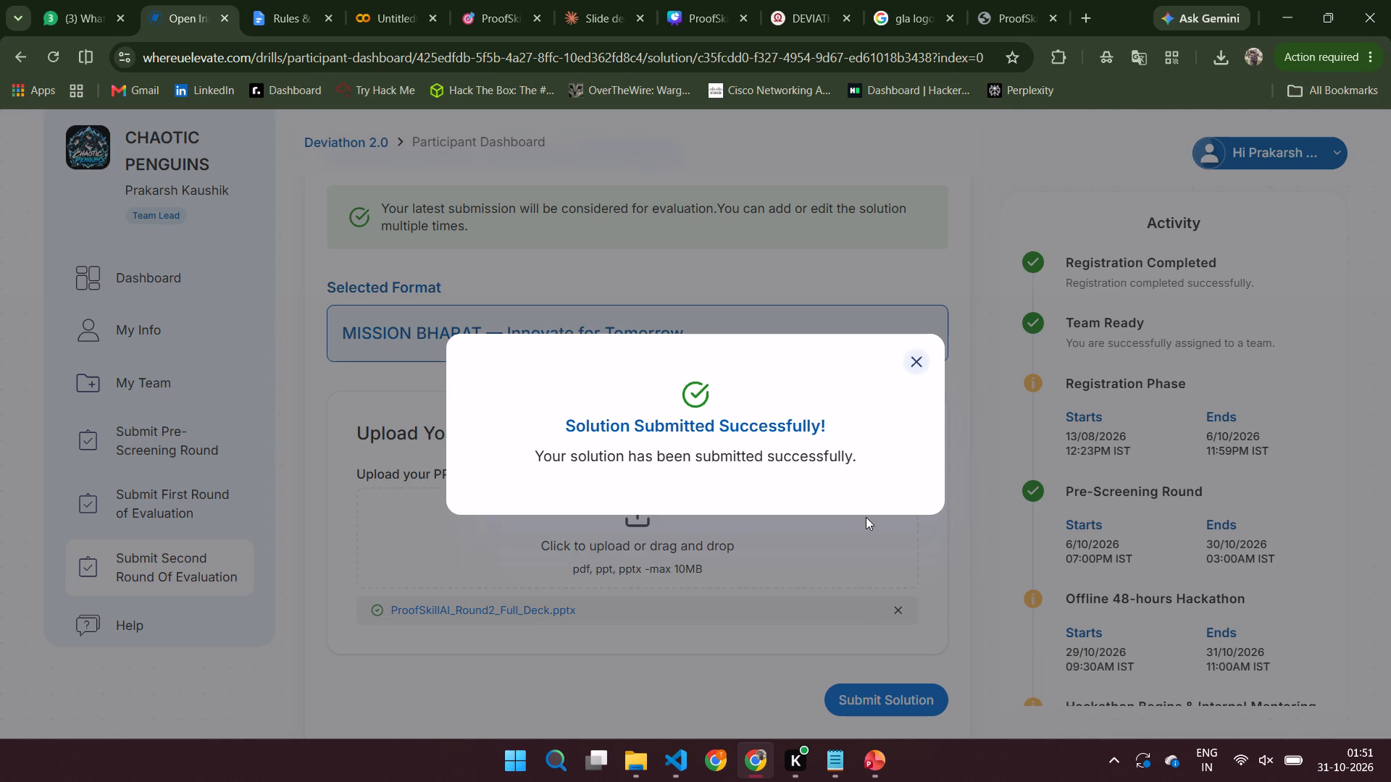
pyautogui.click(947, 580)
pyautogui.click(921, 361)
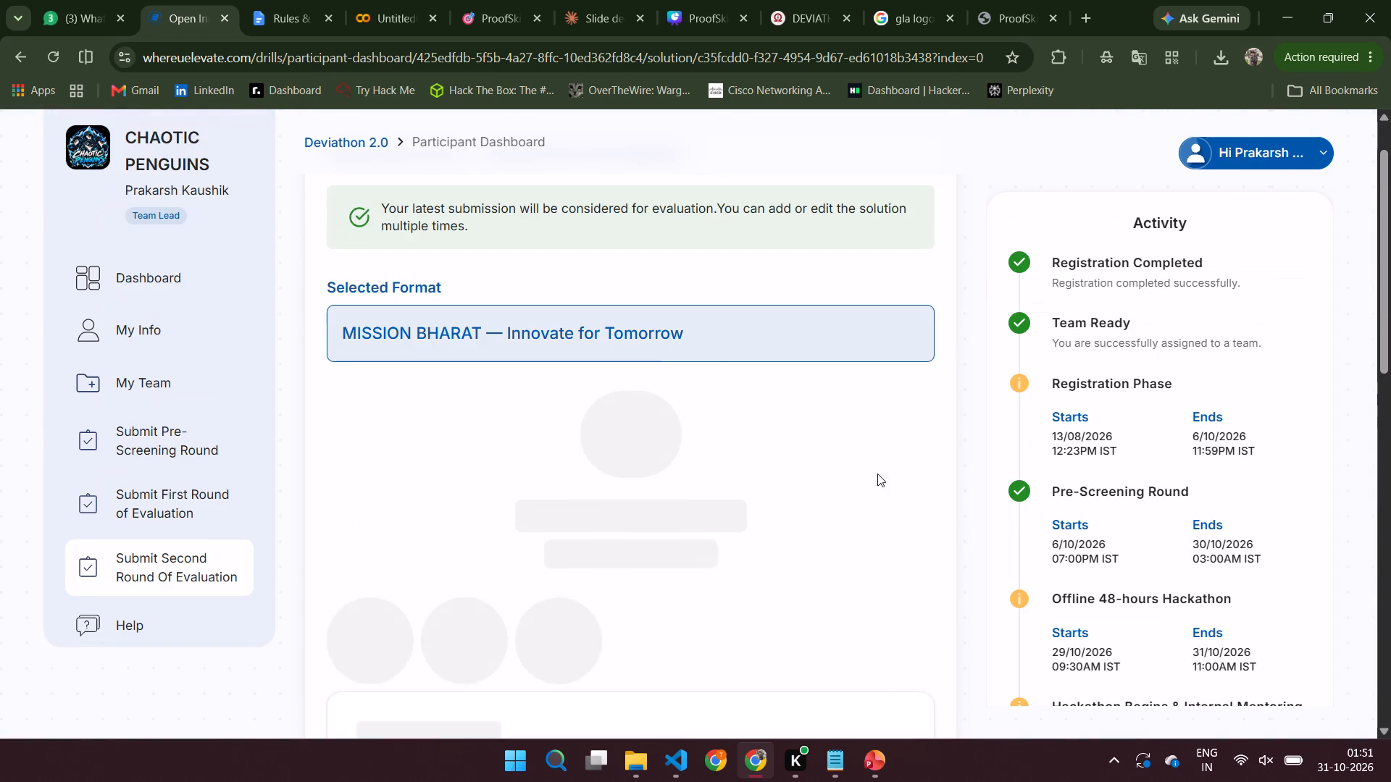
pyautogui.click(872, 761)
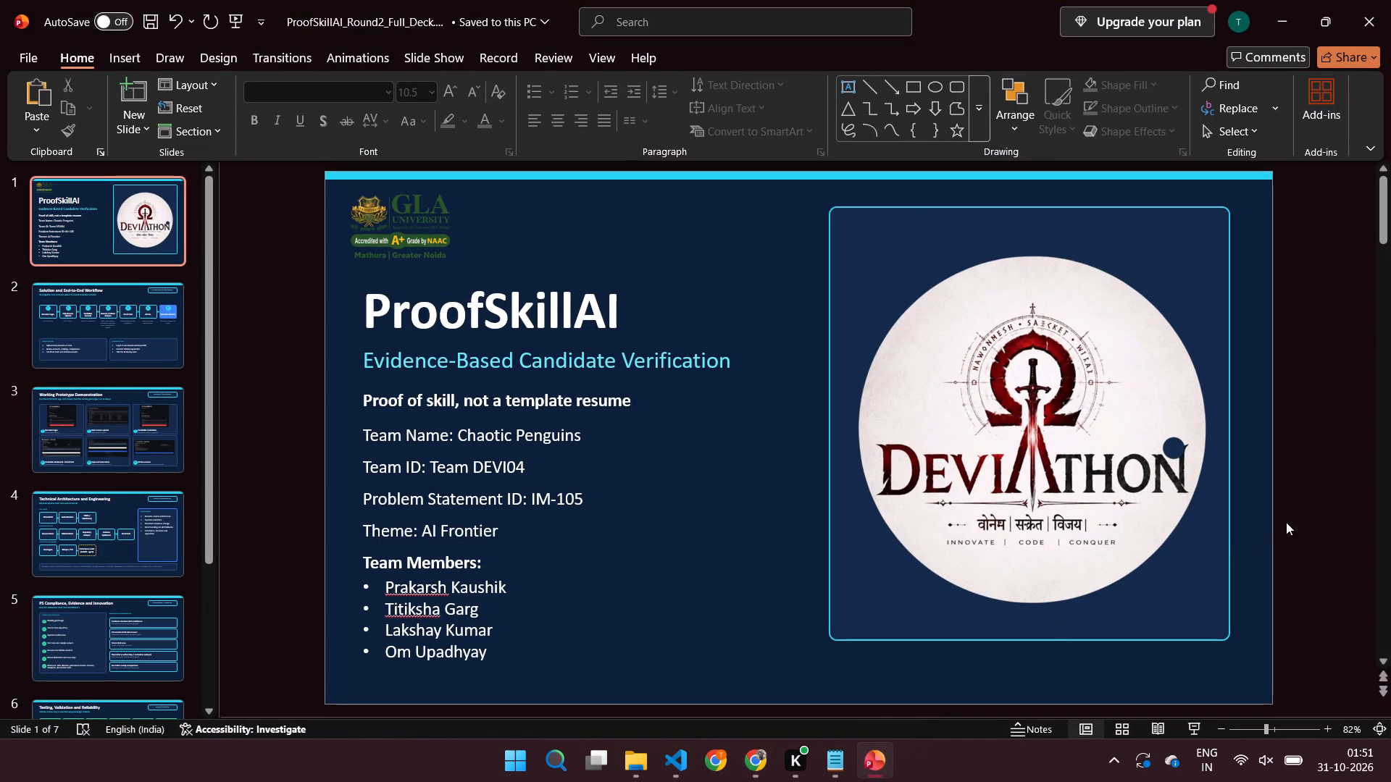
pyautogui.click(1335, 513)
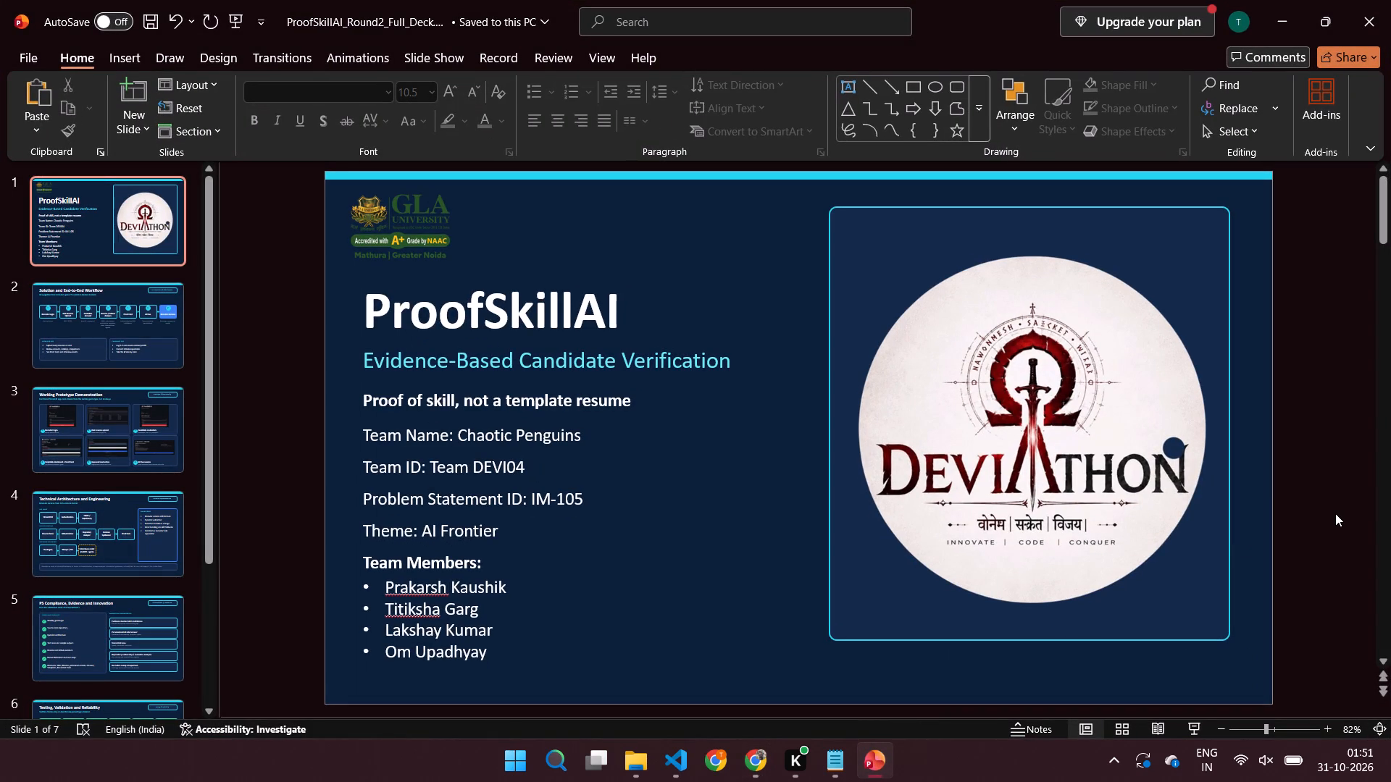